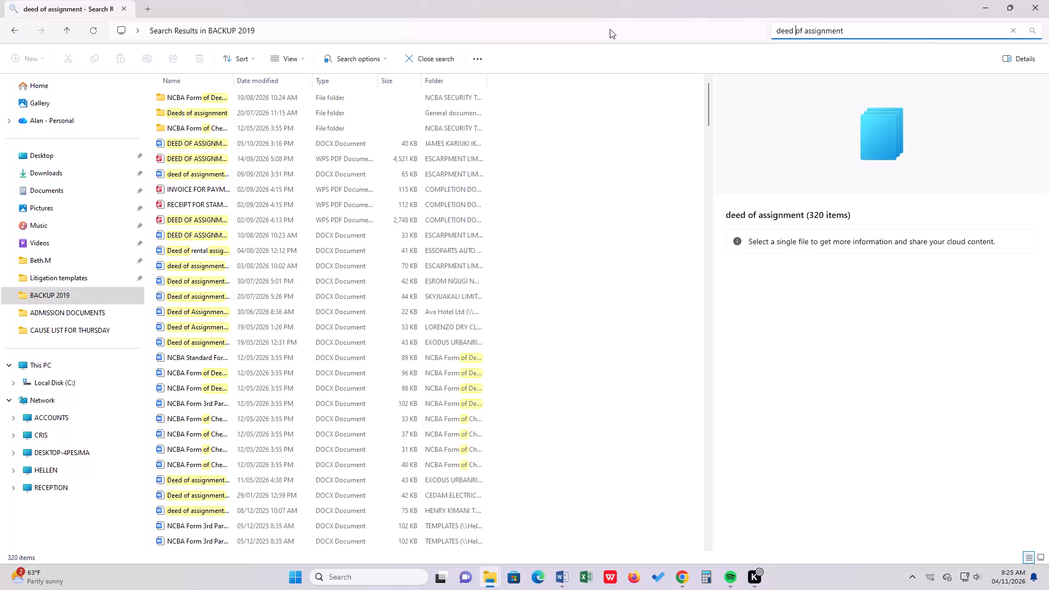
Open the NCBA Form 3rd Party Deed of Assignment of Rental Income document from the NCBA Form of Deeds of Assignment (2024 Final) folder.
double_click(174, 96)
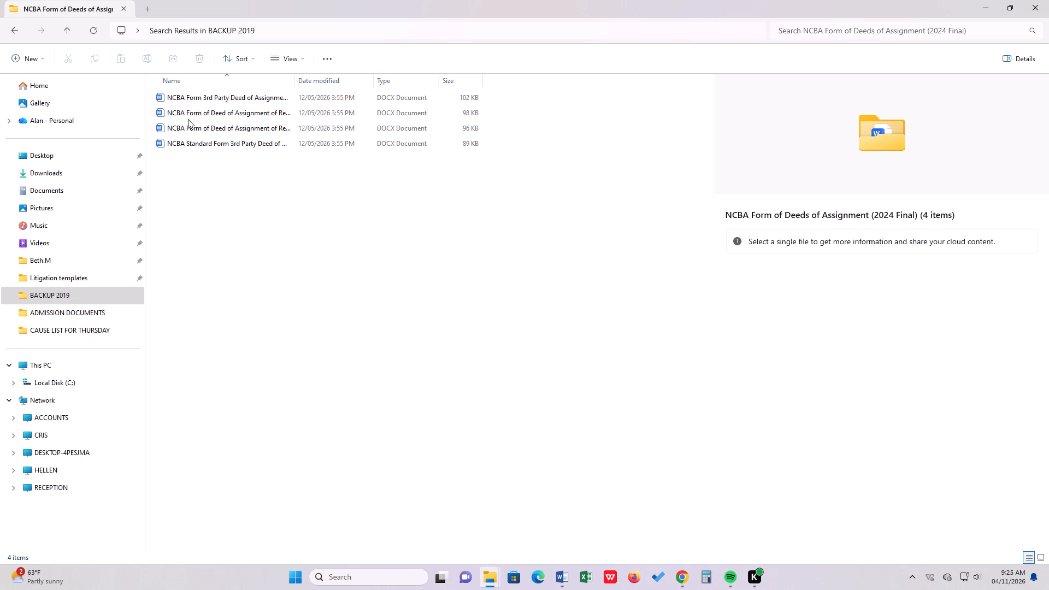
double_click(196, 99)
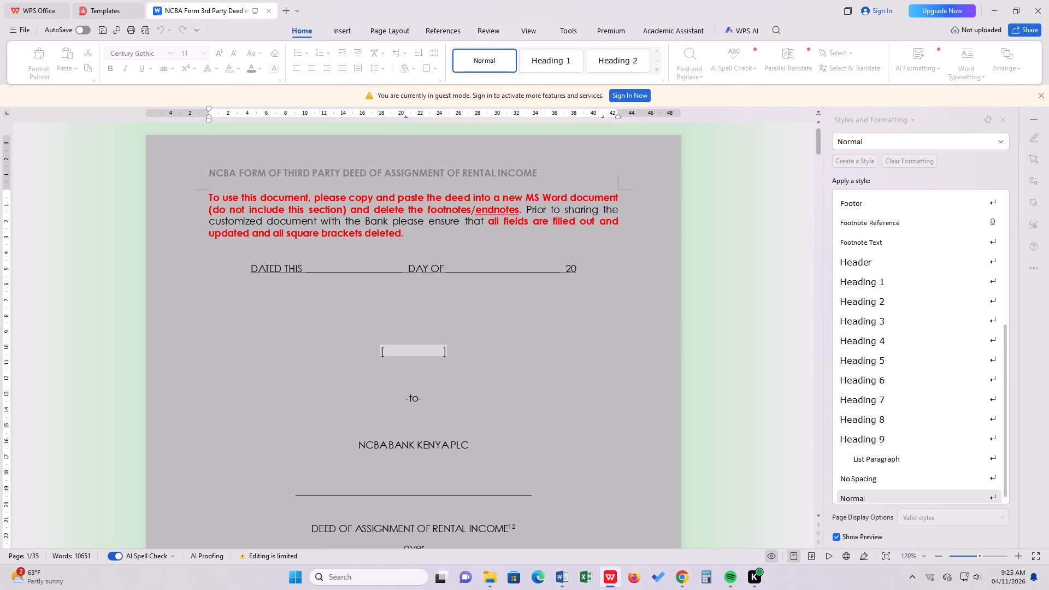
Review the deed template's instructions, cover page and the Assignor, Lender and Borrower party details.
scroll(202, 225, "down", 4)
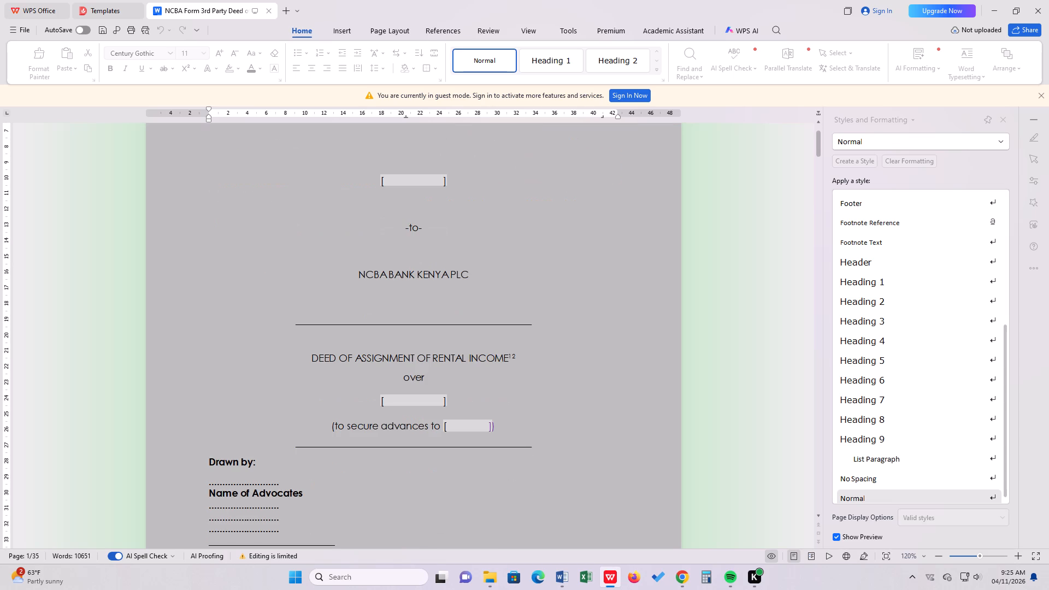
scroll(202, 225, "down", 3)
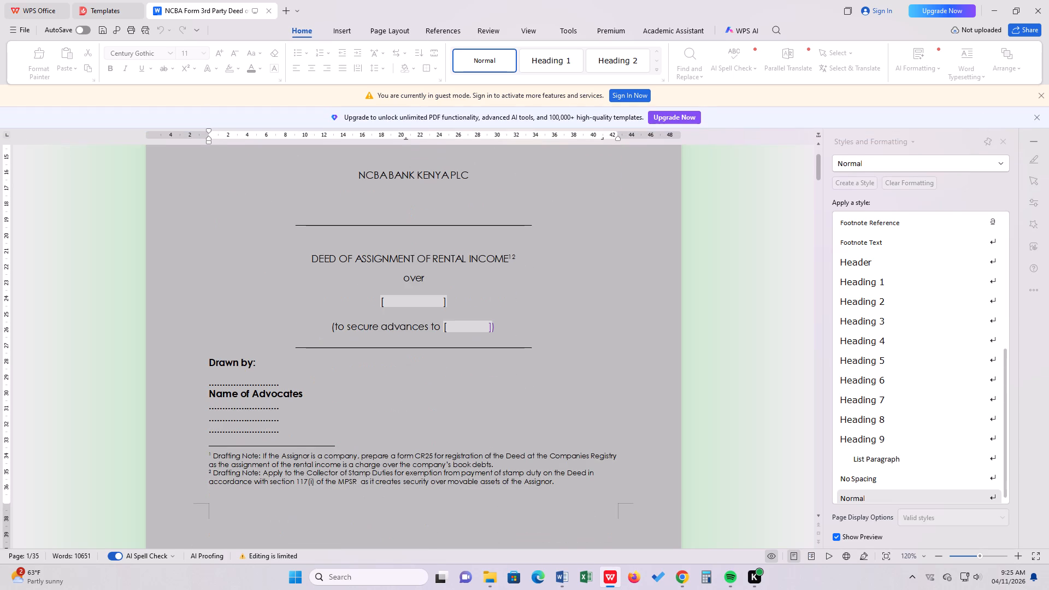
scroll(202, 225, "down", 7)
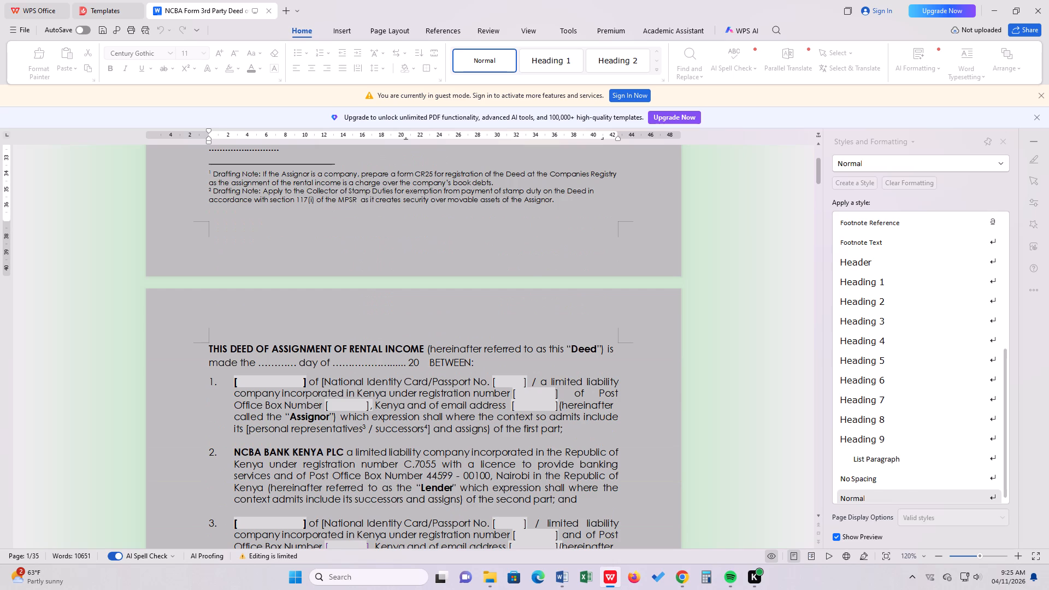
scroll(202, 225, "down", 3)
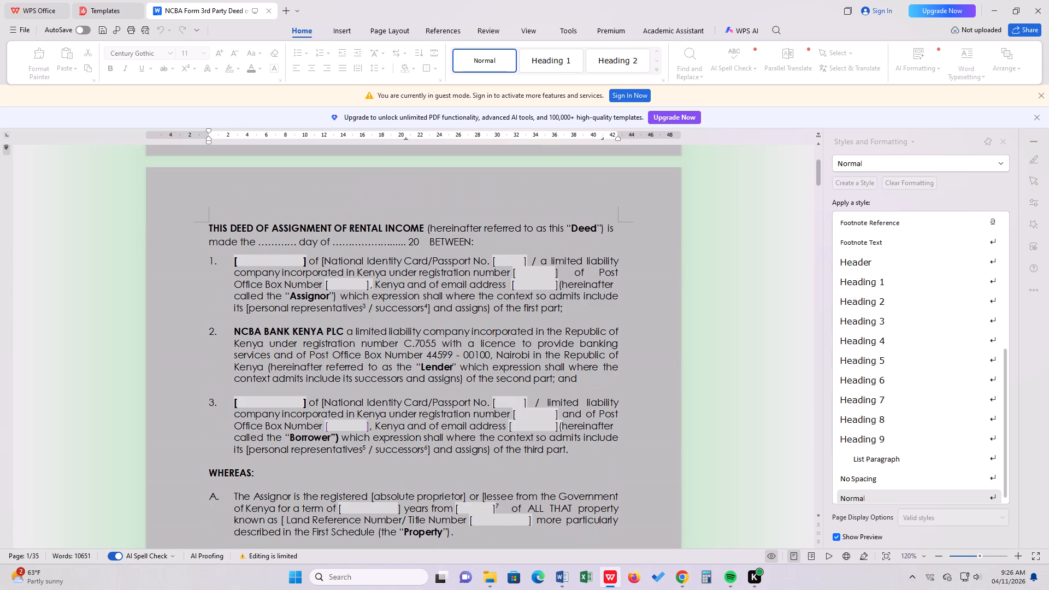
scroll(202, 226, "down", 3)
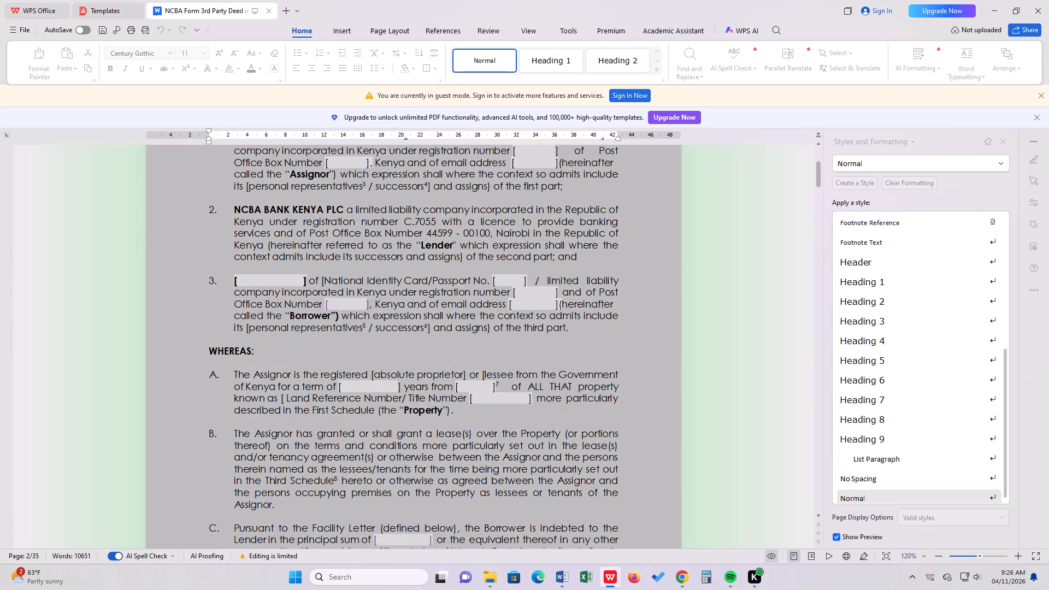
scroll(213, 228, "up", 2)
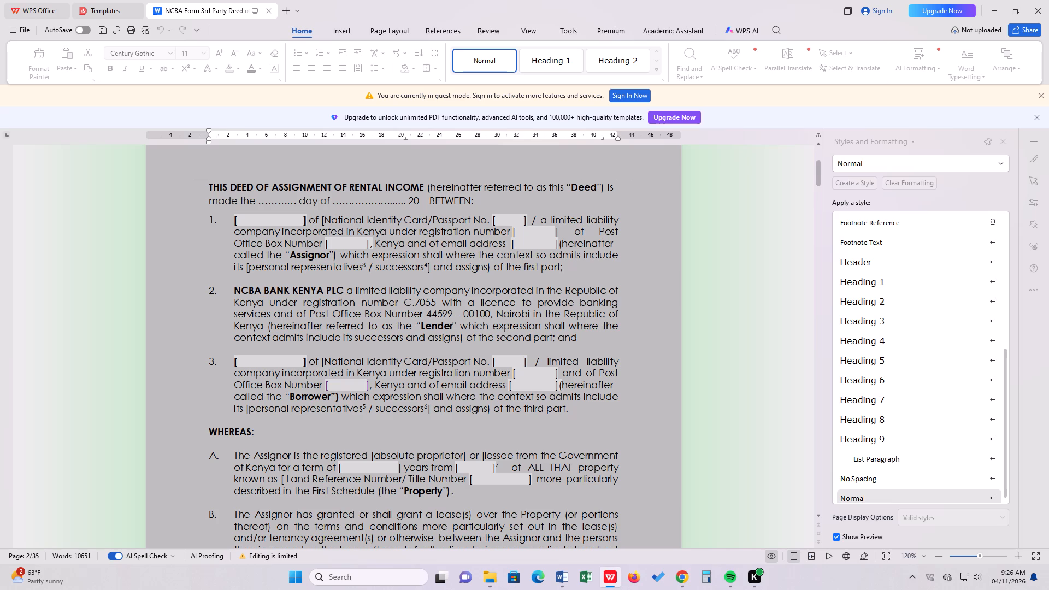
scroll(414, 246, "up", 16)
scroll(431, 227, "up", 5)
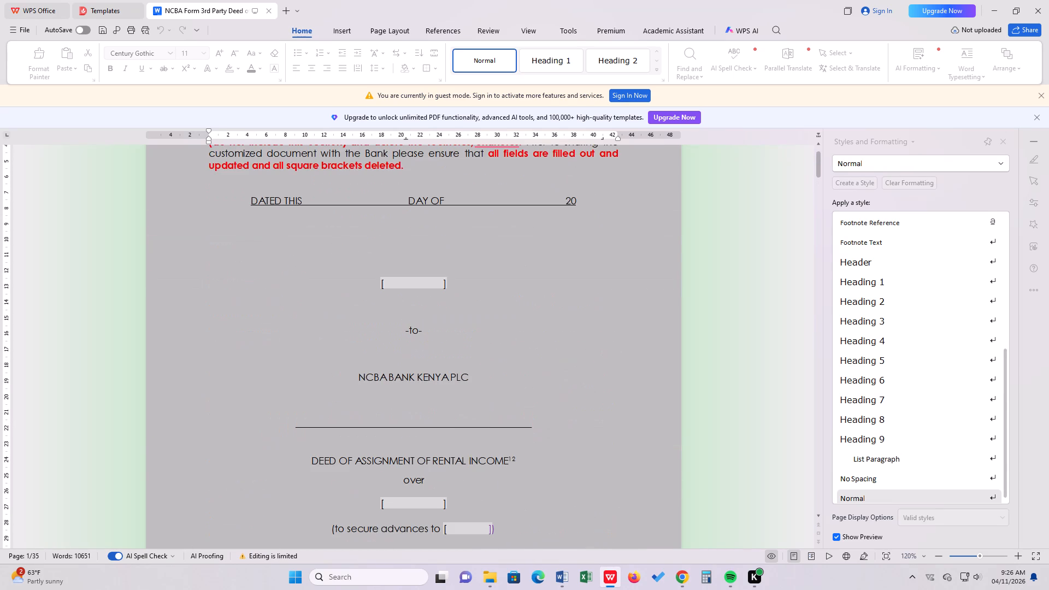
Read the deed's WHEREAS recitals up to the start of the Definitions and Interpretation clause.
scroll(431, 227, "down", 19)
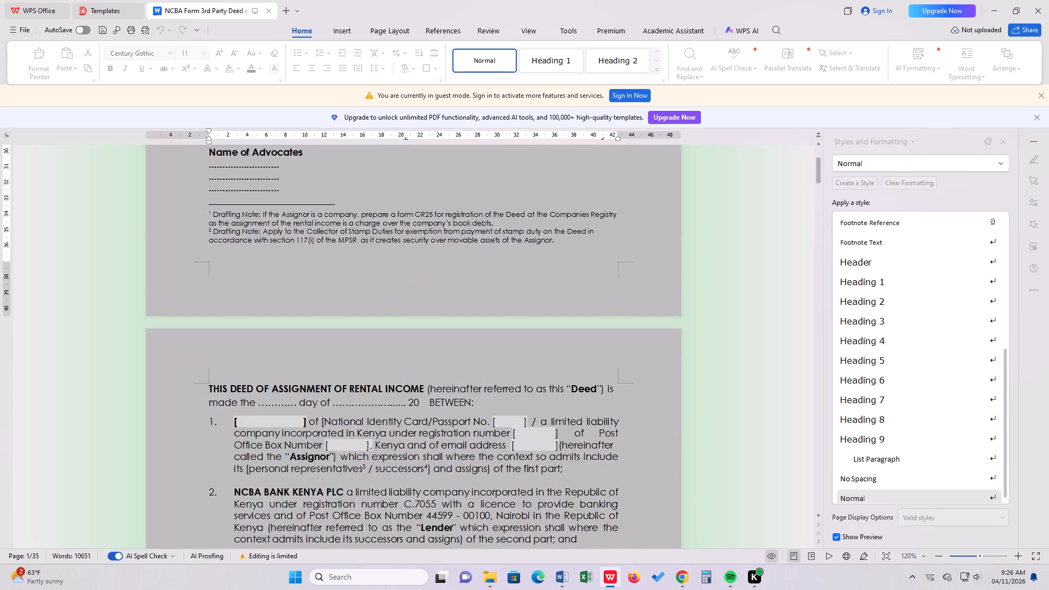
scroll(432, 227, "down", 20)
scroll(432, 227, "down", 12)
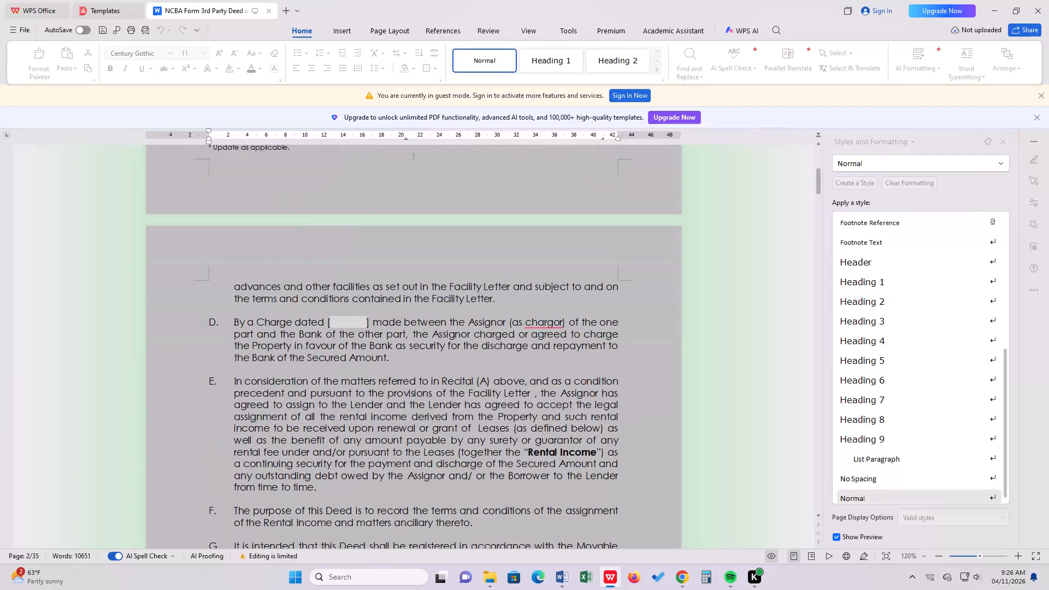
scroll(432, 227, "up", 2)
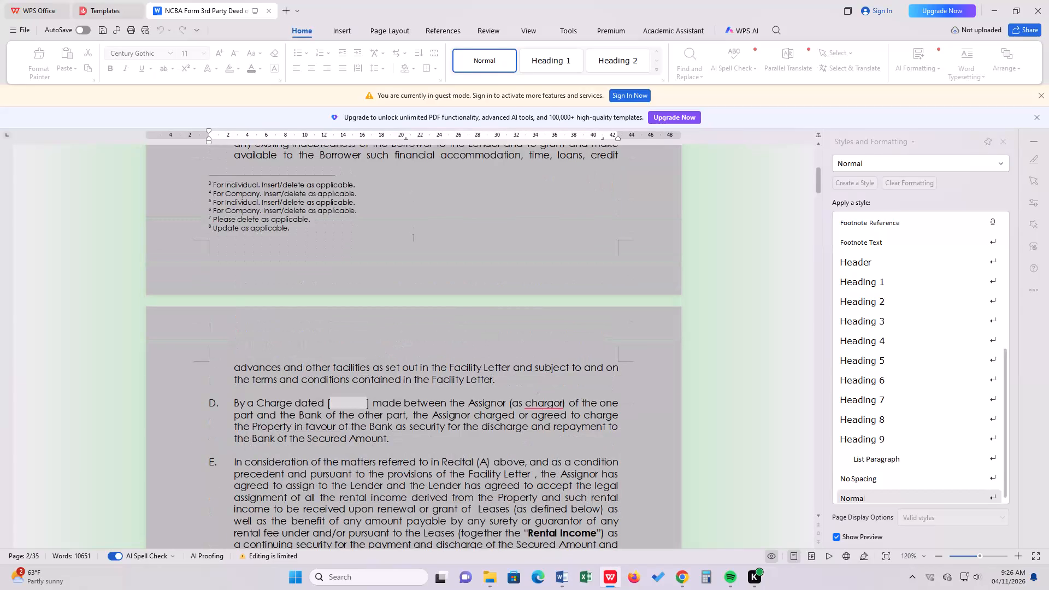
scroll(432, 227, "up", 4)
scroll(432, 227, "down", 13)
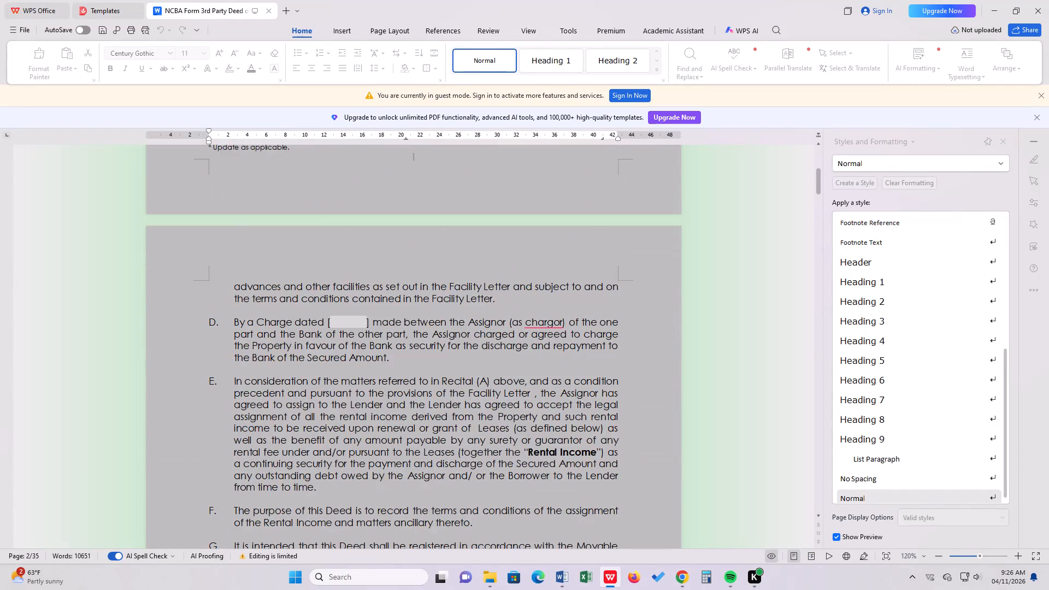
scroll(398, 247, "down", 6)
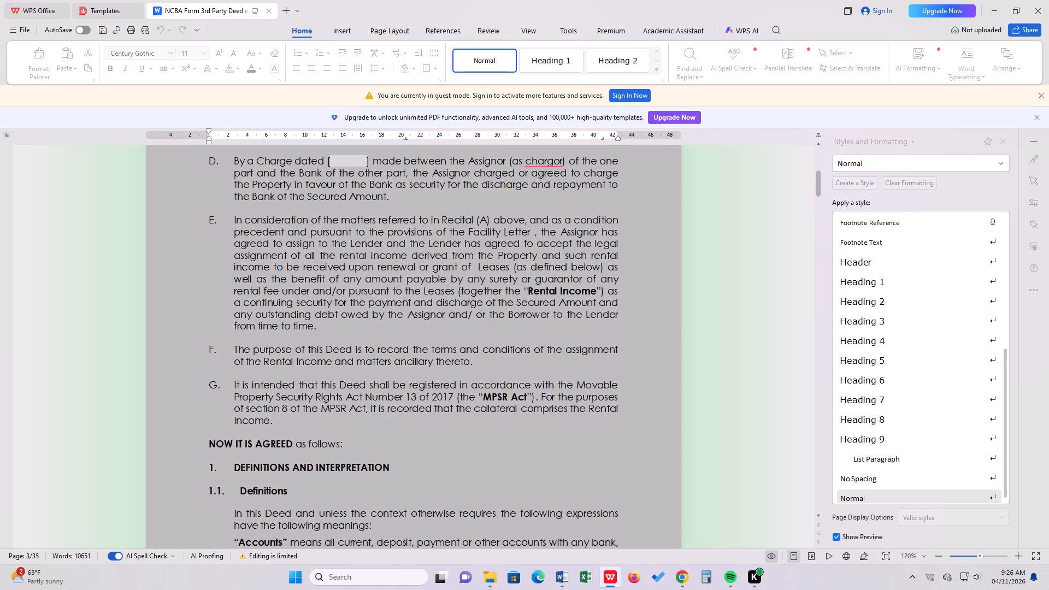
scroll(475, 339, "down", 5)
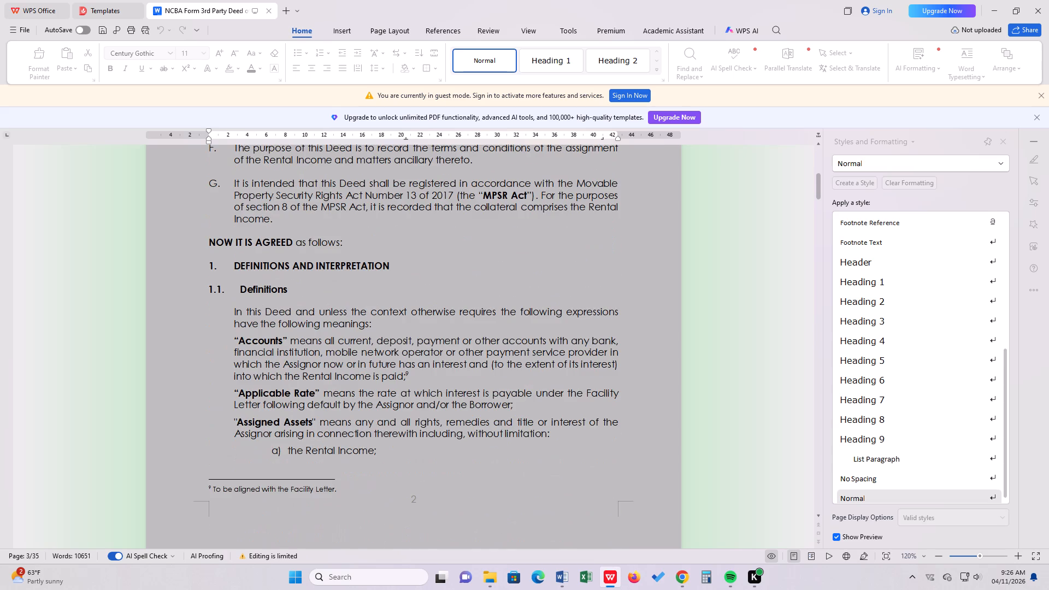
Look through the deed's Definitions and Interpretation provisions in clause 1.
scroll(475, 339, "down", 20)
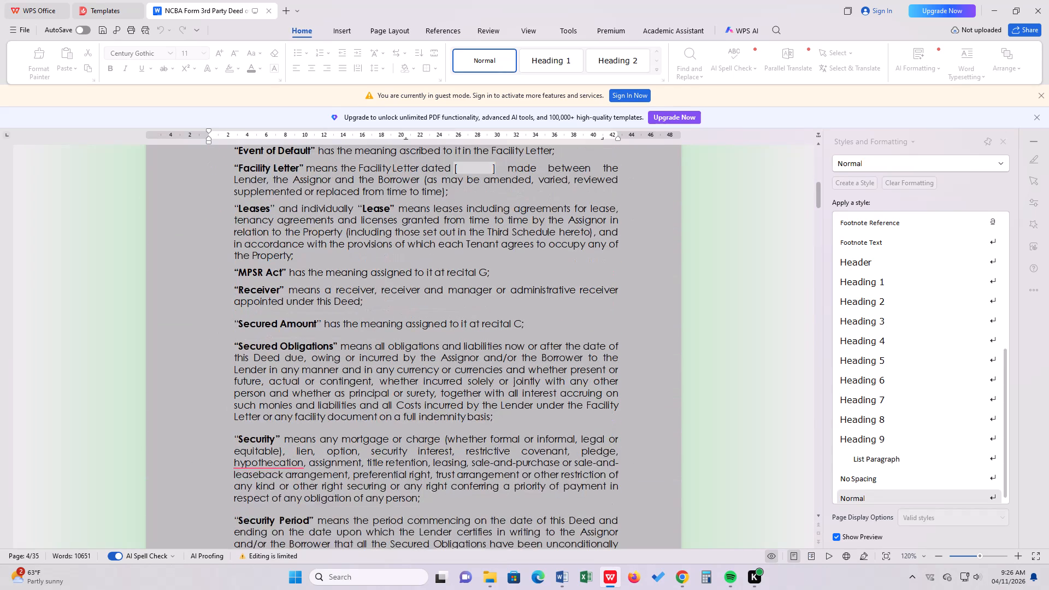
scroll(475, 339, "down", 14)
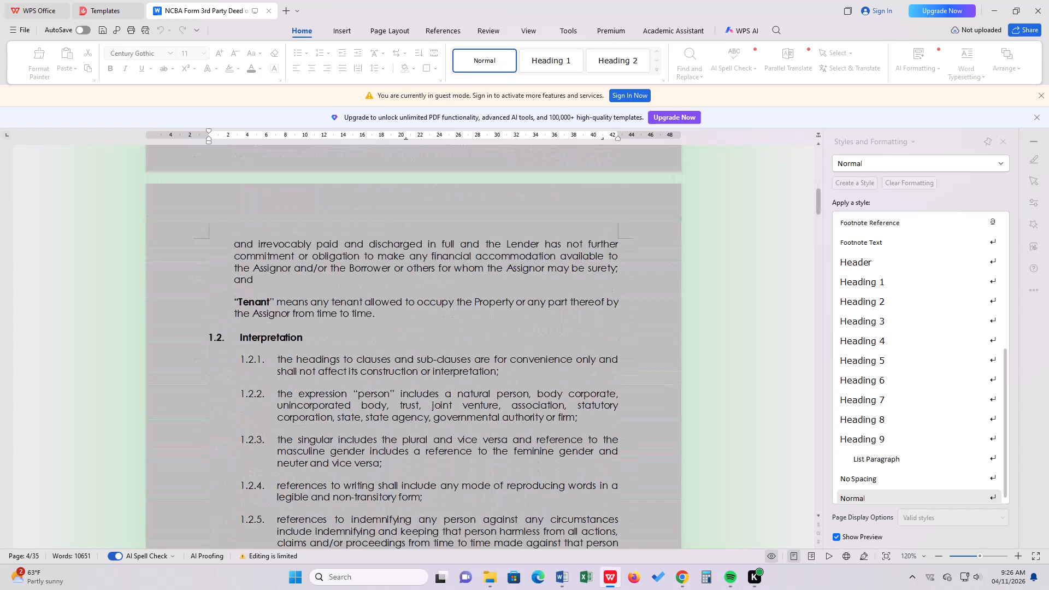
scroll(475, 339, "down", 14)
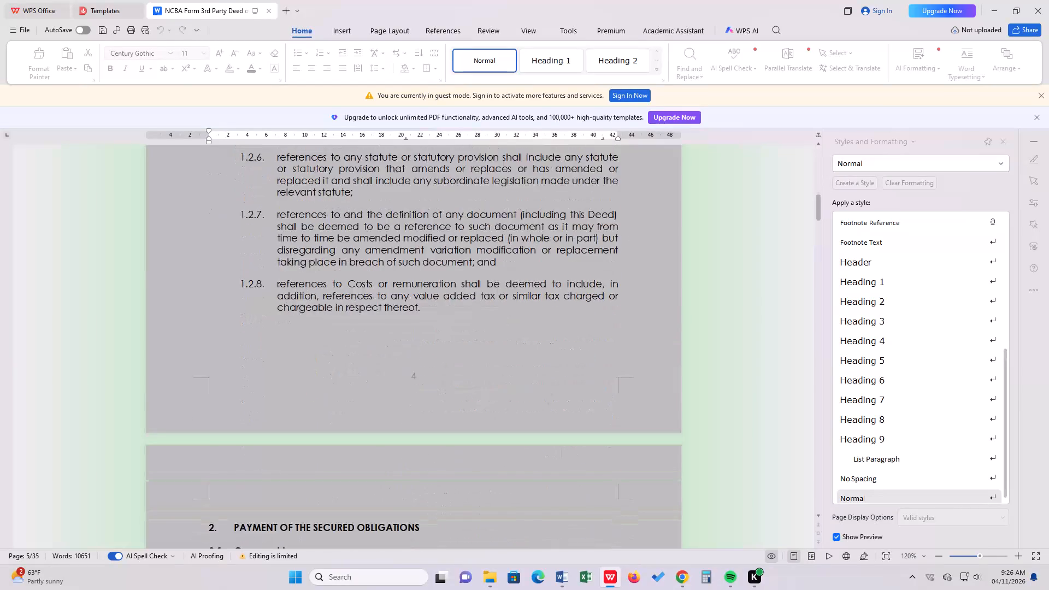
Look through the deed's operative clauses from Payment of the Secured Obligations to Estate Agent.
scroll(475, 339, "down", 15)
scroll(434, 320, "down", 5)
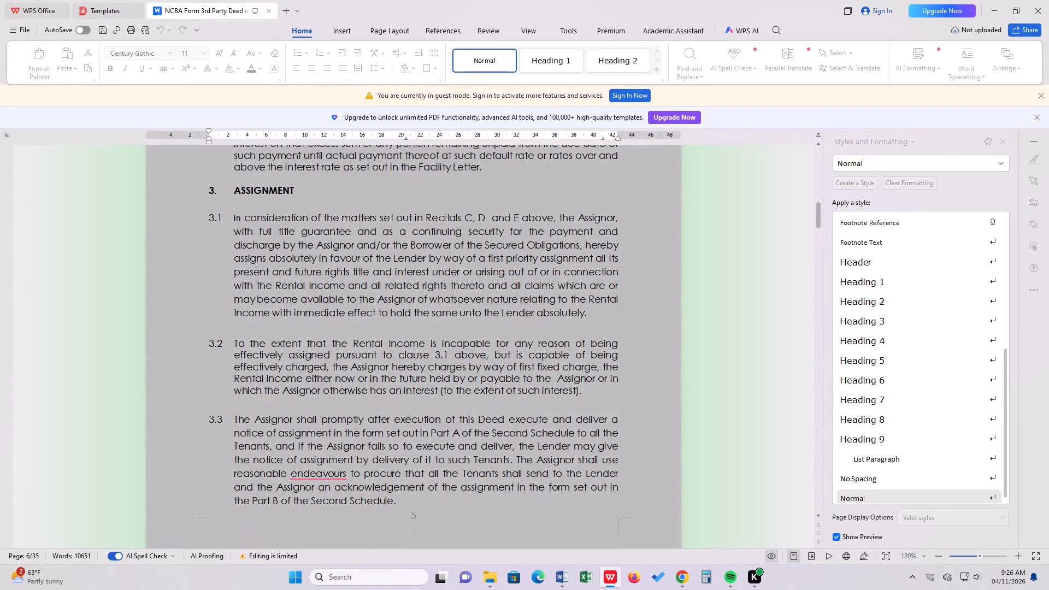
scroll(434, 320, "down", 18)
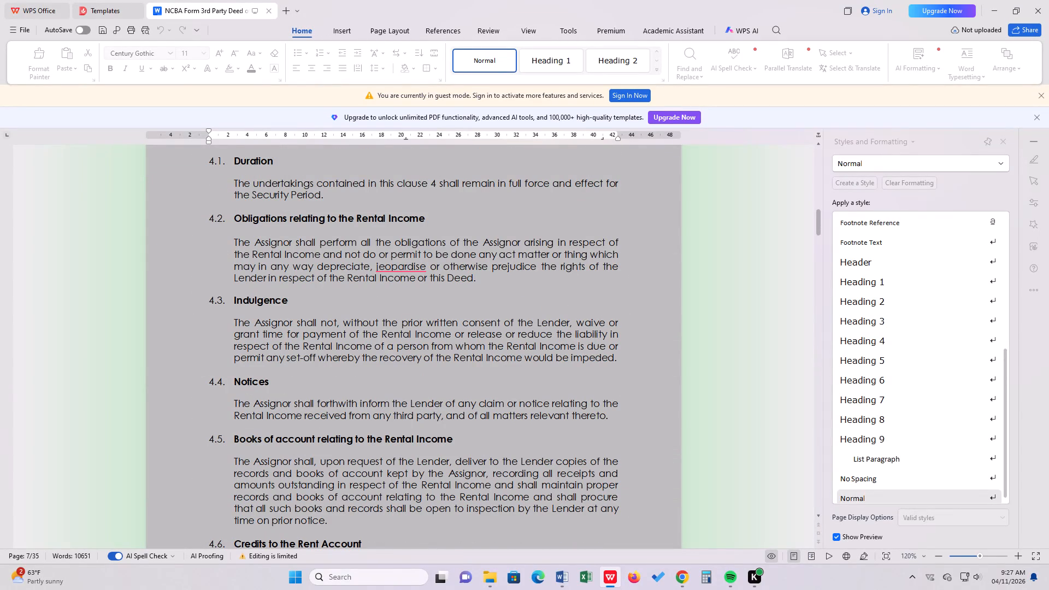
scroll(433, 221, "down", 5)
scroll(386, 337, "down", 10)
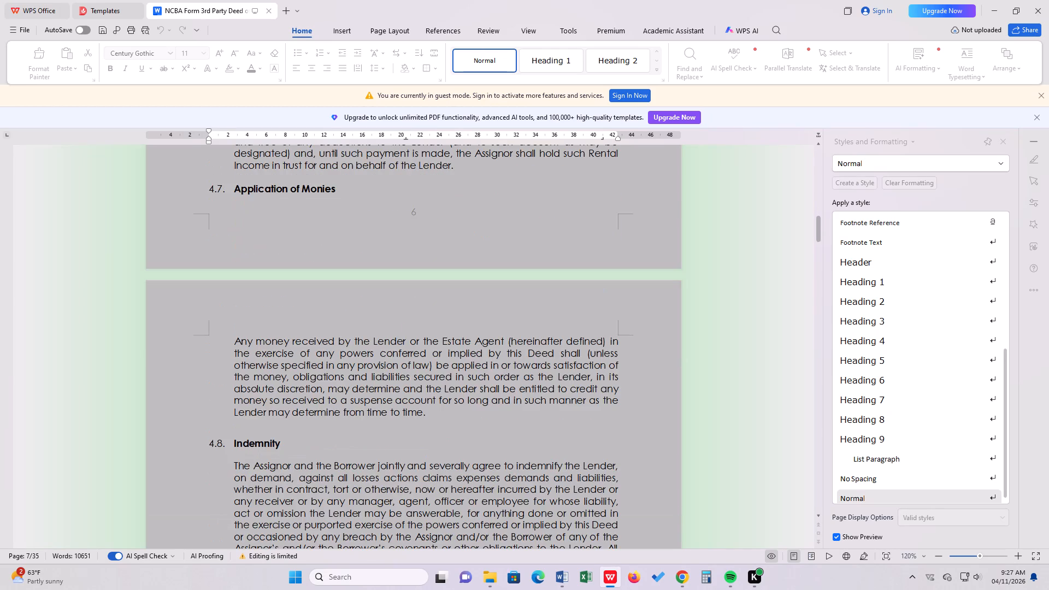
scroll(370, 368, "down", 20)
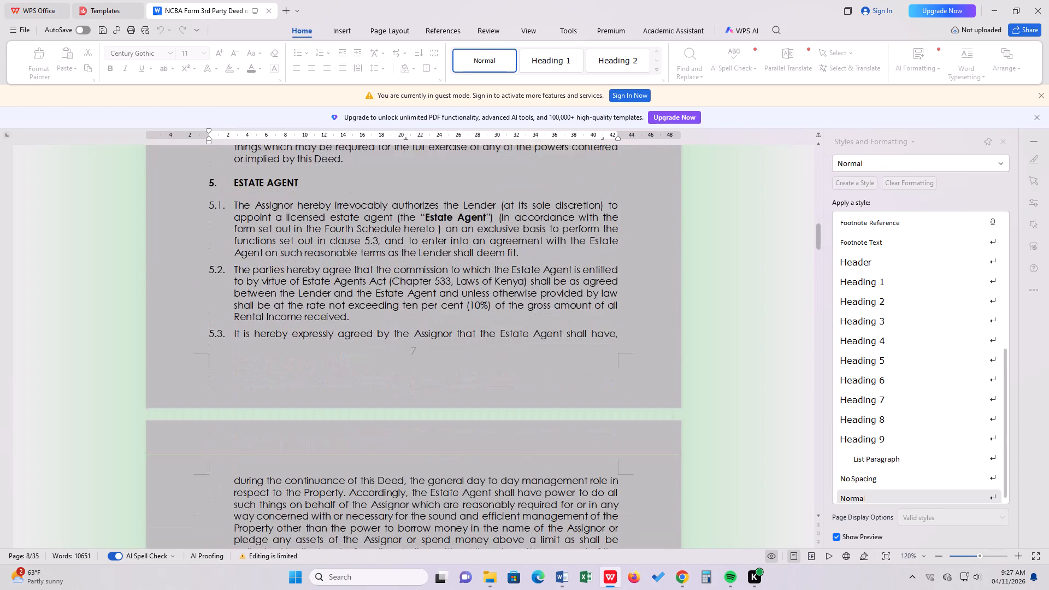
scroll(366, 374, "down", 3)
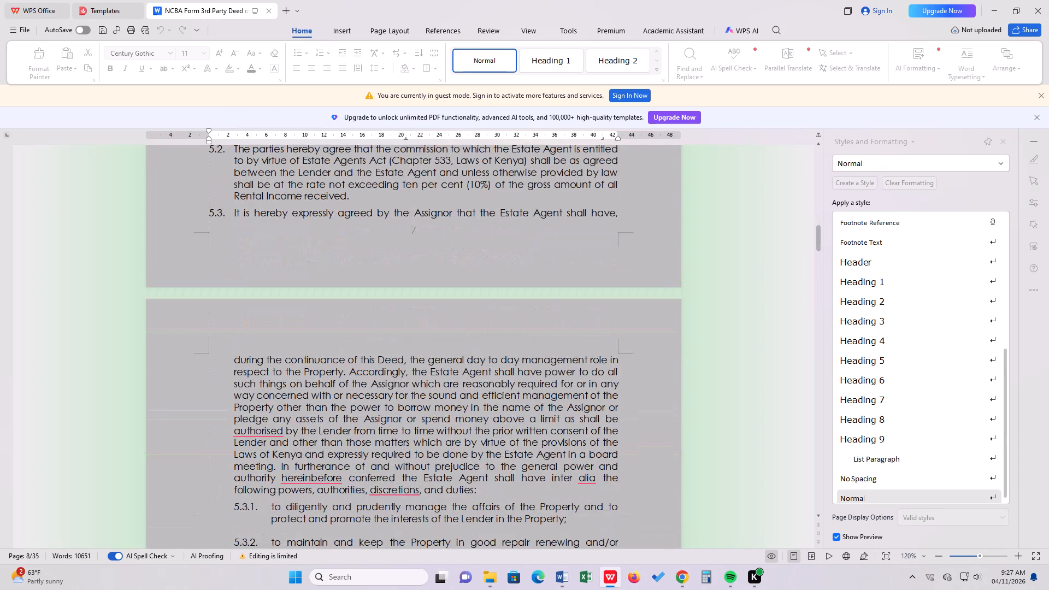
scroll(366, 374, "down", 10)
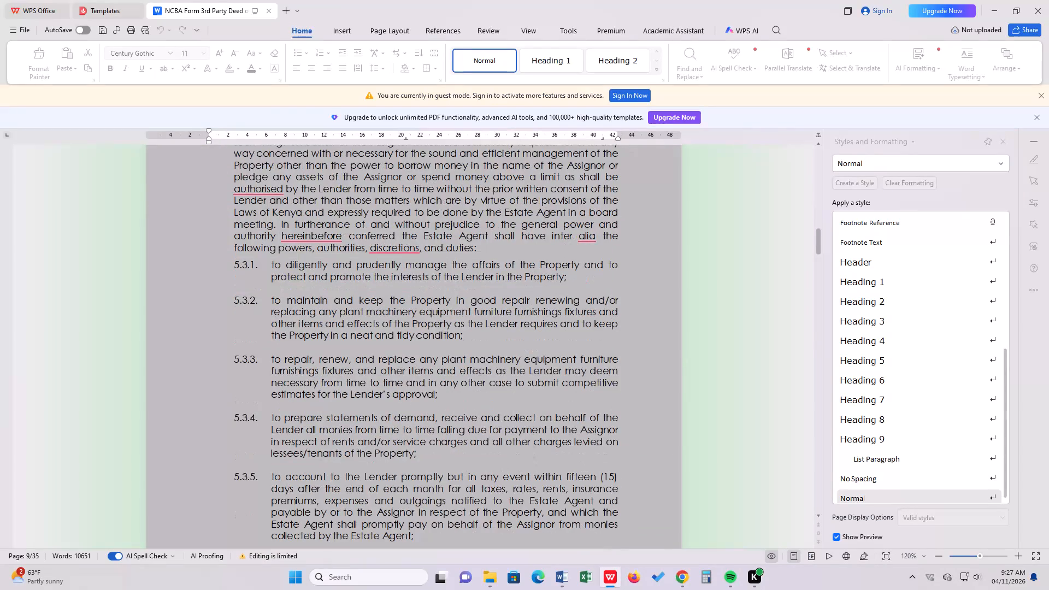
scroll(366, 374, "down", 11)
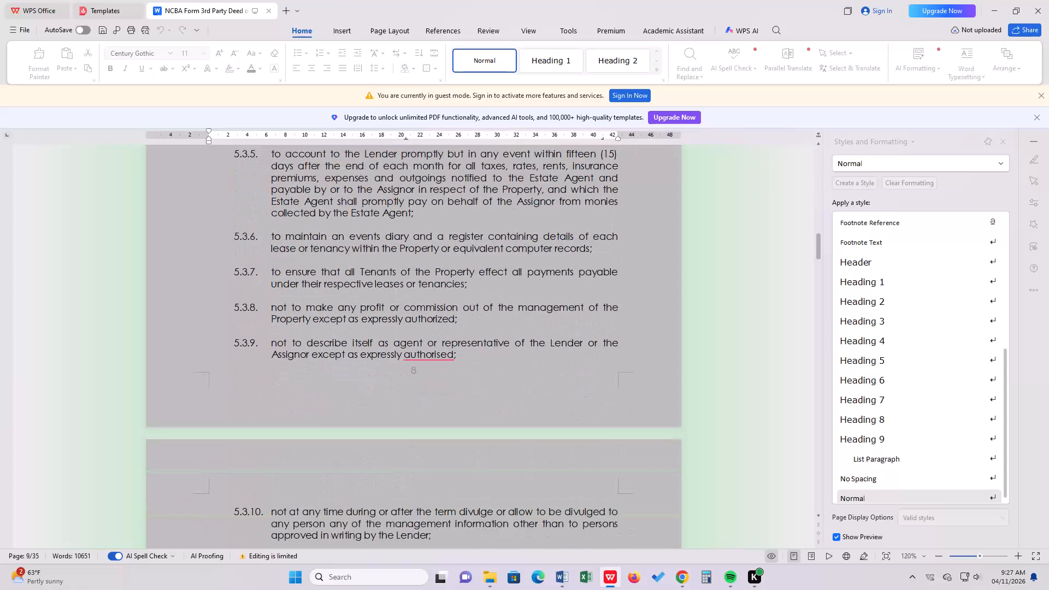
Look through the deed's remaining clauses from the Estate Agent duties and Further Assurance to Currency Indemnity.
scroll(365, 374, "down", 7)
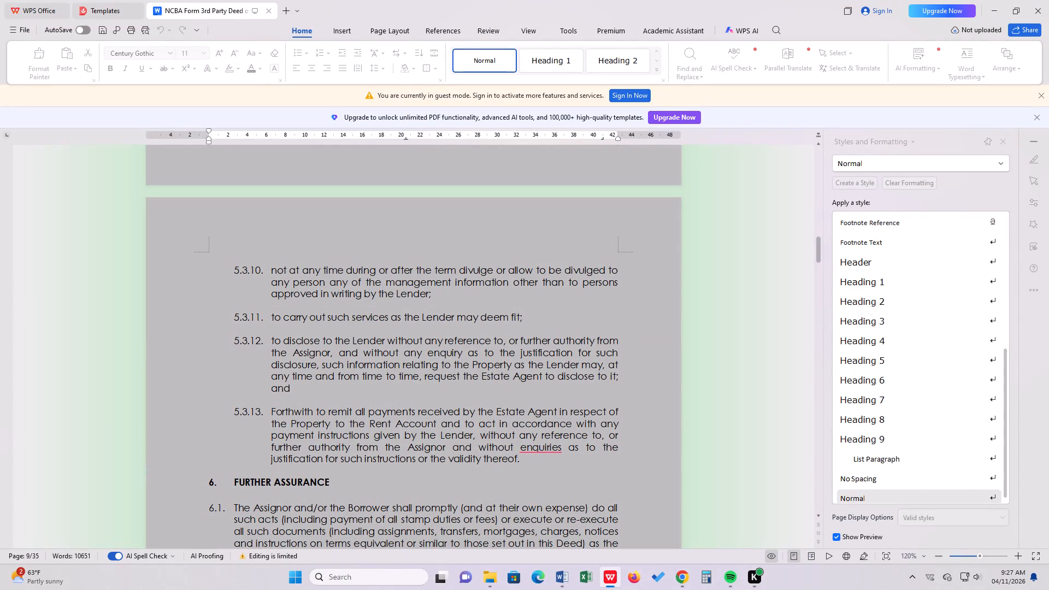
left_click_drag(820, 255, 823, 282)
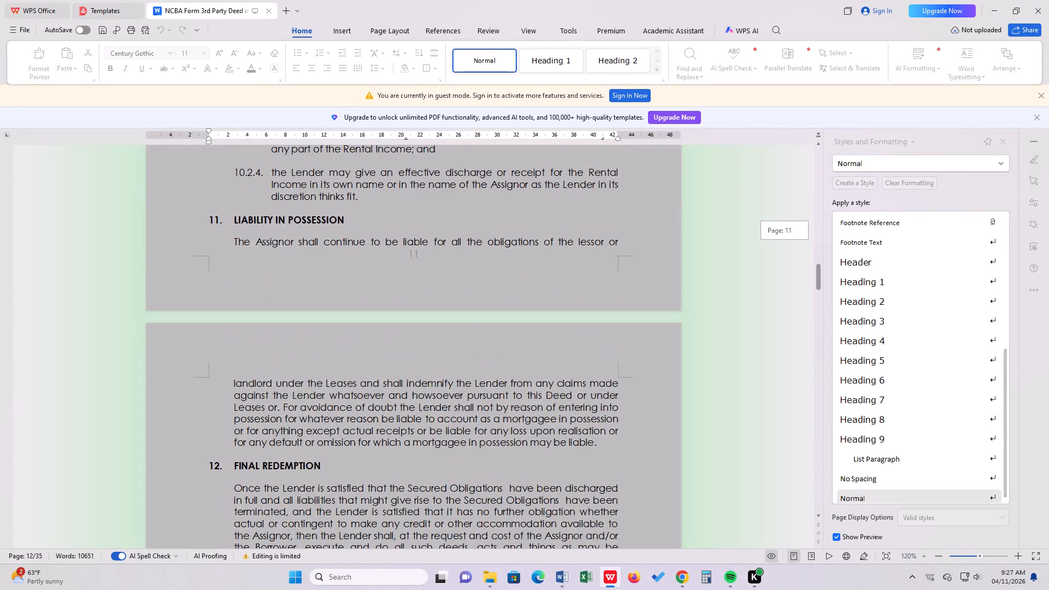
left_click_drag(823, 282, 823, 290)
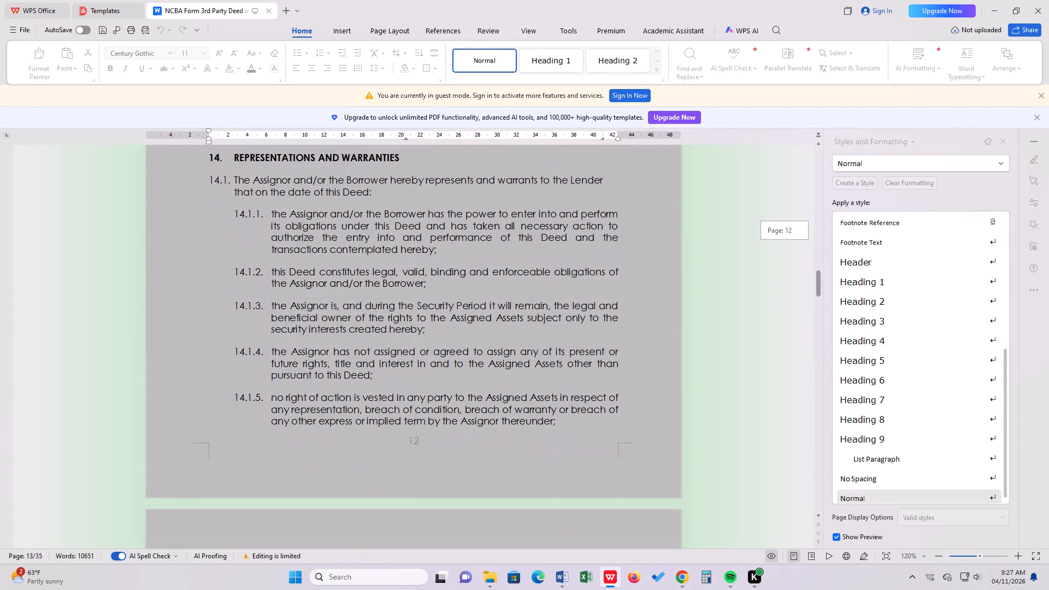
left_click_drag(823, 290, 822, 337)
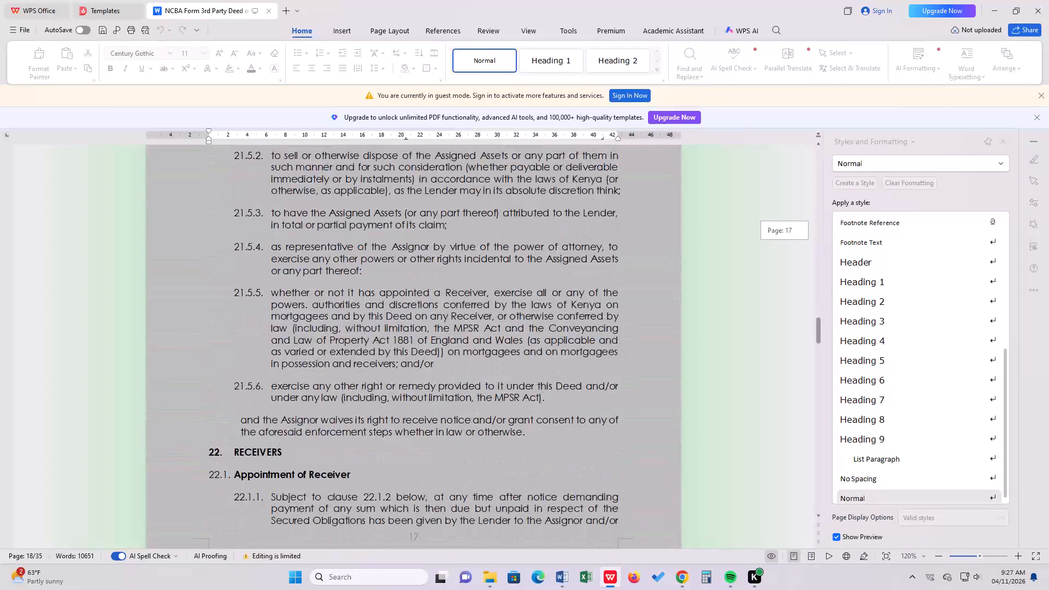
left_click_drag(822, 337, 821, 369)
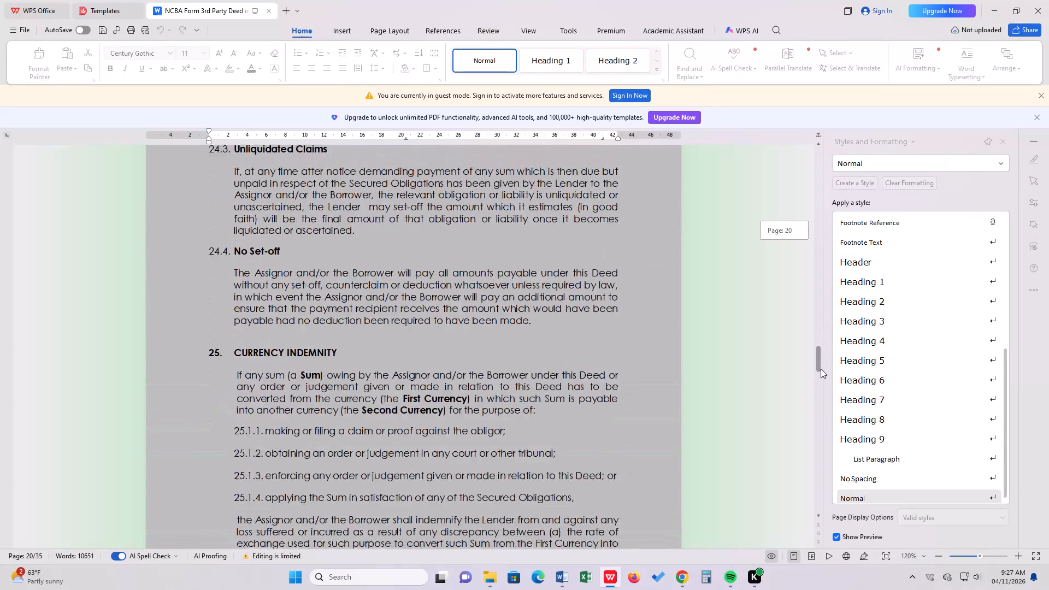
Examine the deed's schedules, covering the First Schedule property descriptions, the Part B tenant Acknowledgement and the Third Schedule lease table.
left_click_drag(821, 369, 821, 383)
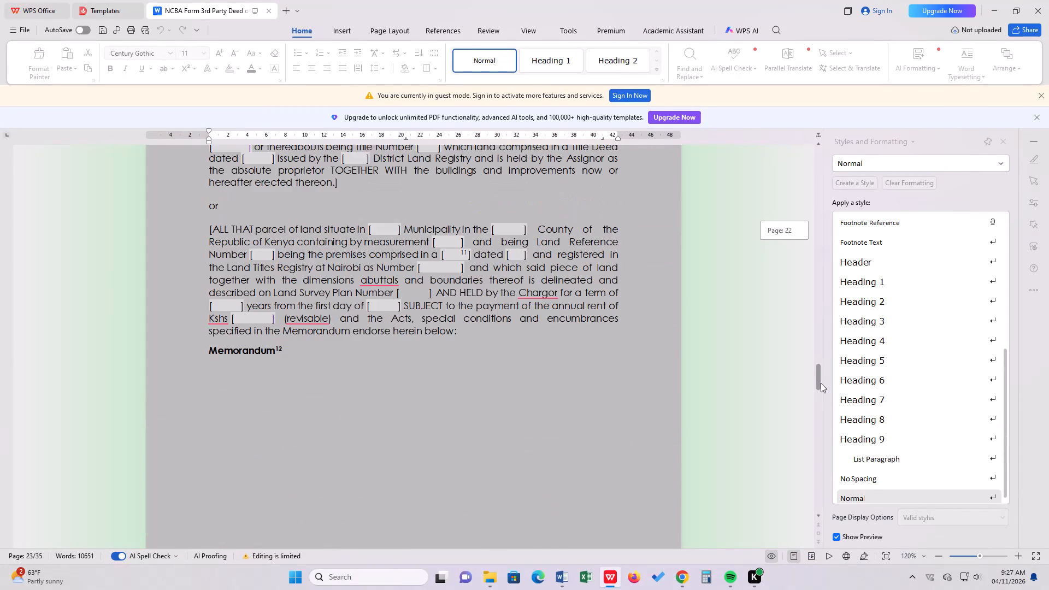
left_click_drag(821, 383, 821, 380)
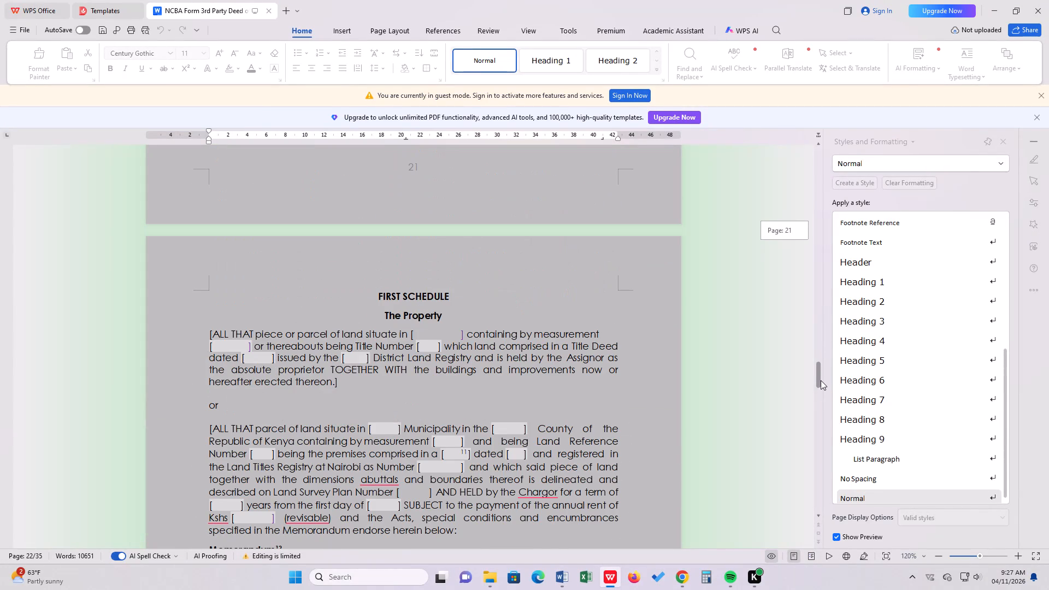
left_click_drag(821, 380, 822, 415)
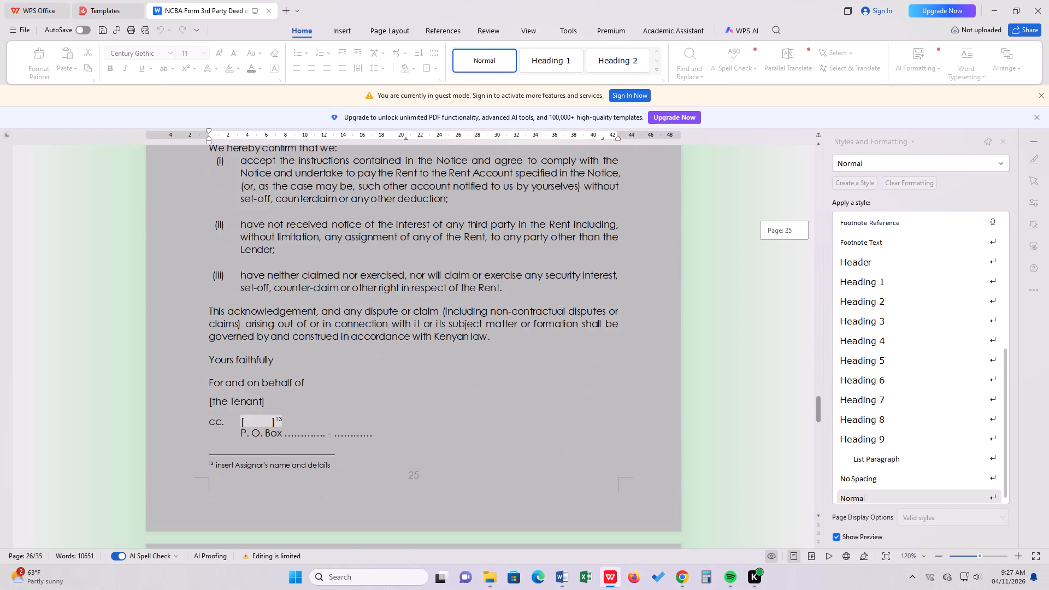
left_click_drag(822, 415, 821, 408)
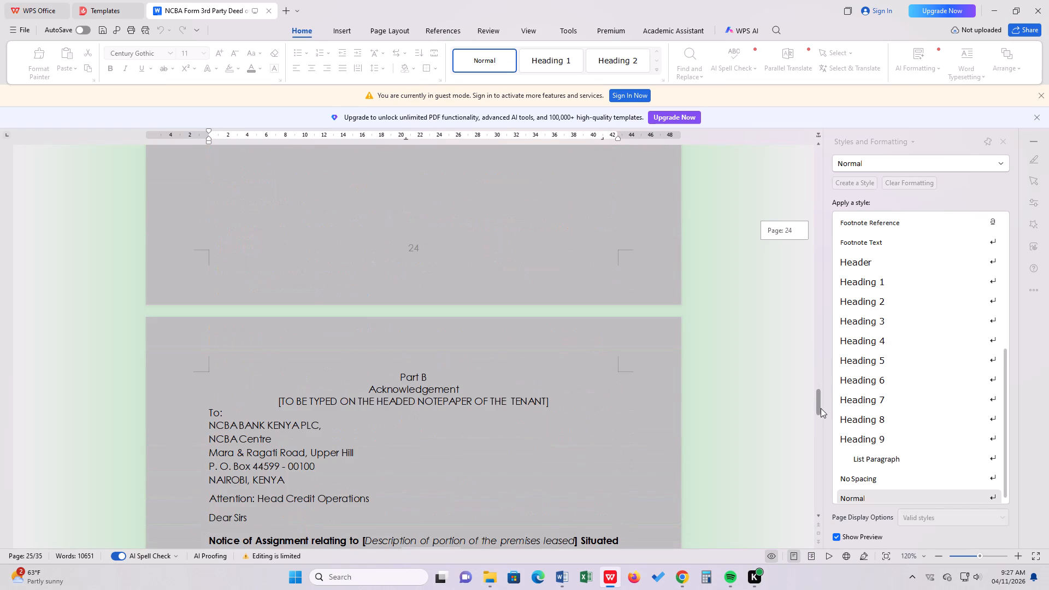
left_click_drag(821, 408, 821, 410)
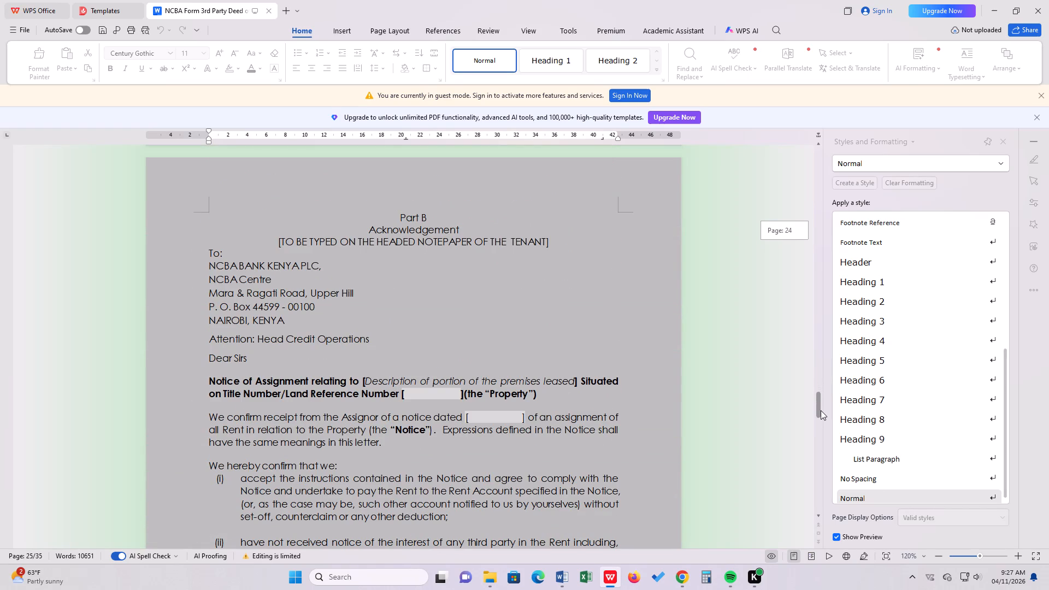
left_click_drag(821, 410, 820, 421)
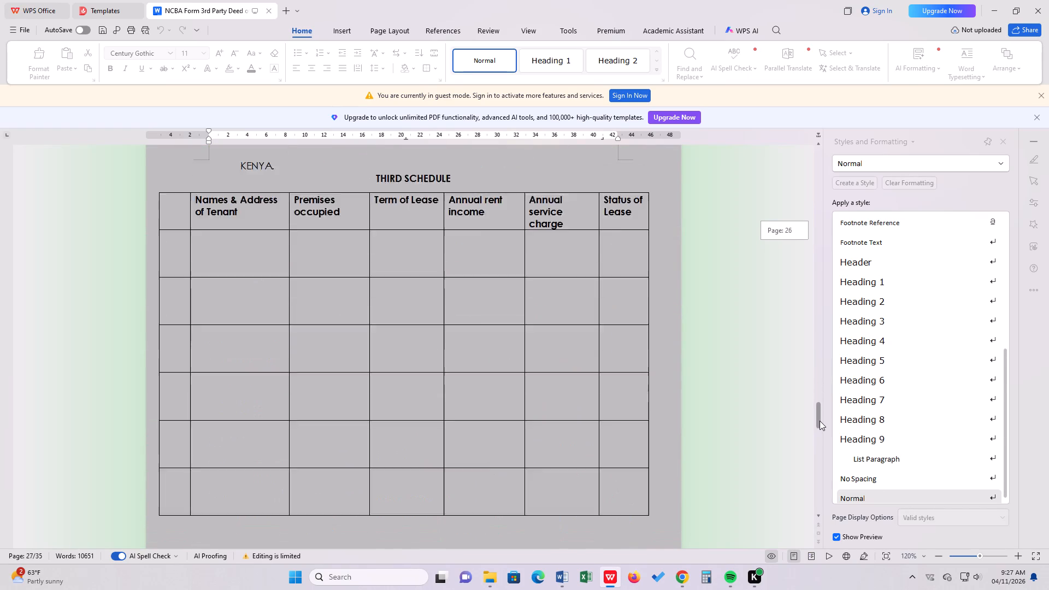
Review the deed's execution pages, including the Lender's signature block, the advocate's certificate and the Drawn by section.
left_click_drag(820, 421, 818, 481)
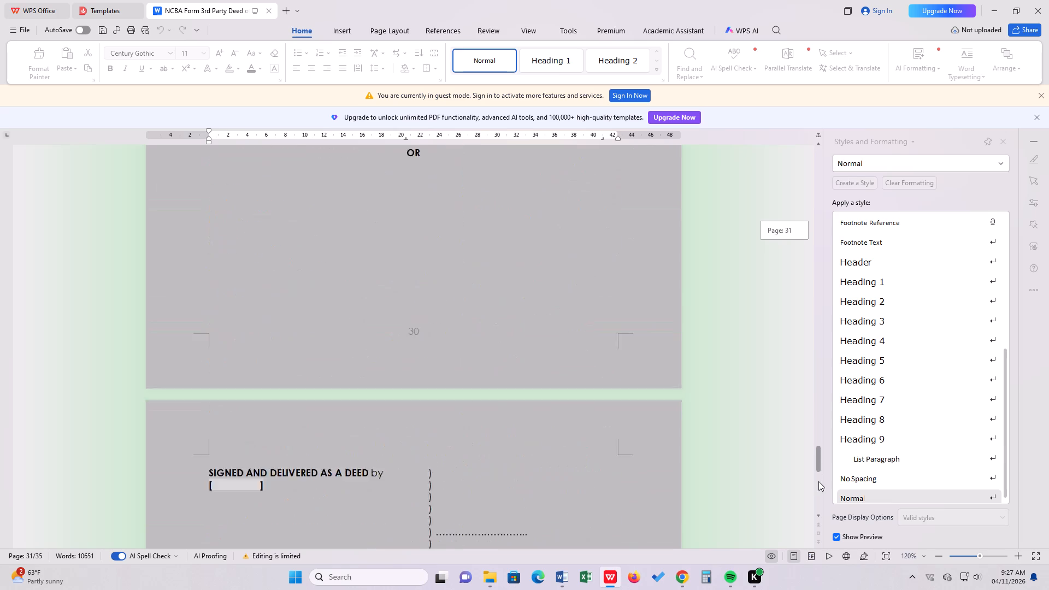
left_click_drag(818, 481, 818, 495)
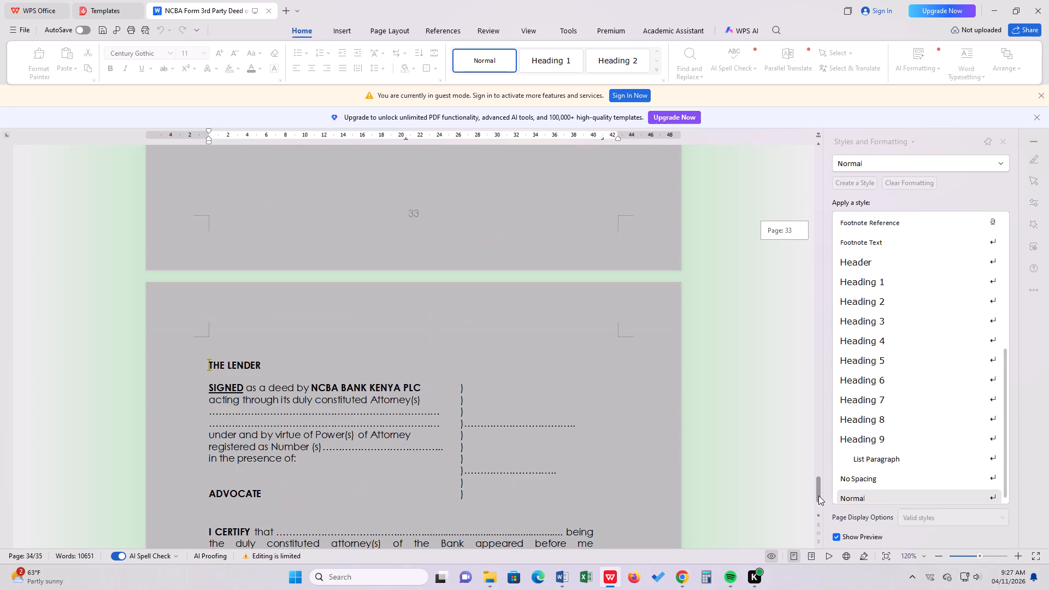
left_click_drag(818, 495, 818, 500)
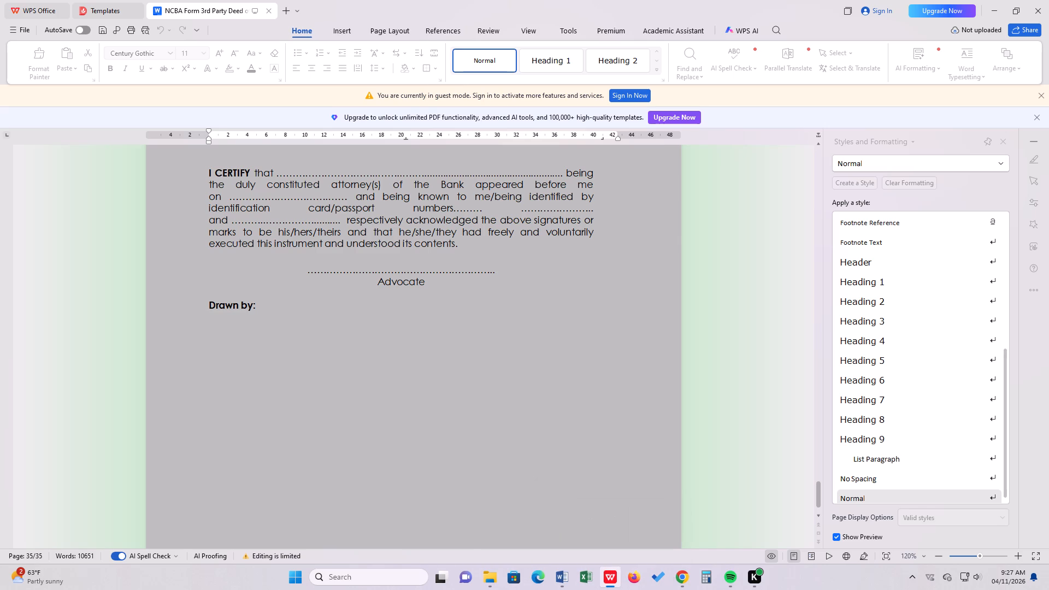
scroll(425, 450, "down", 11)
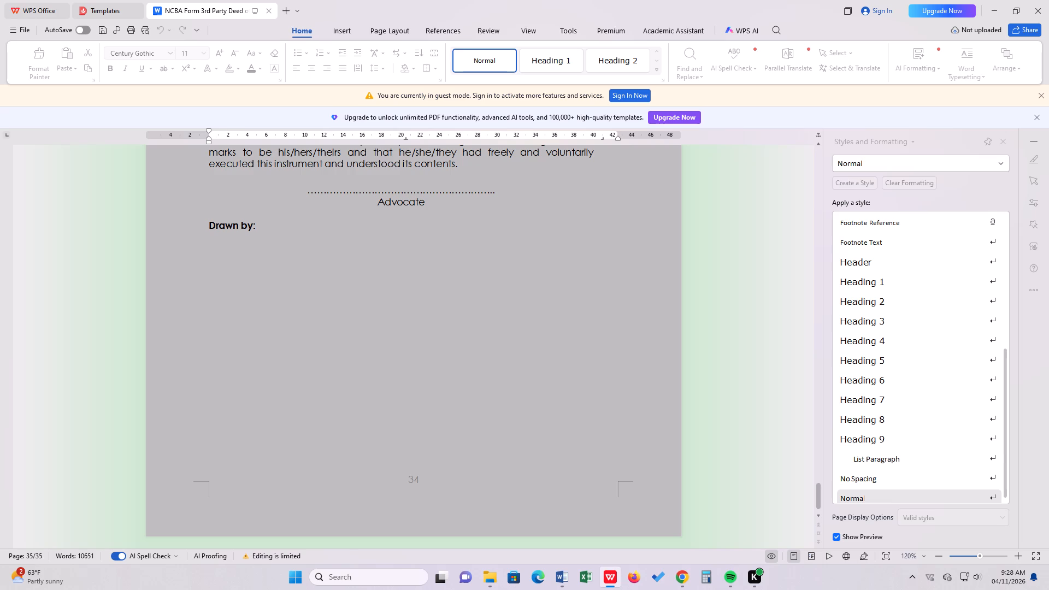
scroll(360, 369, "up", 6)
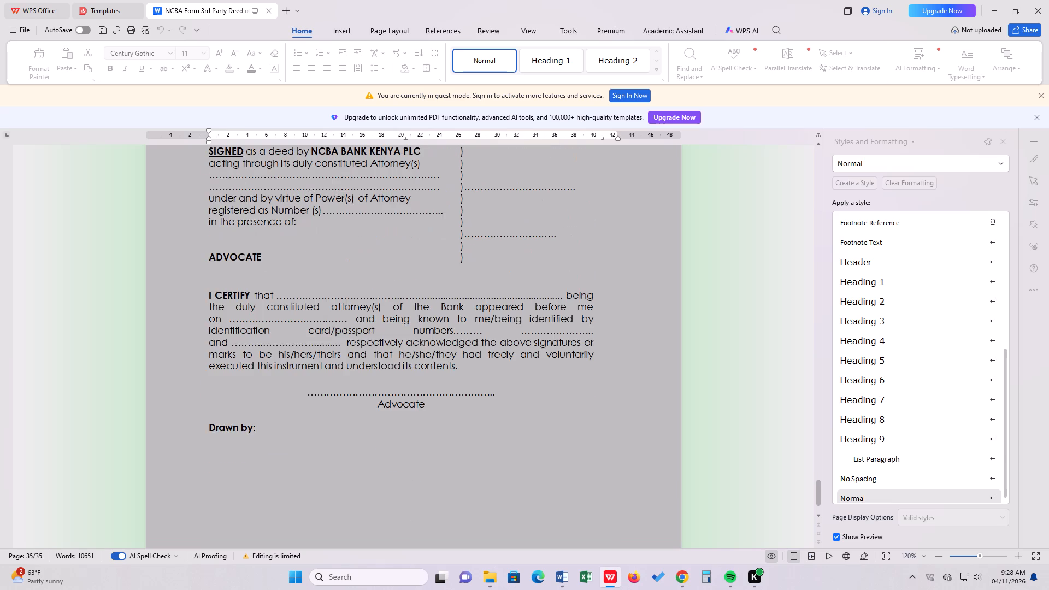
scroll(360, 369, "up", 9)
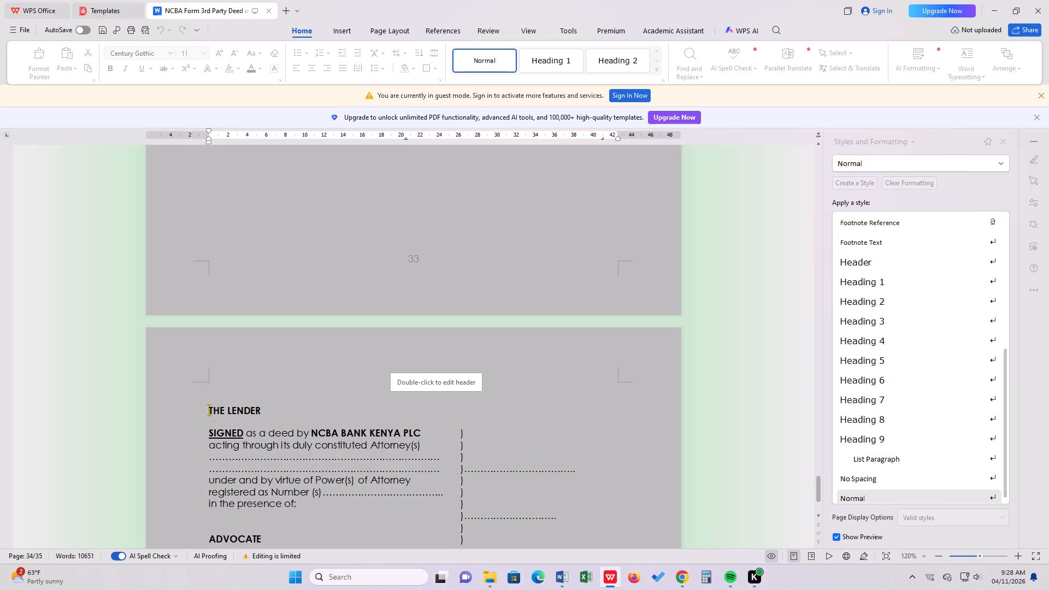
Close the third-party deed and the WPS Office window to return to the folder of NCBA deed forms.
left_click(95, 7)
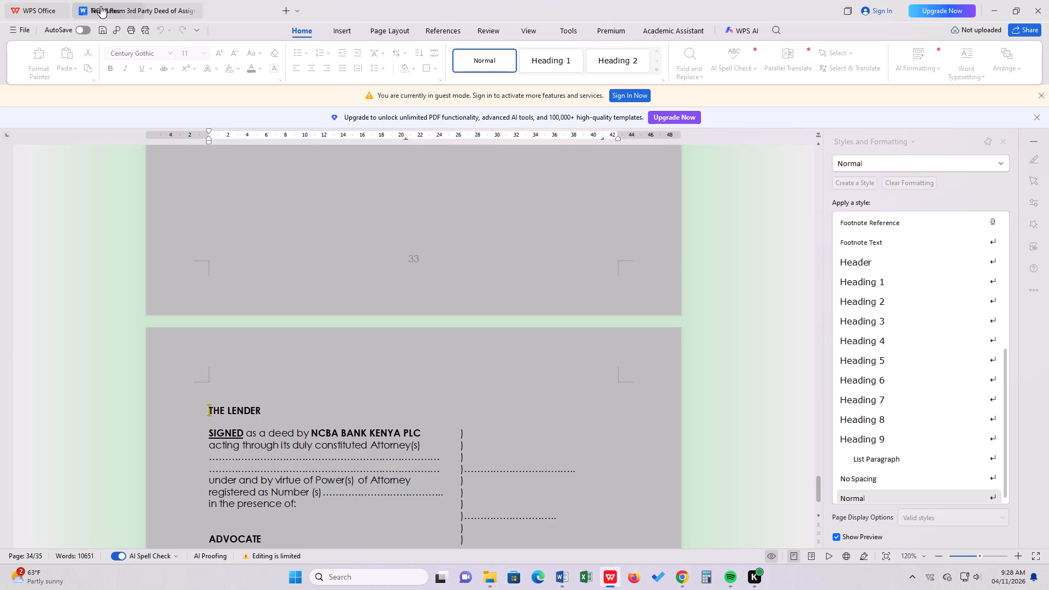
left_click(195, 10)
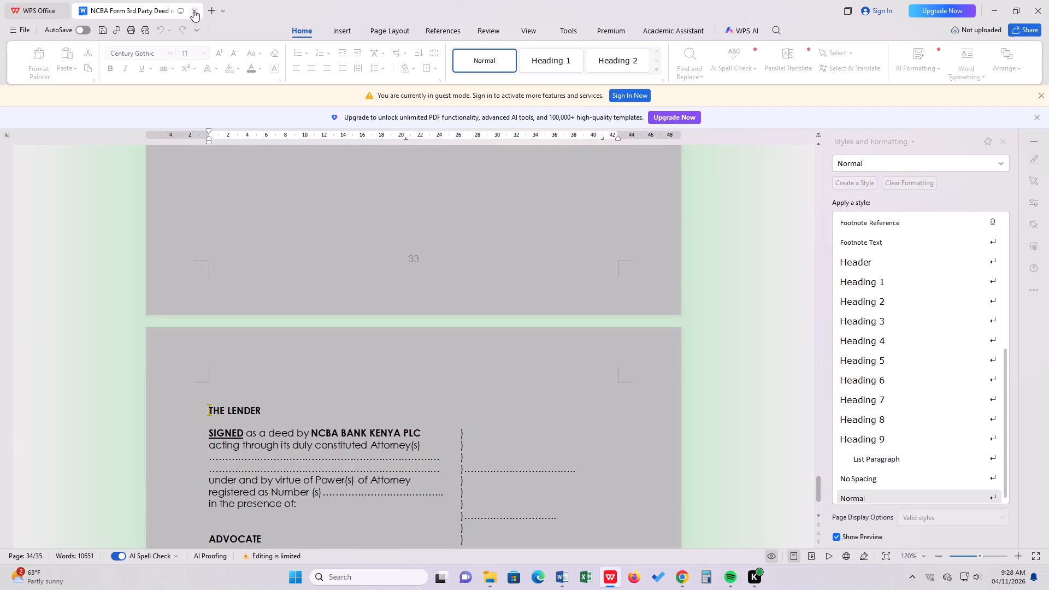
left_click(196, 11)
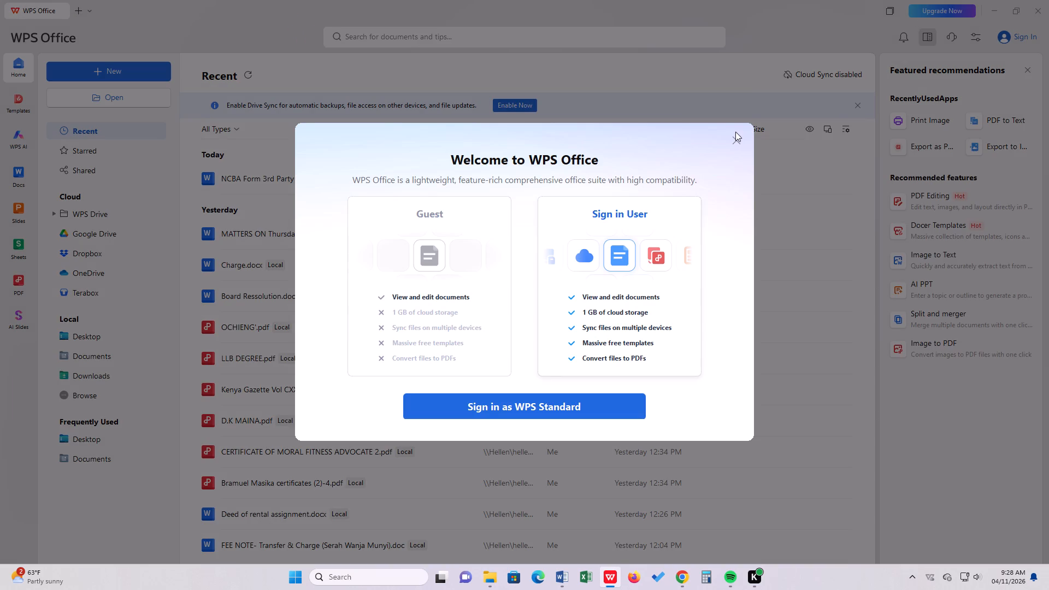
left_click(736, 138)
left_click(1034, 5)
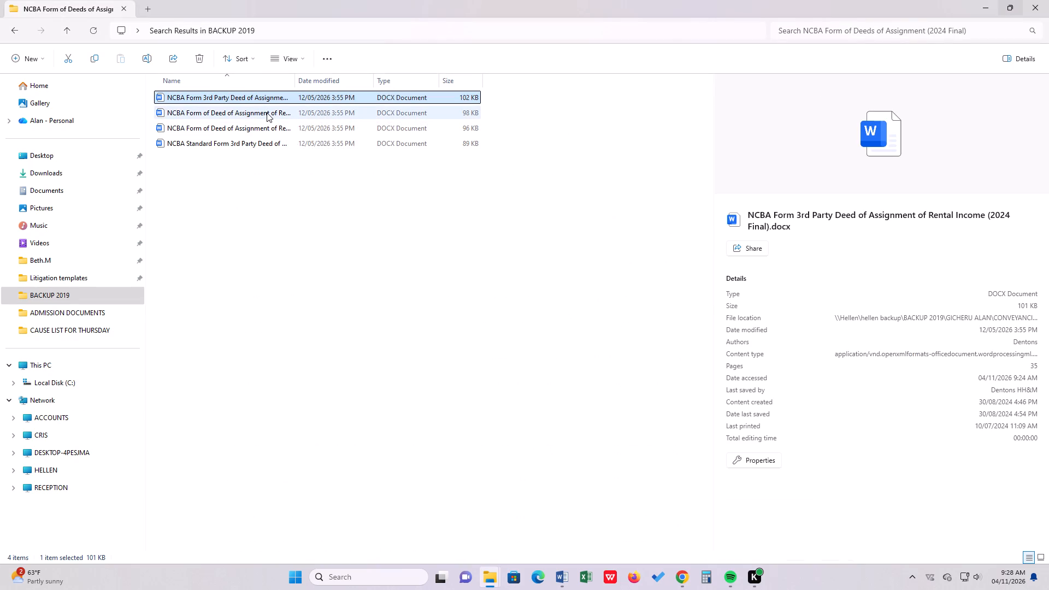
Open the 96 KB NCBA Form of Deed of Assignment of Rental Income (2024 Final) document from the search results.
right_click(226, 125)
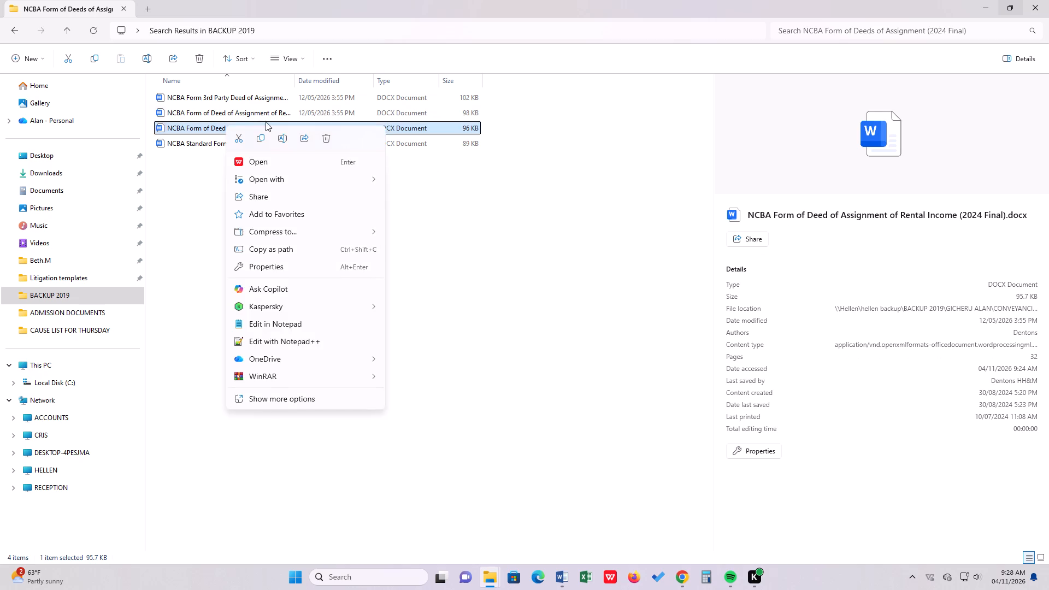
left_click(225, 111)
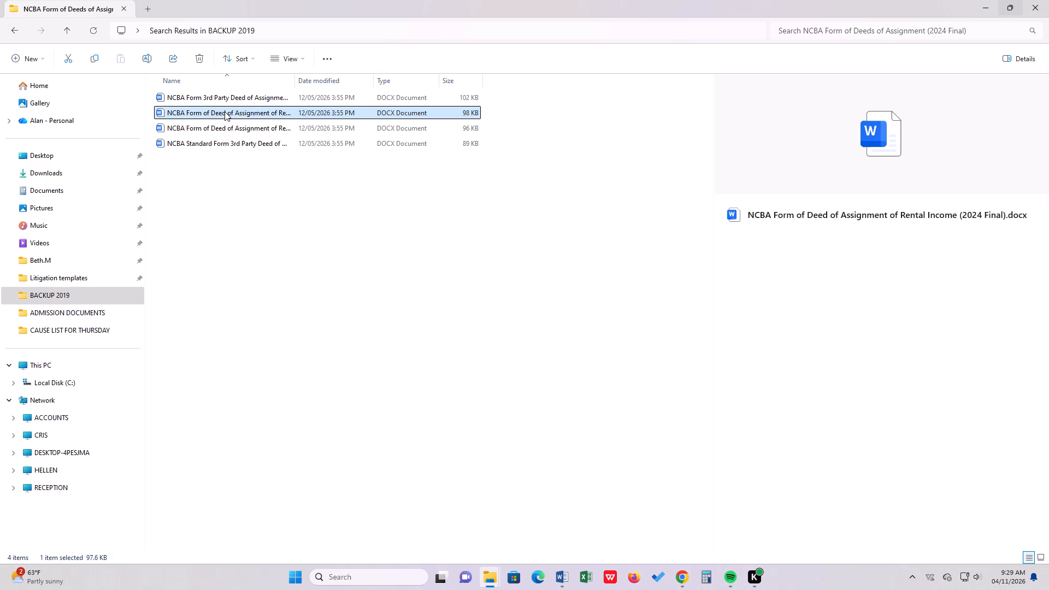
left_click(228, 123)
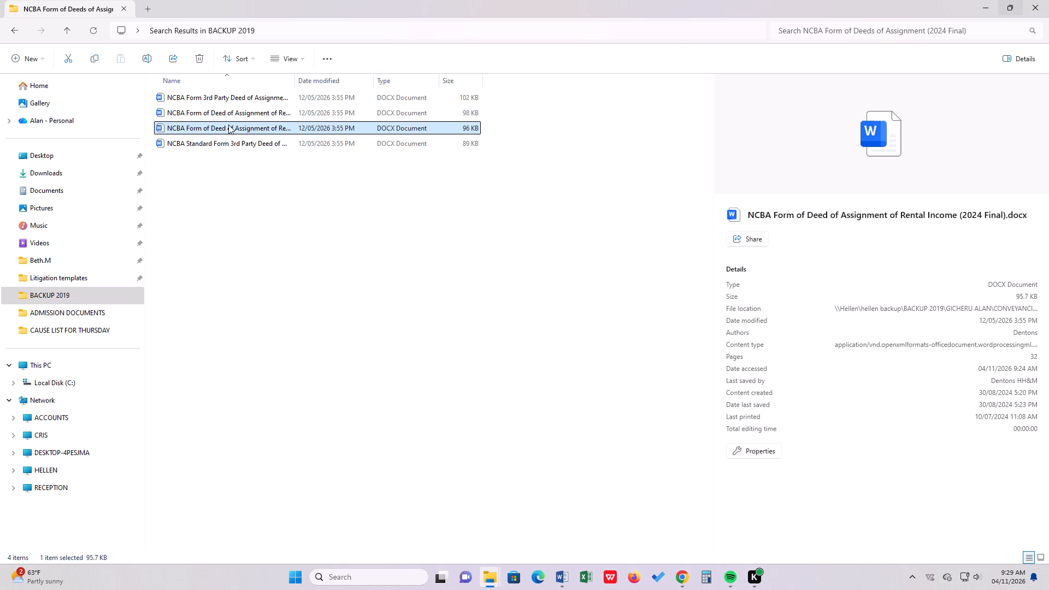
double_click(228, 125)
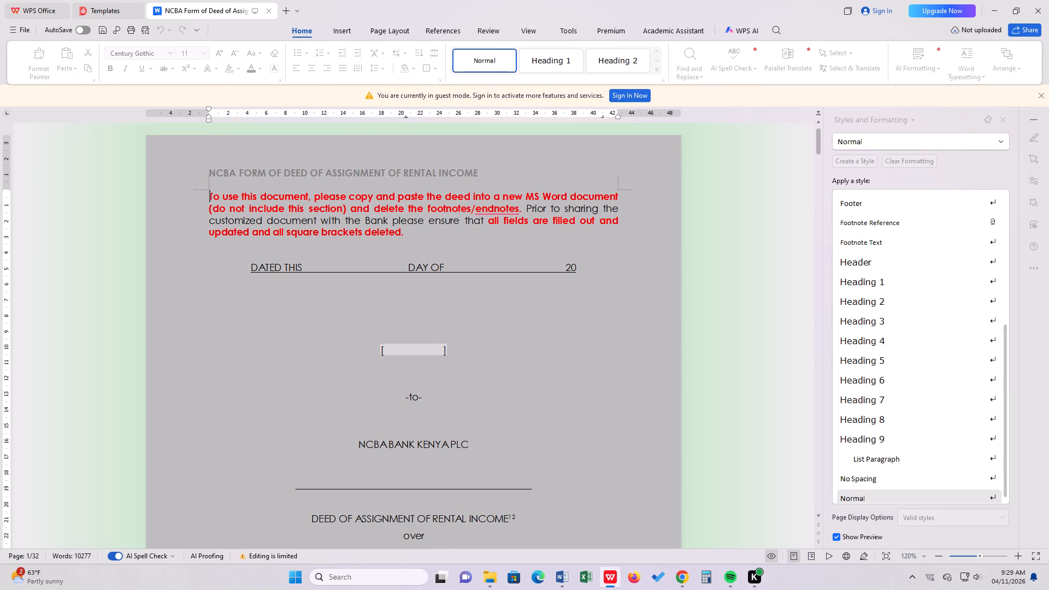
Copy the whole deed of assignment of rental income, from the "DATED THIS" line to the final "Drawn by:", leaving out the red instructions.
scroll(325, 189, "down", 2)
scroll(326, 187, "up", 2)
scroll(331, 175, "down", 1)
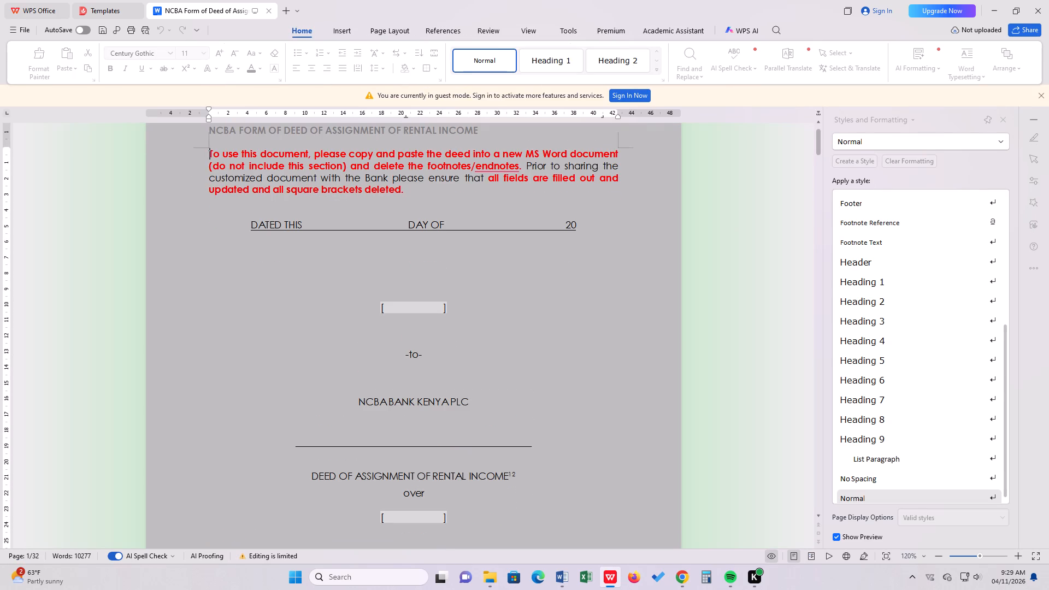
left_click_drag(252, 222, 269, 222)
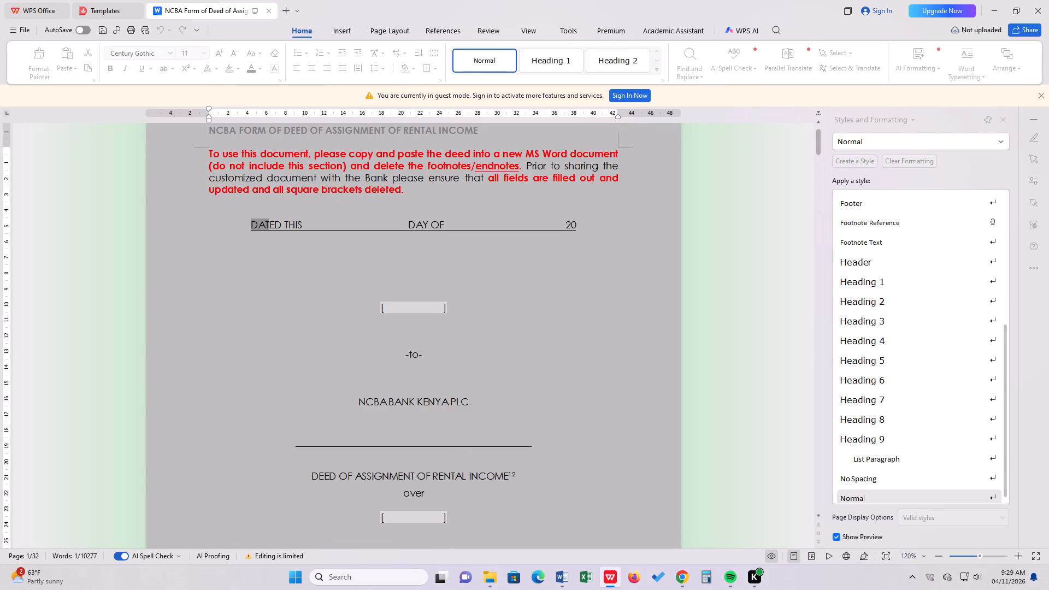
left_click_drag(269, 222, 406, 241)
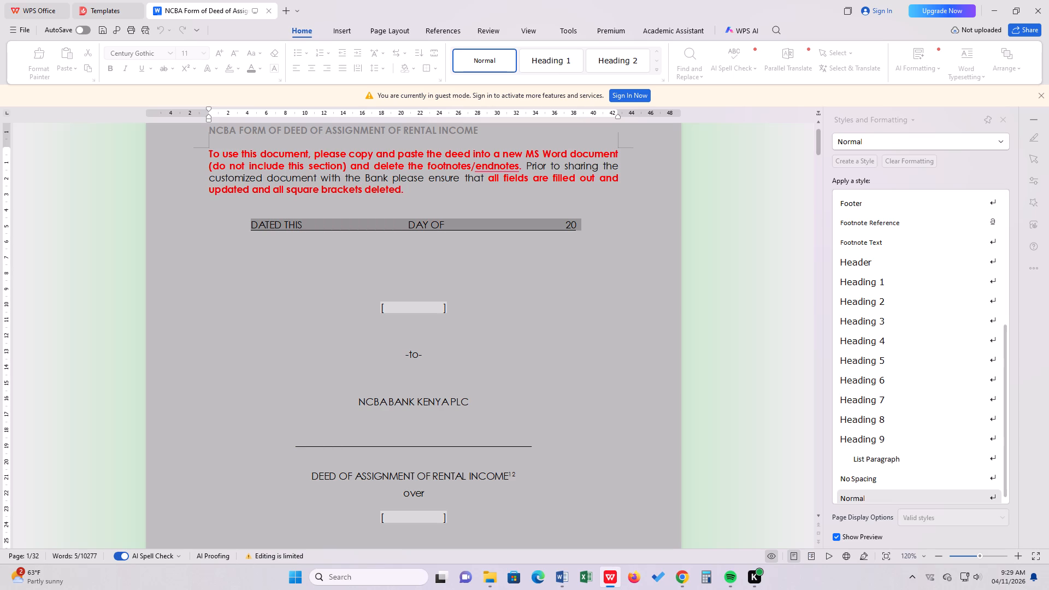
left_click_drag(406, 241, 484, 589)
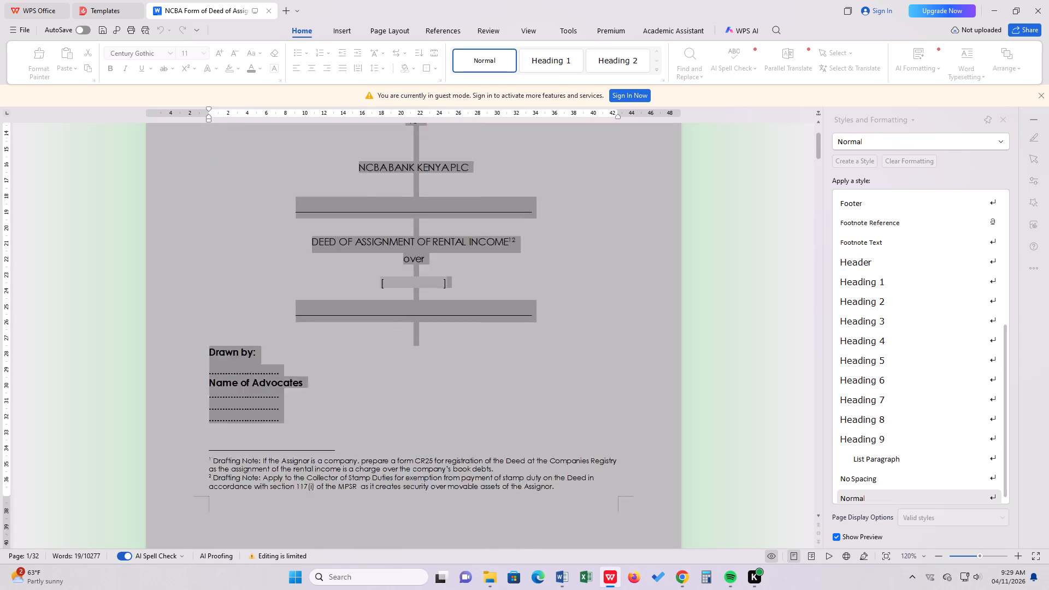
left_click_drag(484, 589, 486, 589)
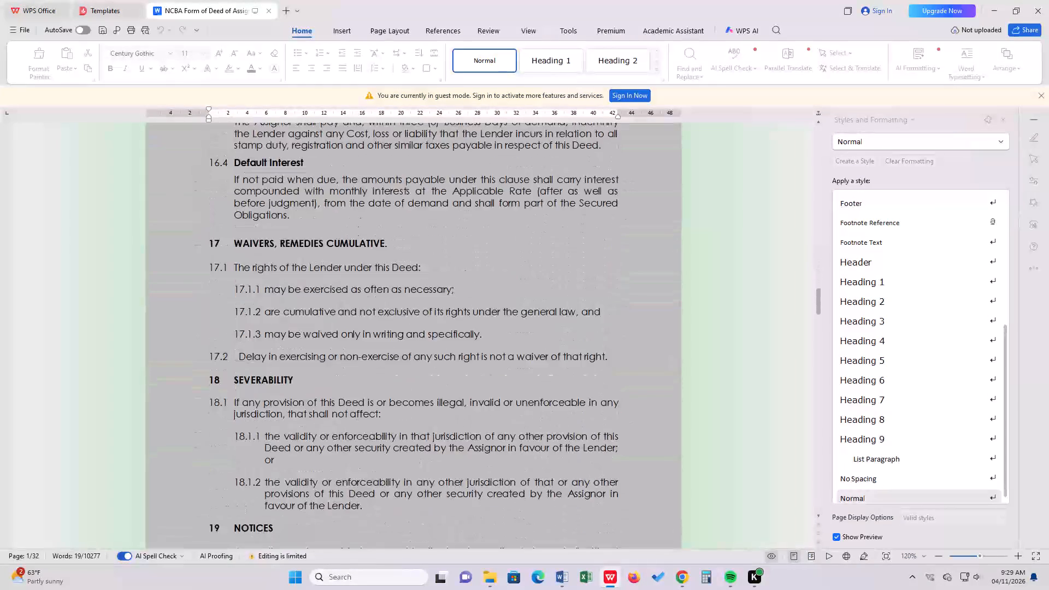
left_click_drag(486, 589, 490, 589)
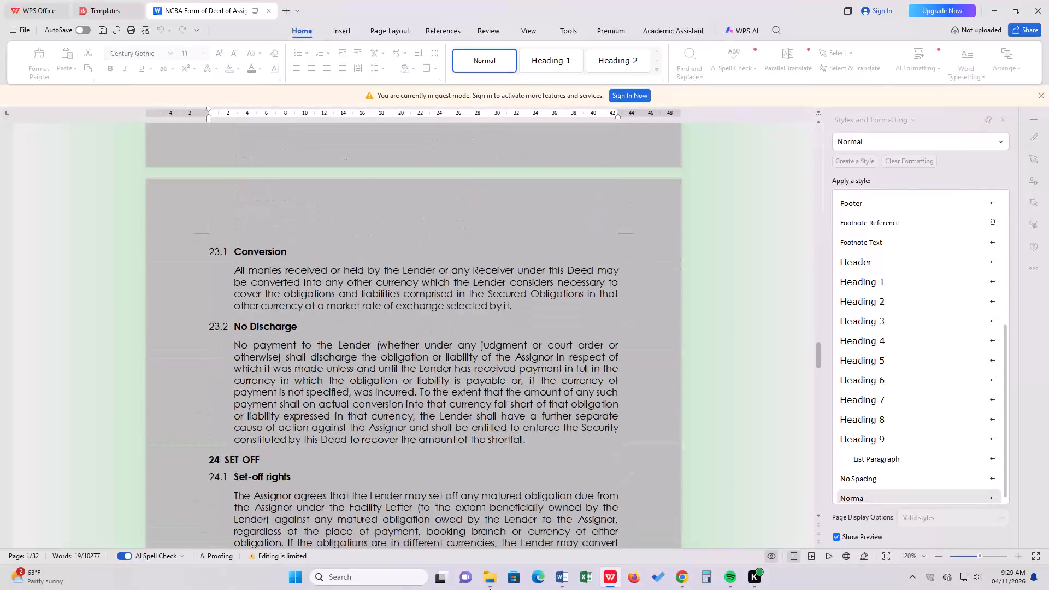
left_click_drag(490, 589, 482, 589)
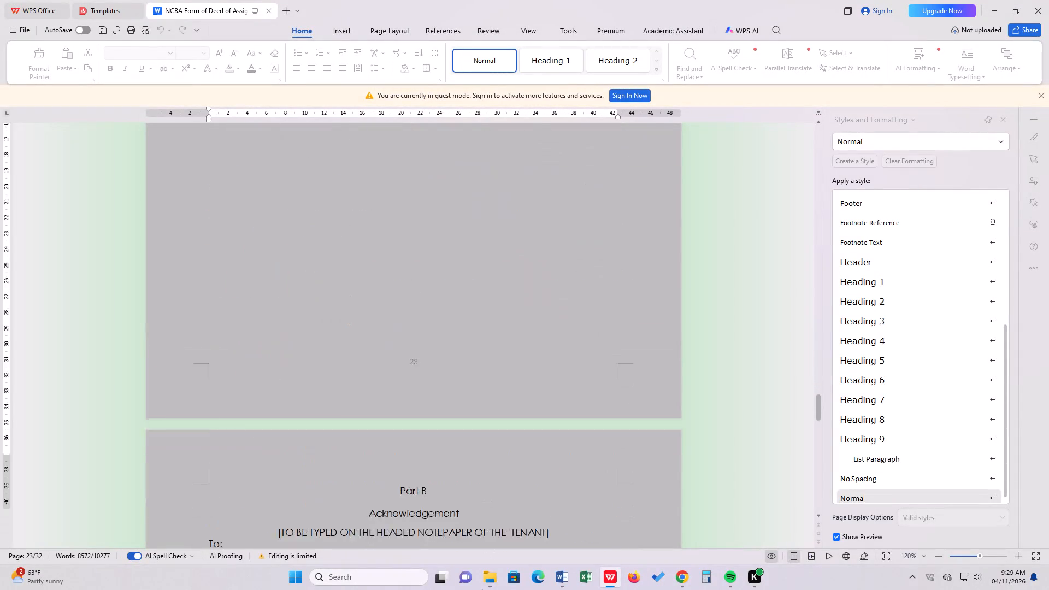
left_click_drag(482, 589, 494, 589)
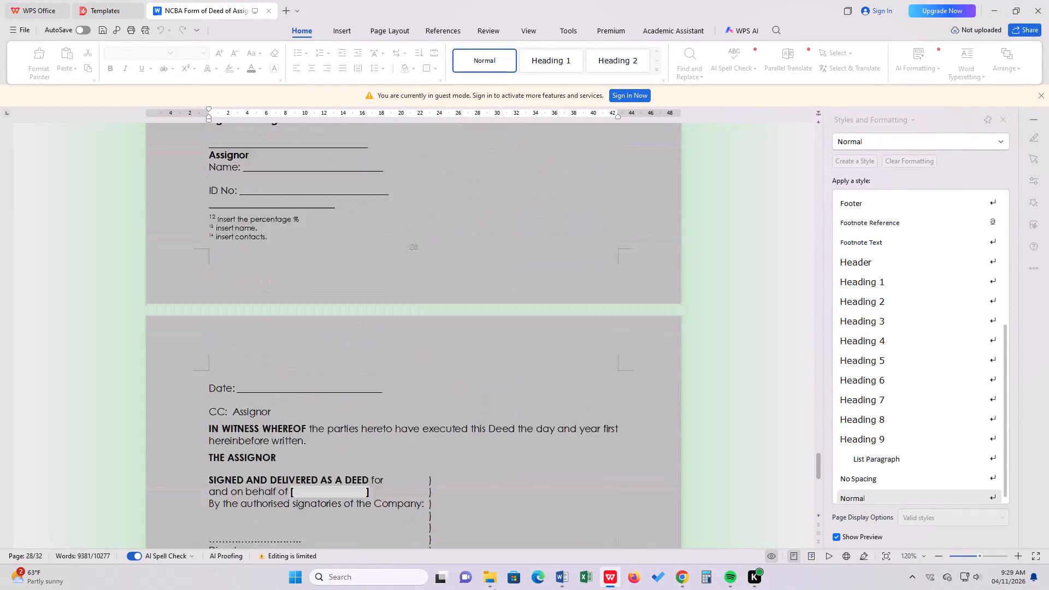
left_click_drag(494, 589, 512, 530)
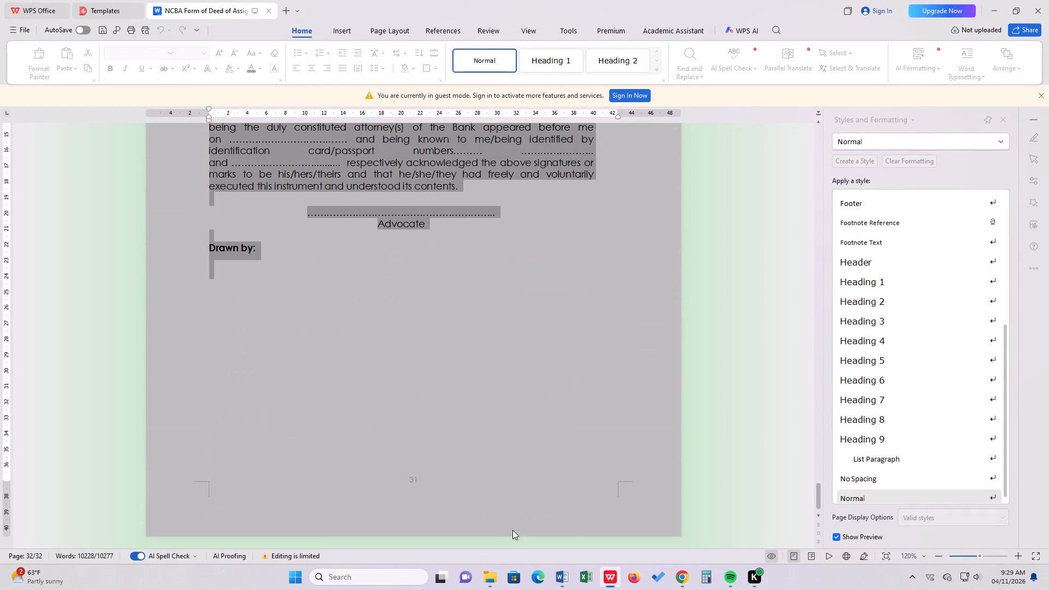
left_click_drag(512, 530, 428, 381)
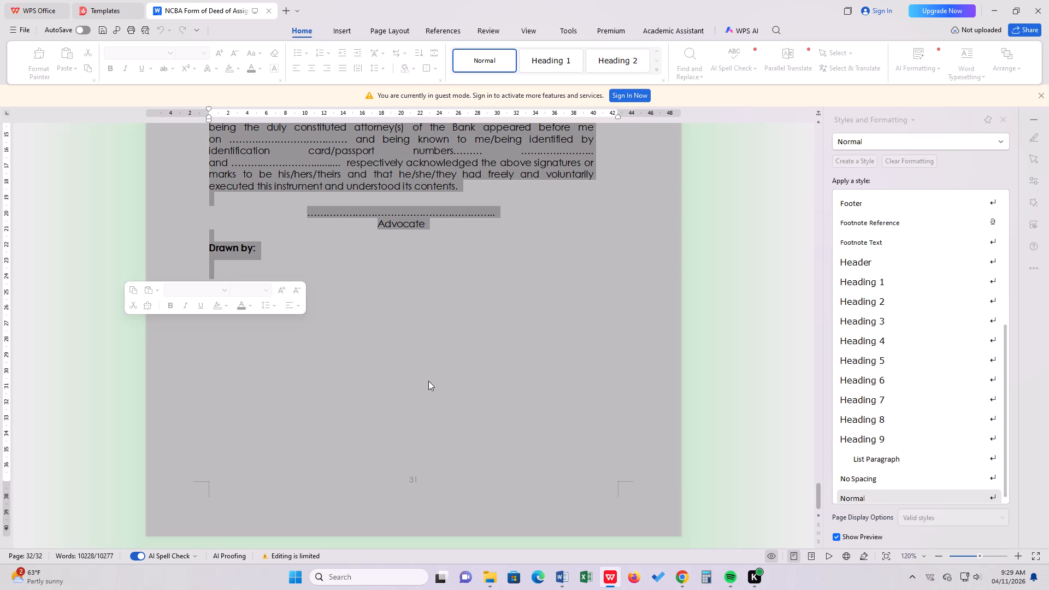
right_click(428, 381)
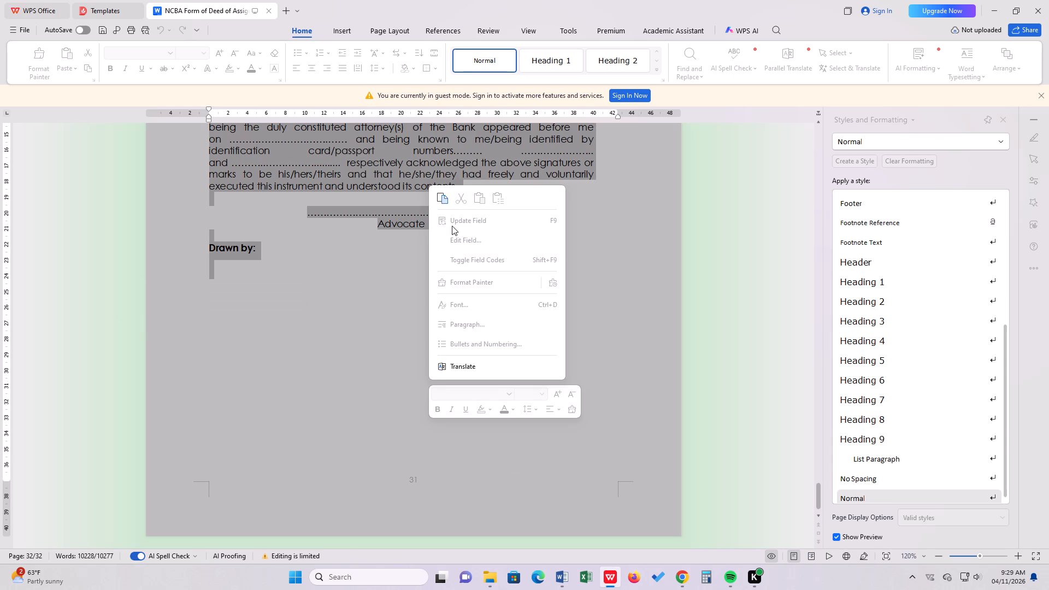
left_click(438, 197)
scroll(493, 281, "up", 3)
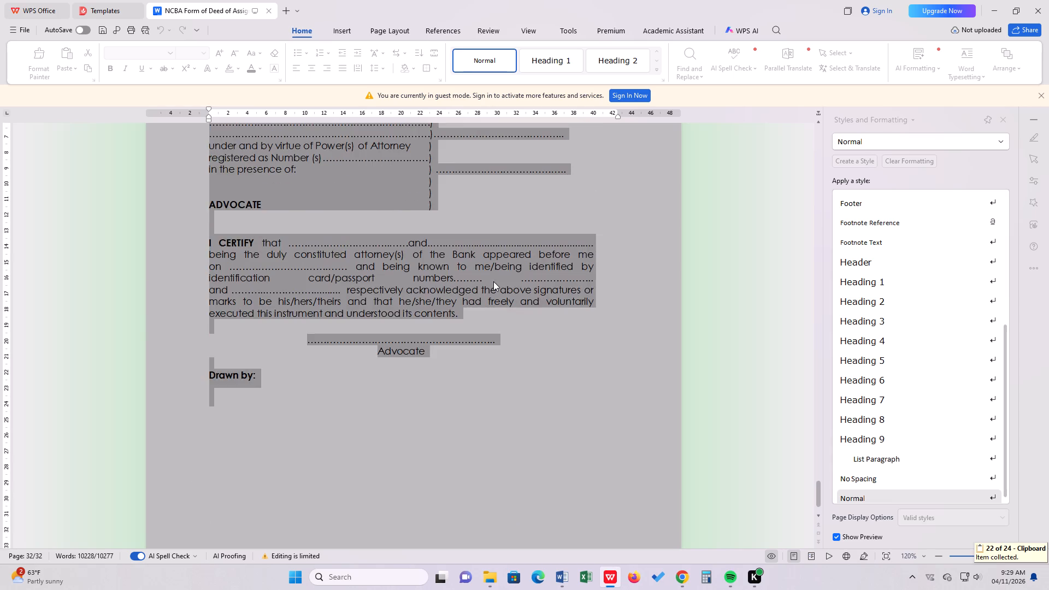
scroll(494, 281, "up", 3)
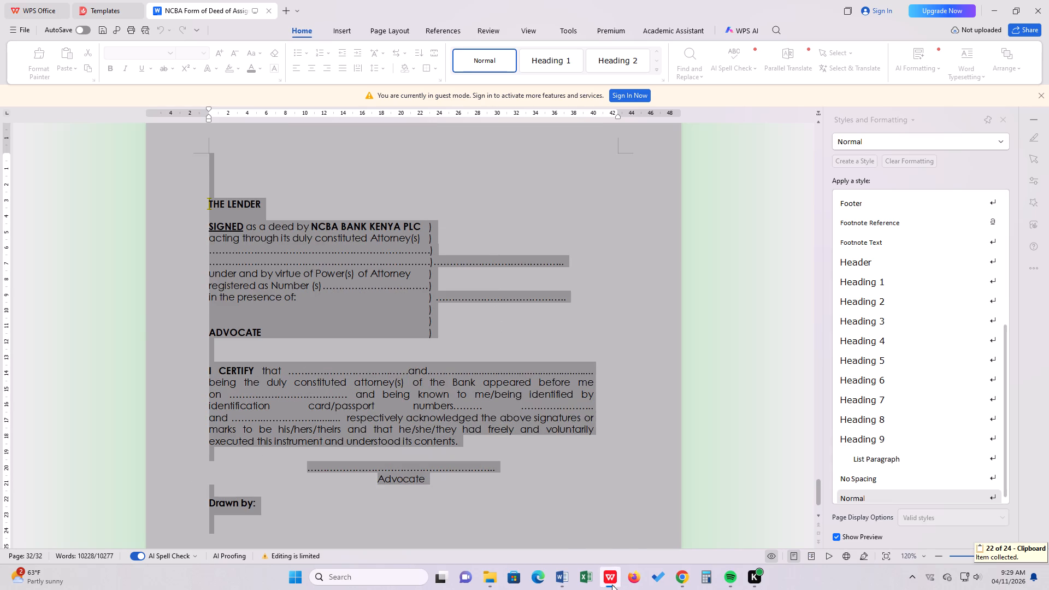
Switch to Microsoft Word, create a new blank document and paste the copied deed into it.
left_click(564, 582)
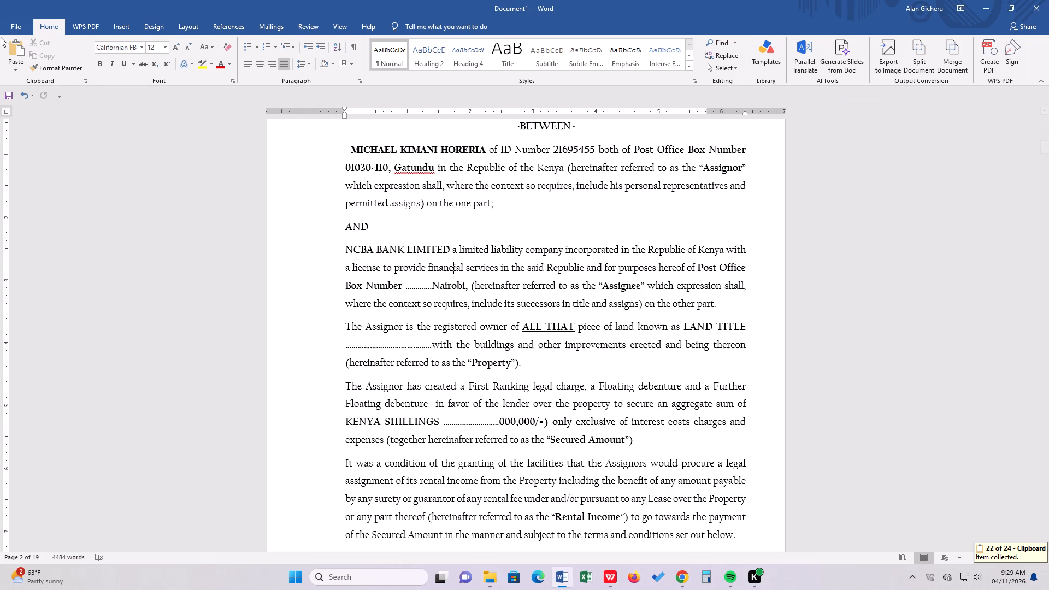
left_click(15, 30)
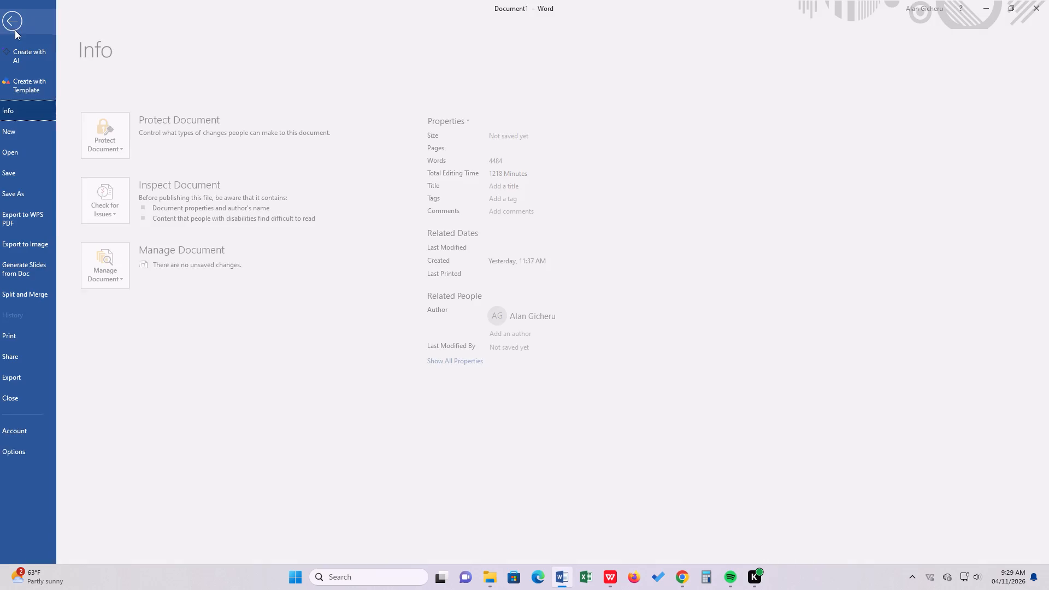
left_click(25, 131)
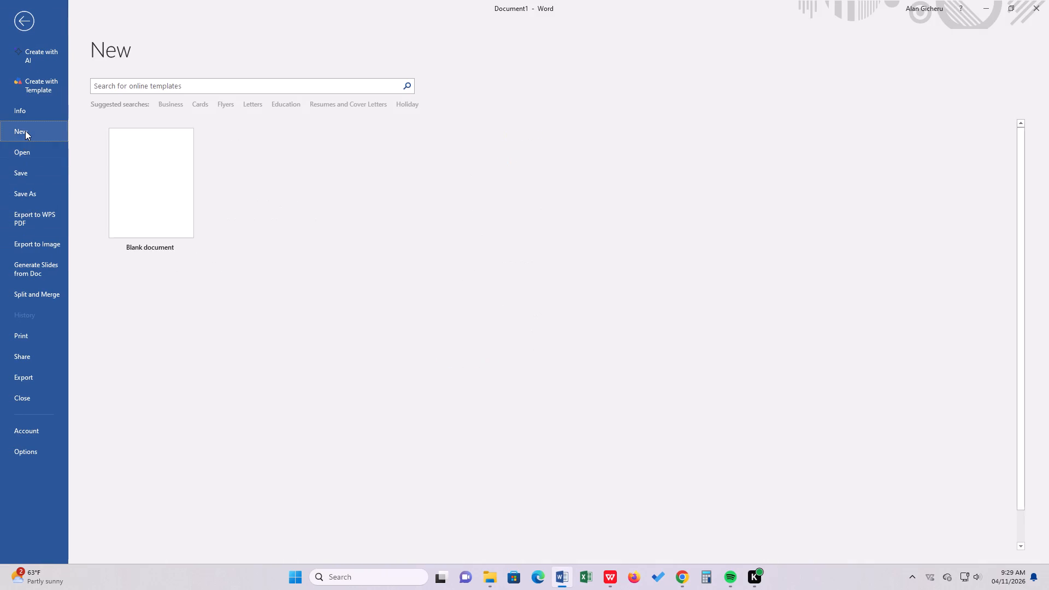
left_click(130, 151)
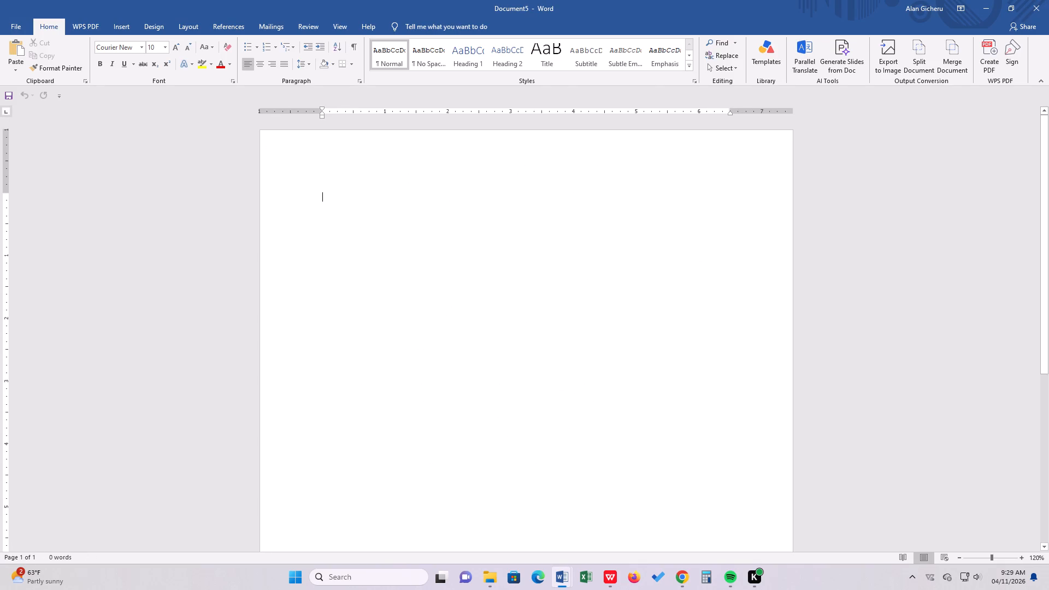
key("ctrl+v")
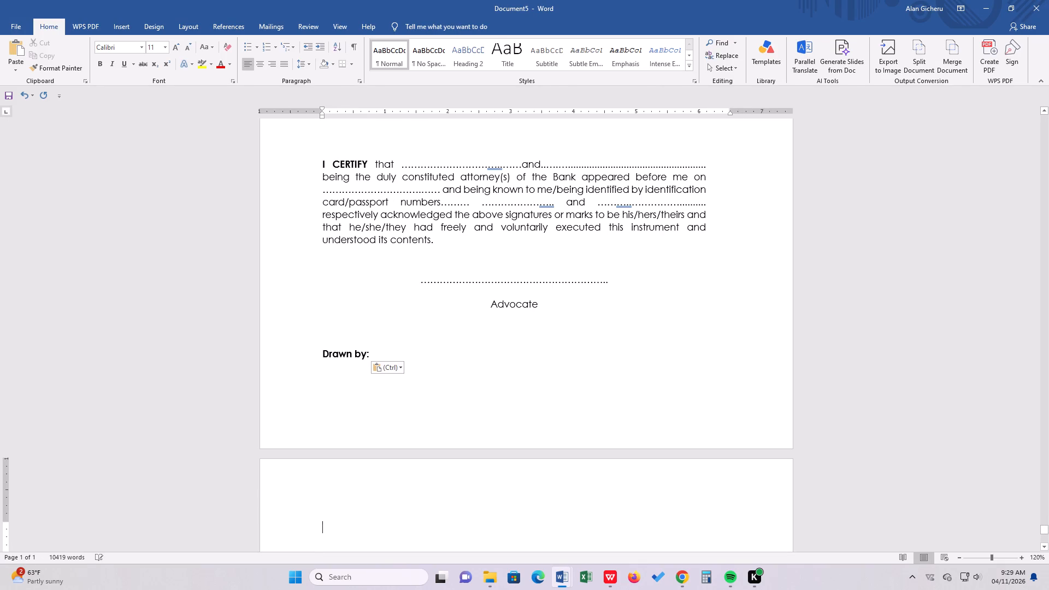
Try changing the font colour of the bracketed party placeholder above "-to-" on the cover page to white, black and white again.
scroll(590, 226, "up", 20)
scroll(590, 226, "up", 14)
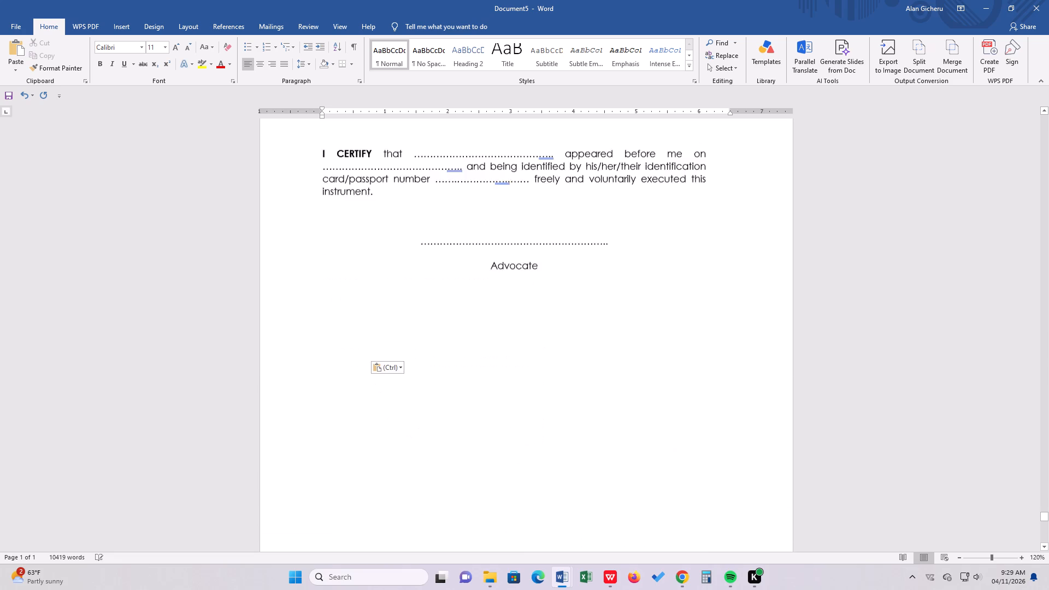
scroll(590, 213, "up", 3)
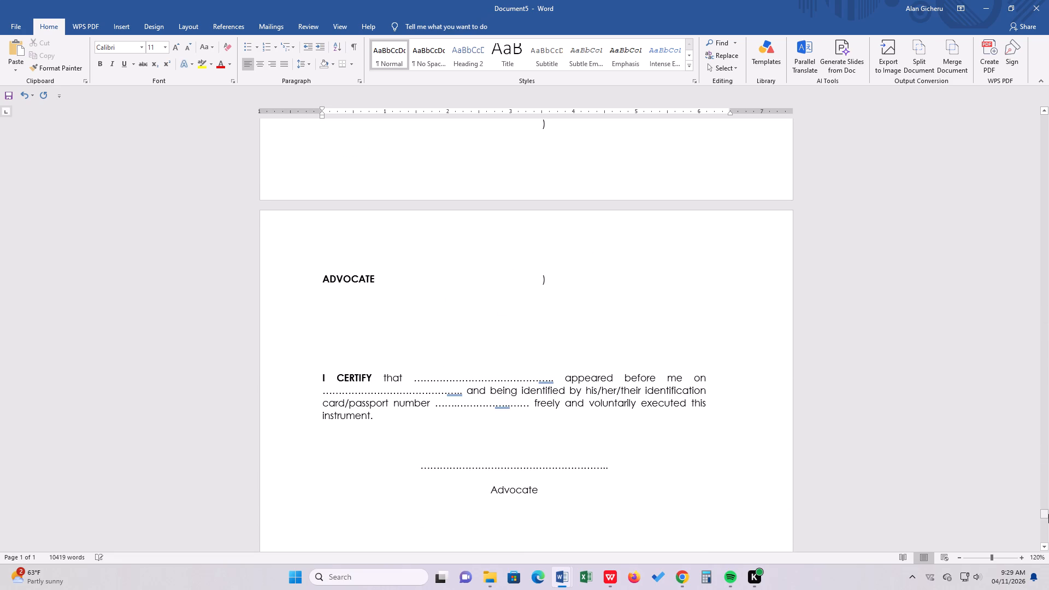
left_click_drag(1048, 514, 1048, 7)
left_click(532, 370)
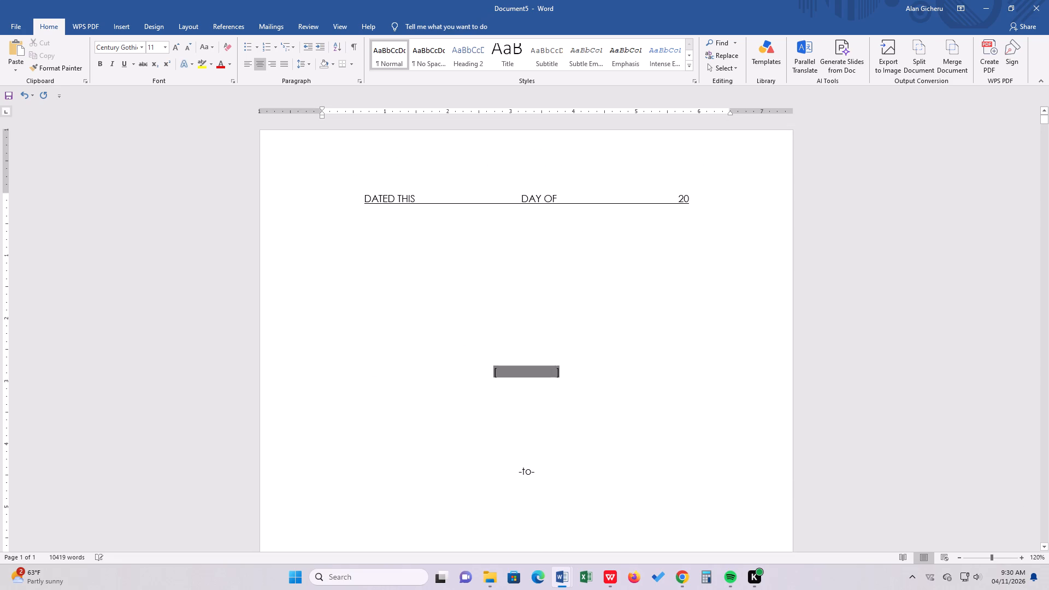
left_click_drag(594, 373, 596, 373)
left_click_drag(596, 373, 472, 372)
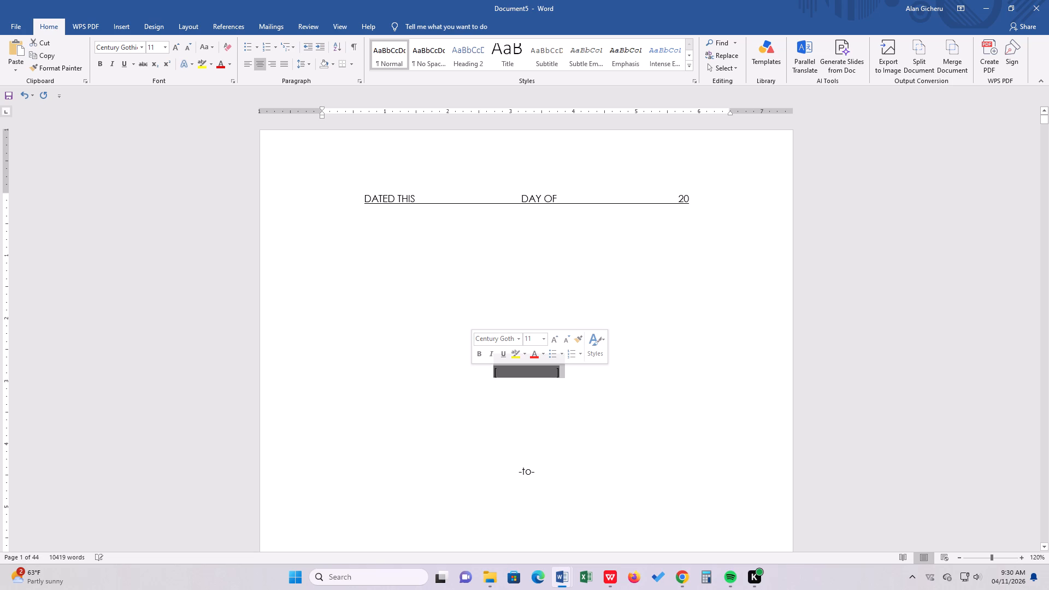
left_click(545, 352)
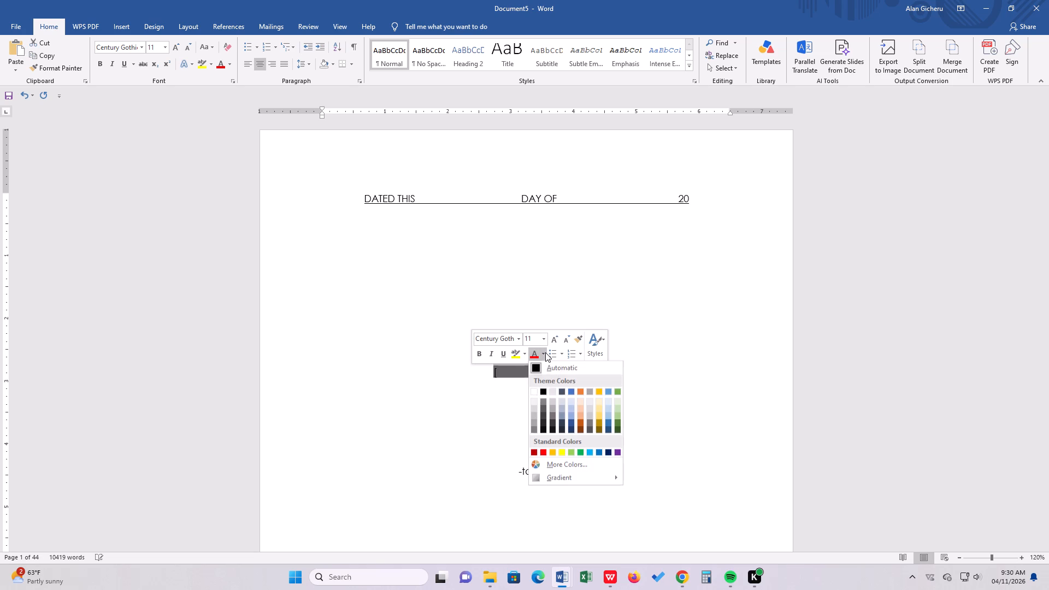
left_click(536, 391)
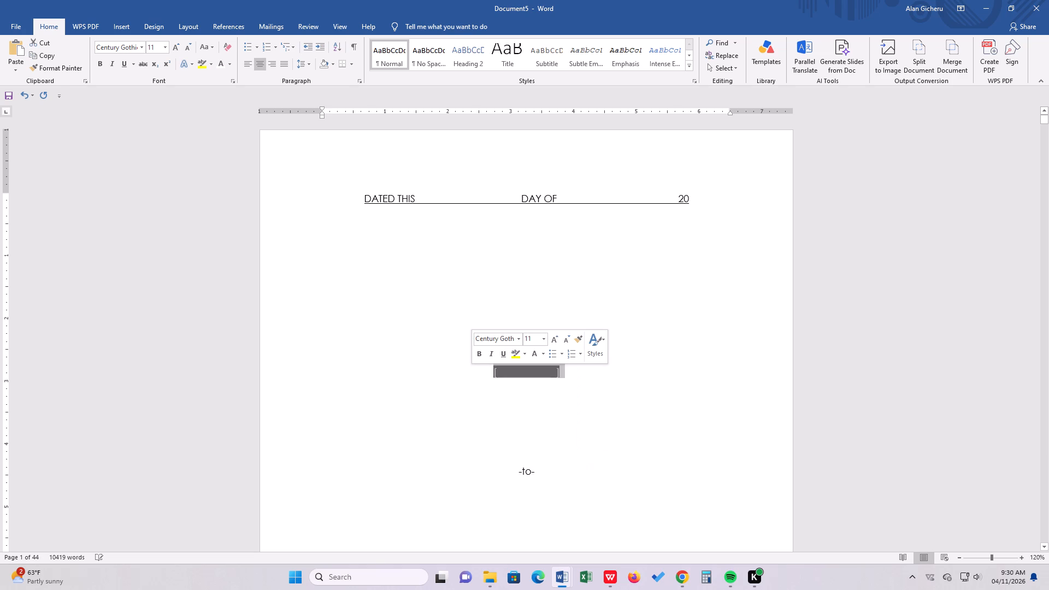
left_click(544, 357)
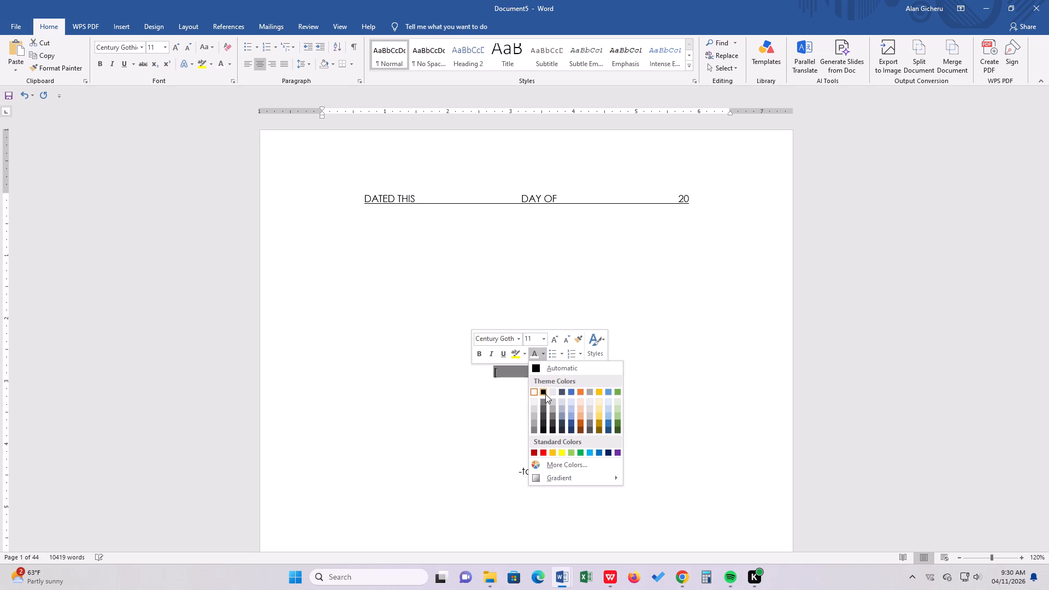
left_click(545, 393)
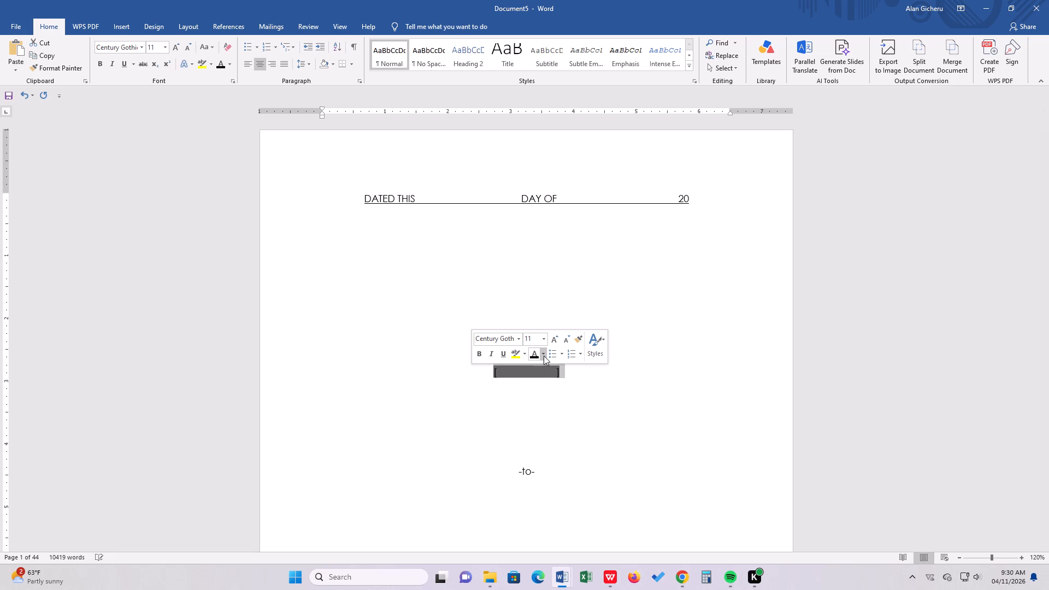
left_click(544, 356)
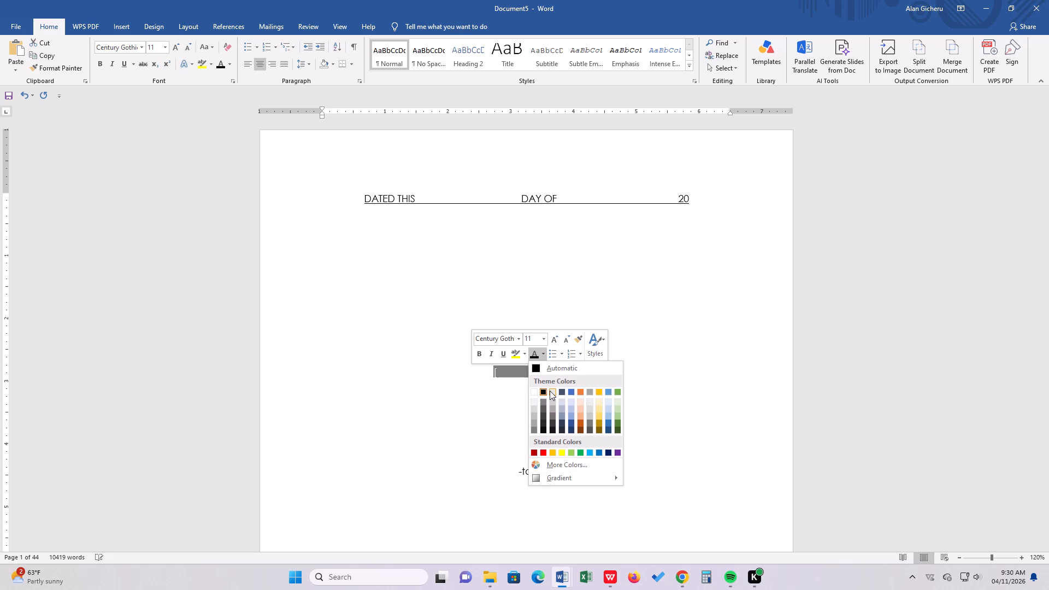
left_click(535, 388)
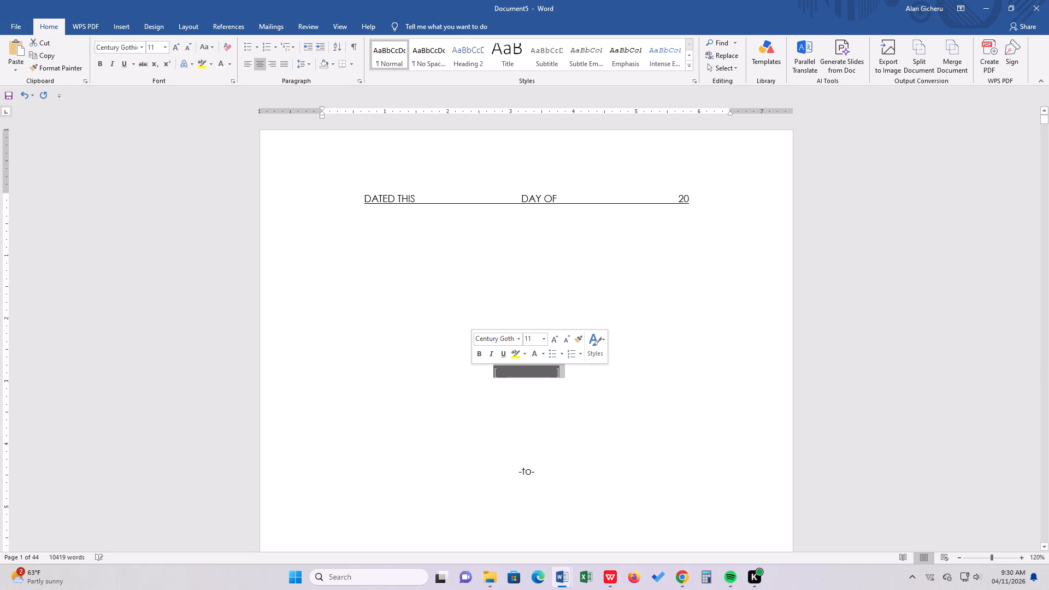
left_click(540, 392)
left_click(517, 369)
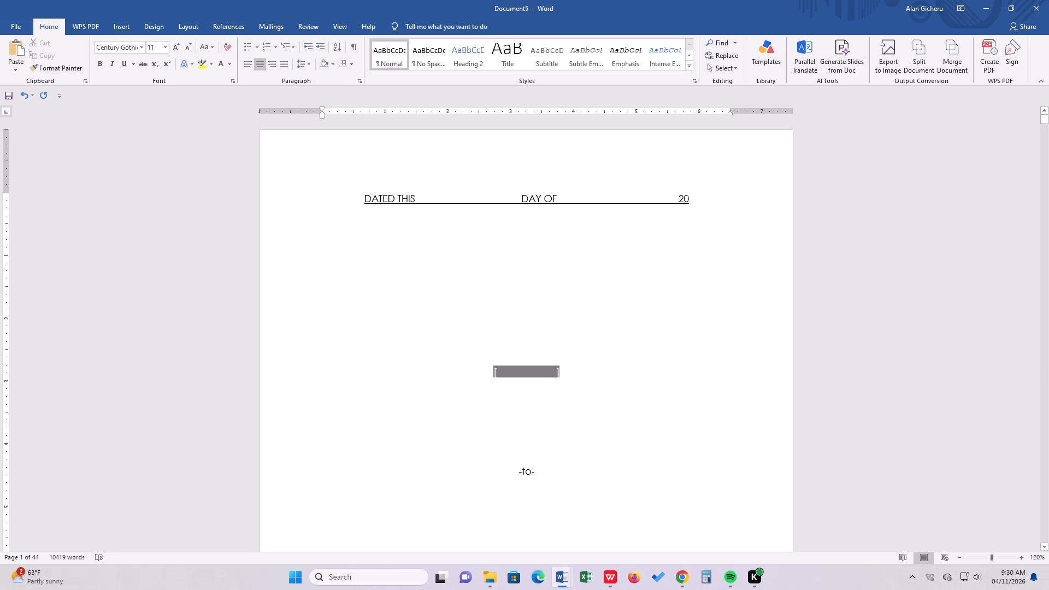
Delete the shaded bracketed party placeholder above "-to-" on the deed's cover page.
left_click_drag(565, 370, 486, 370)
key("BackSpace")
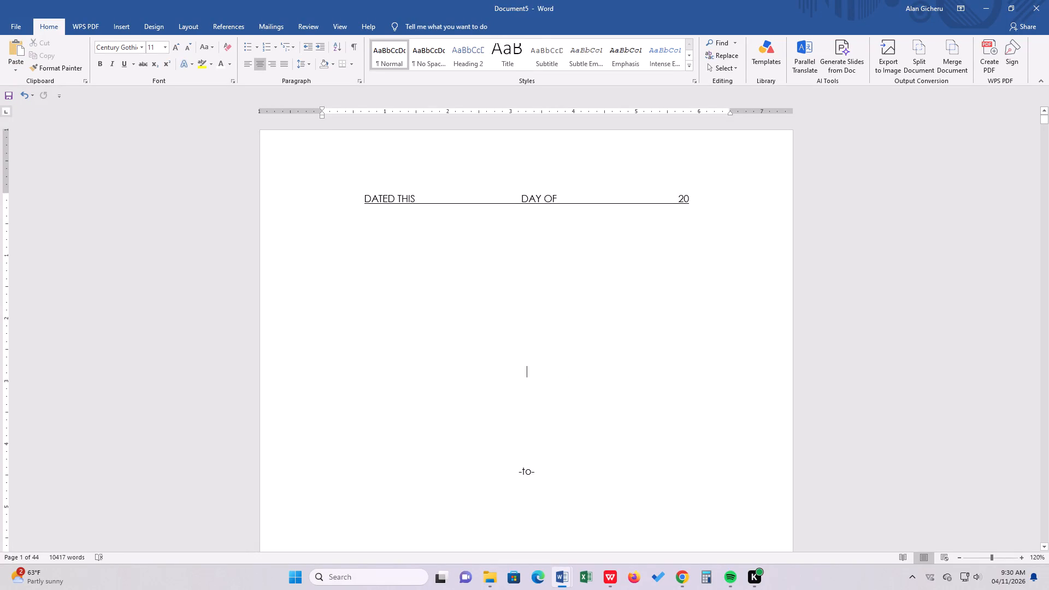
Examine the rest of the cover page, the "Drawn by" section, the parties' descriptions and recitals A and B for fields to complete.
scroll(558, 375, "down", 8)
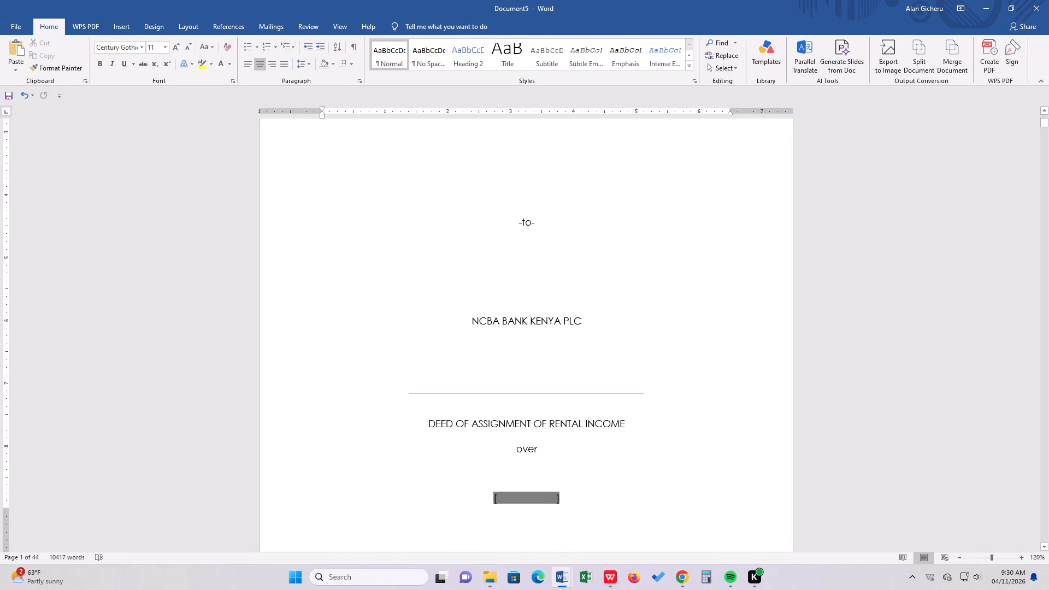
scroll(556, 365, "down", 9)
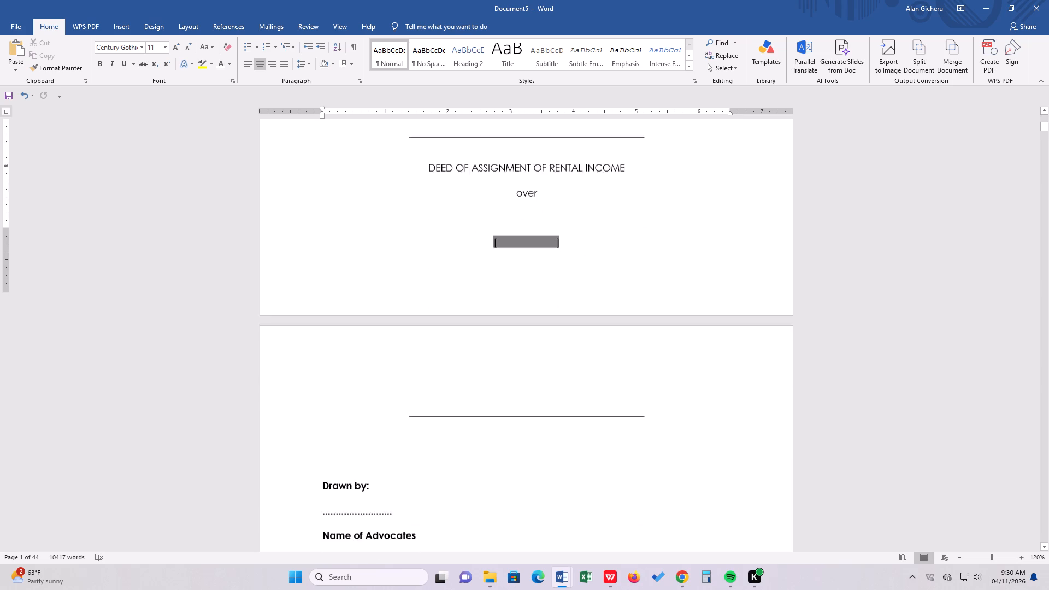
scroll(556, 365, "down", 8)
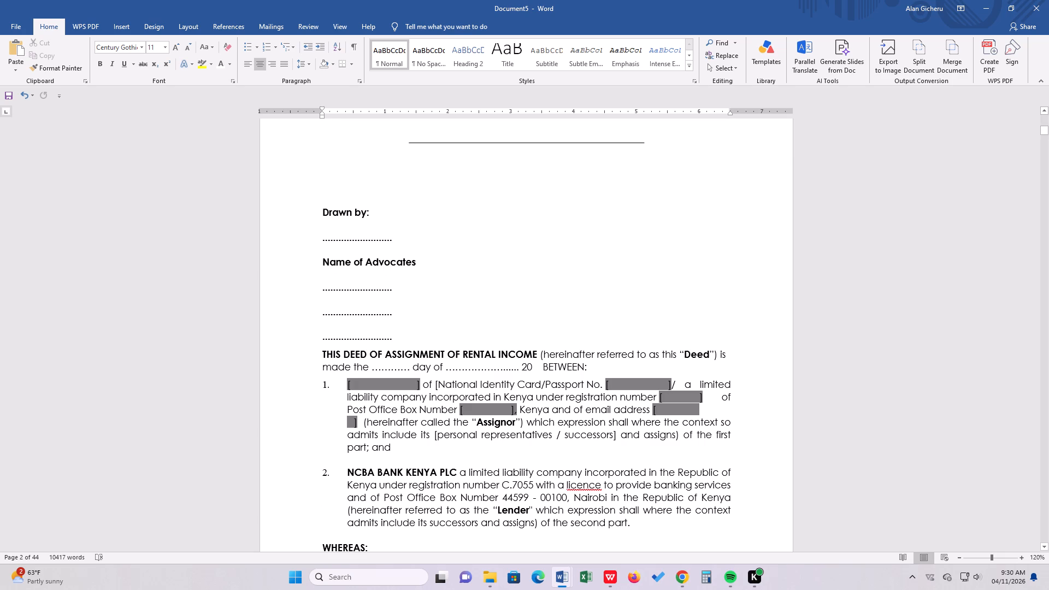
scroll(531, 367, "down", 3)
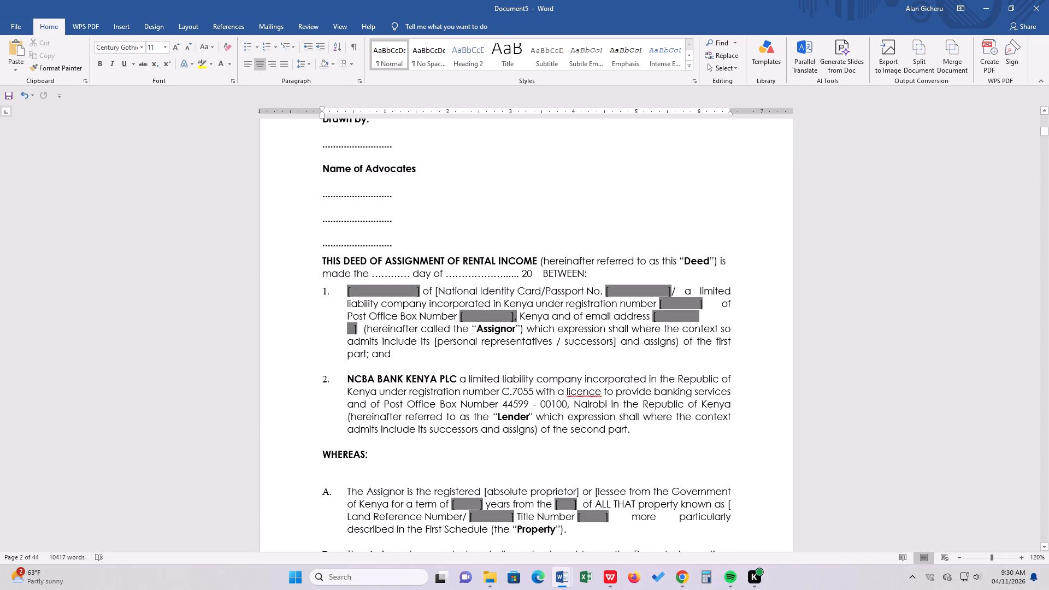
scroll(531, 367, "down", 2)
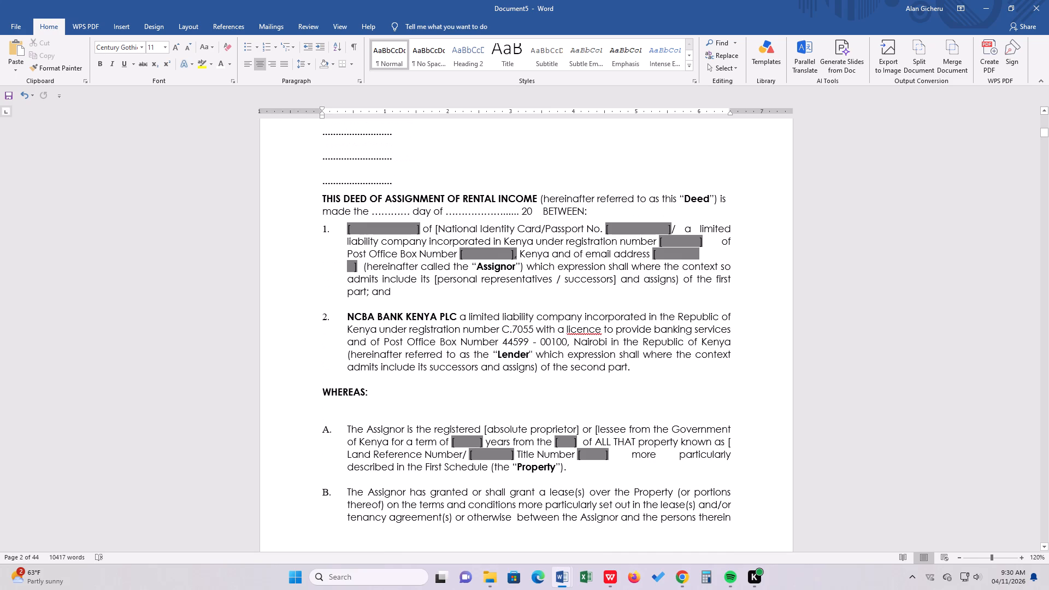
scroll(531, 367, "down", 3)
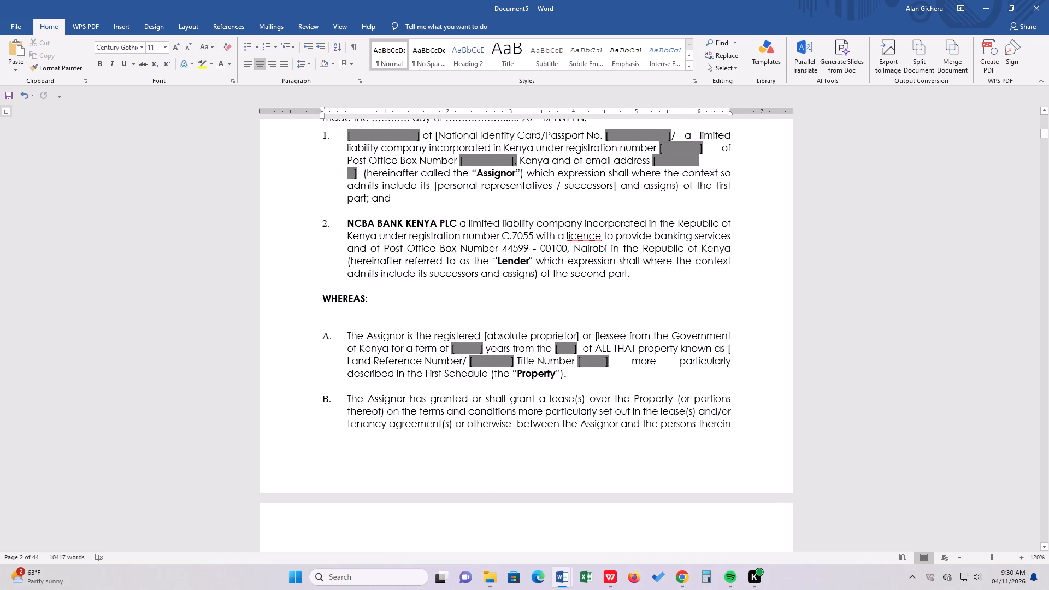
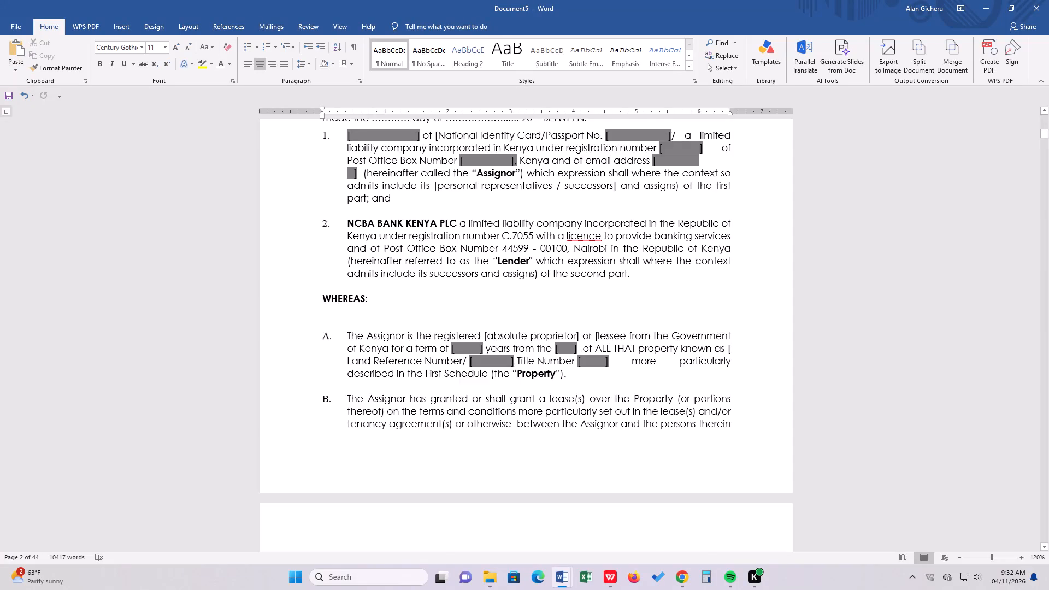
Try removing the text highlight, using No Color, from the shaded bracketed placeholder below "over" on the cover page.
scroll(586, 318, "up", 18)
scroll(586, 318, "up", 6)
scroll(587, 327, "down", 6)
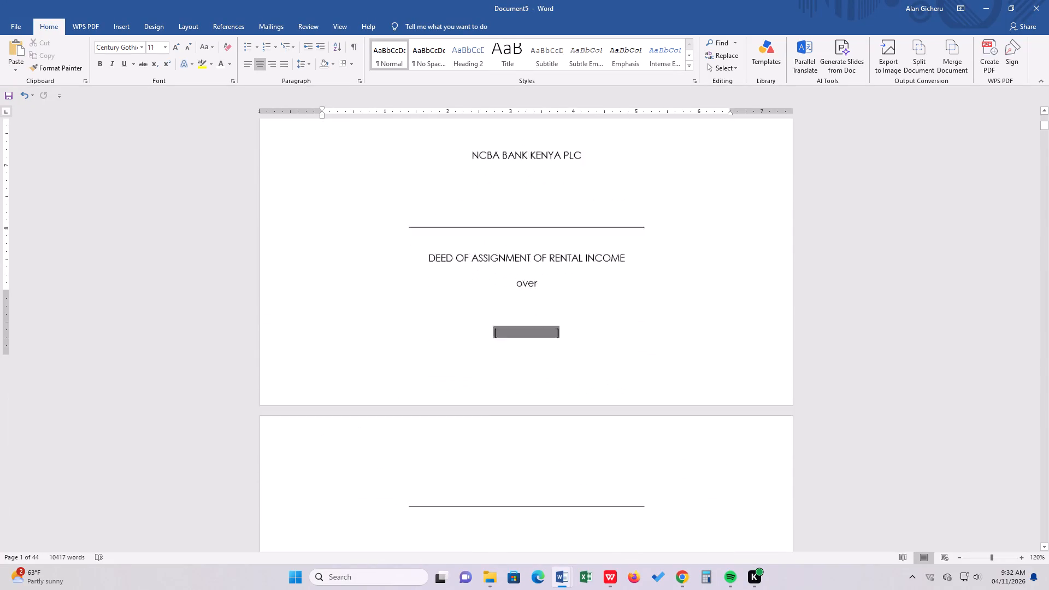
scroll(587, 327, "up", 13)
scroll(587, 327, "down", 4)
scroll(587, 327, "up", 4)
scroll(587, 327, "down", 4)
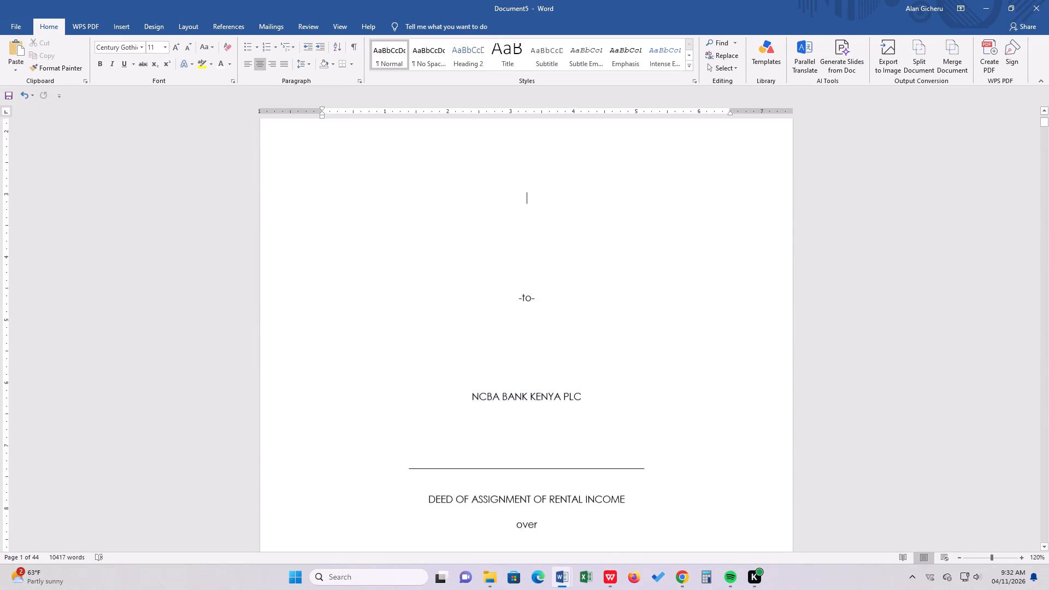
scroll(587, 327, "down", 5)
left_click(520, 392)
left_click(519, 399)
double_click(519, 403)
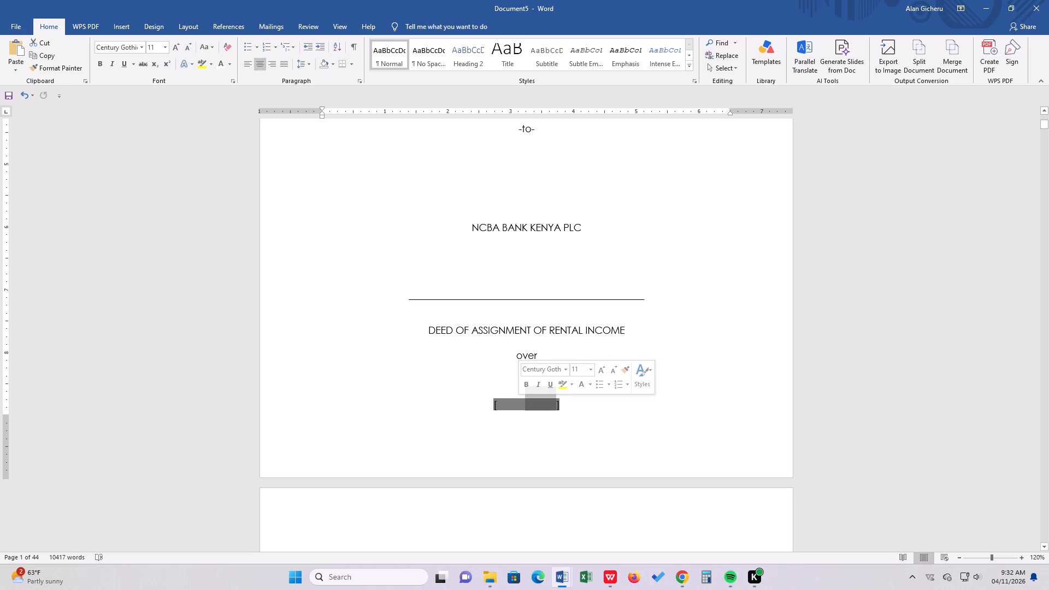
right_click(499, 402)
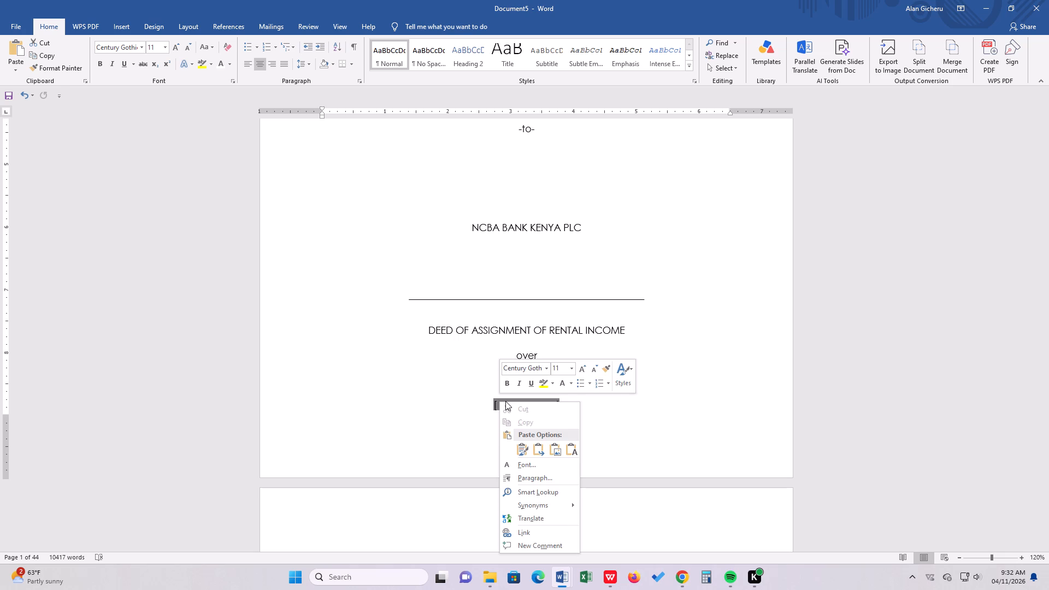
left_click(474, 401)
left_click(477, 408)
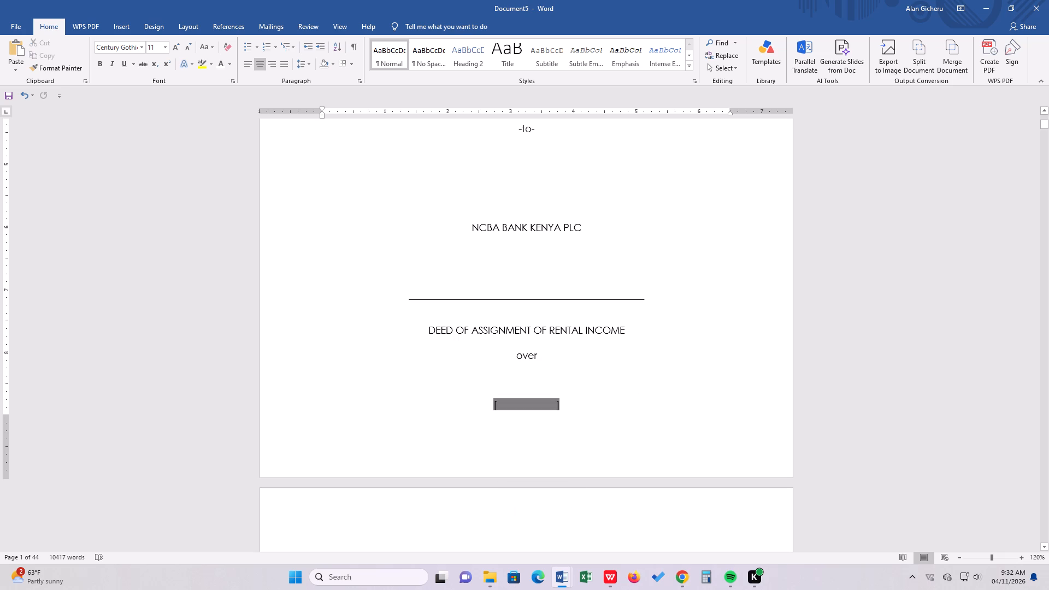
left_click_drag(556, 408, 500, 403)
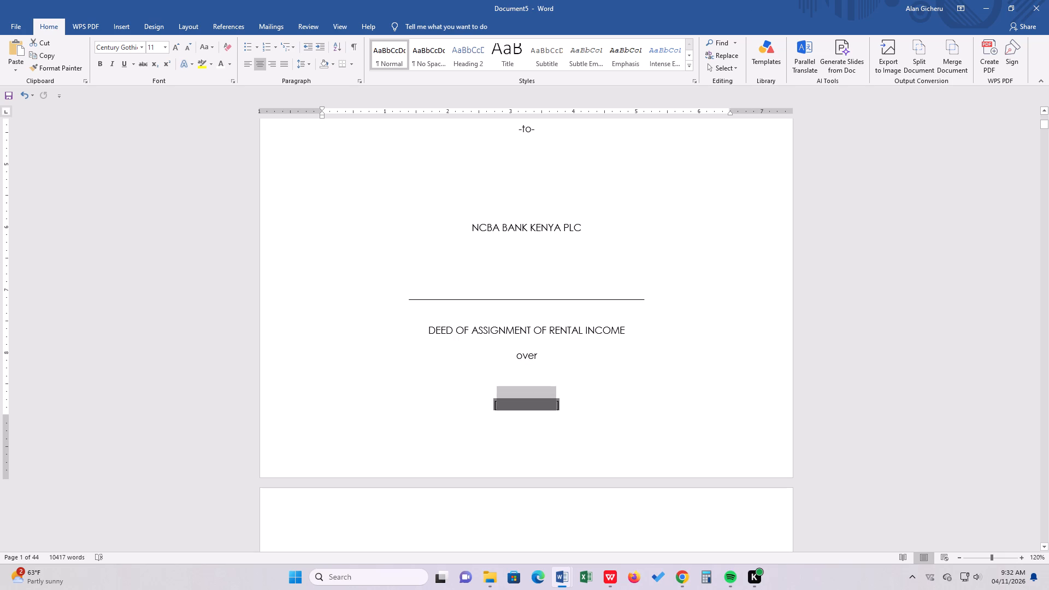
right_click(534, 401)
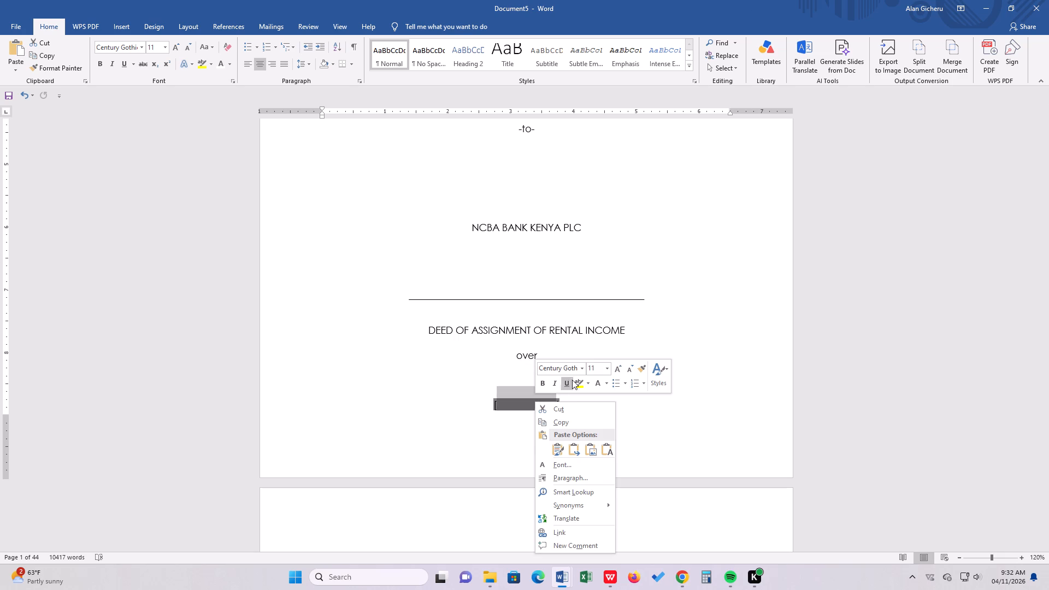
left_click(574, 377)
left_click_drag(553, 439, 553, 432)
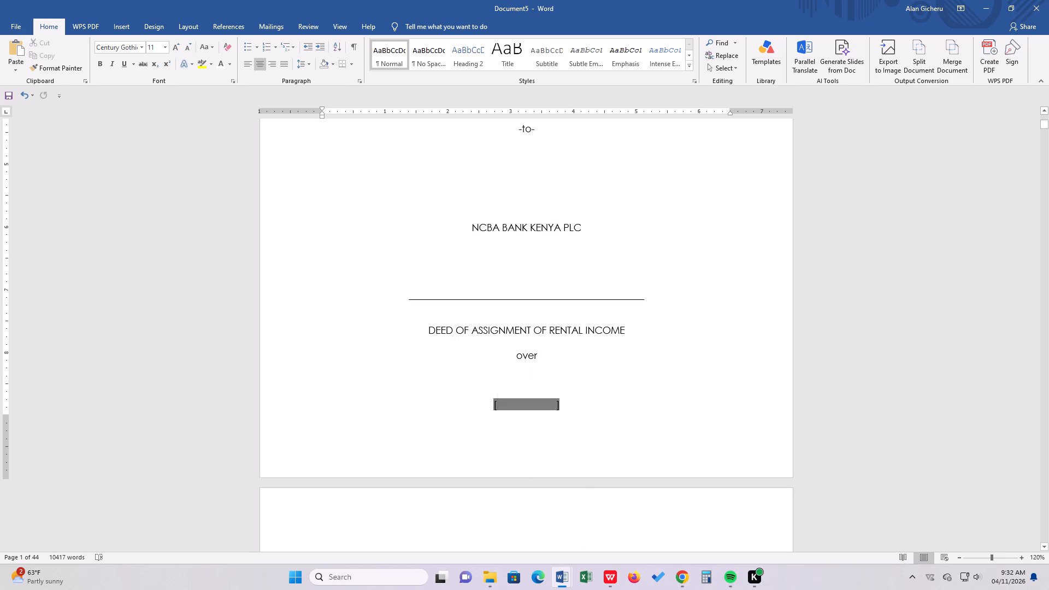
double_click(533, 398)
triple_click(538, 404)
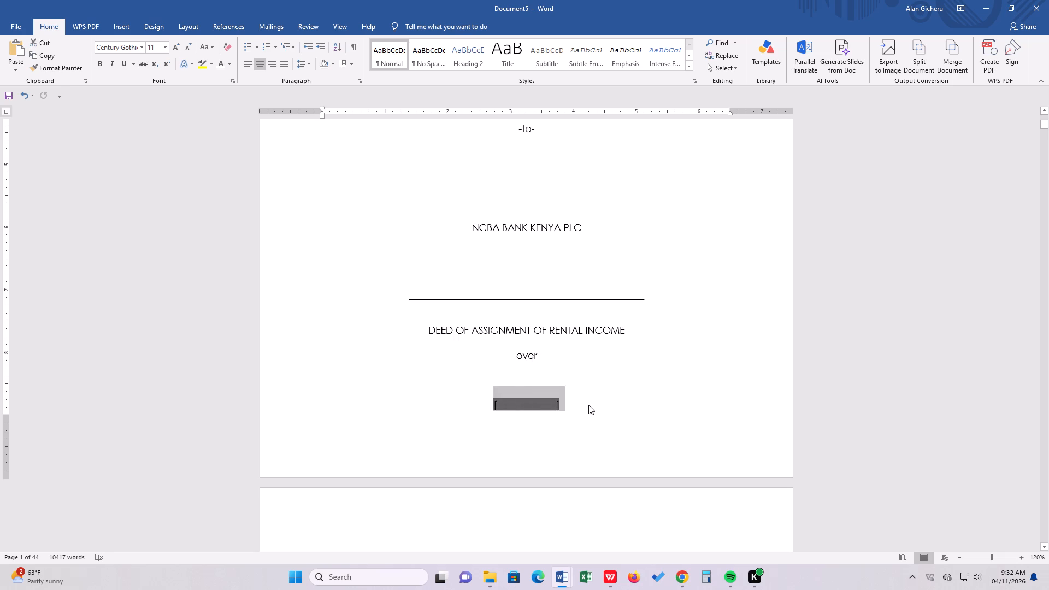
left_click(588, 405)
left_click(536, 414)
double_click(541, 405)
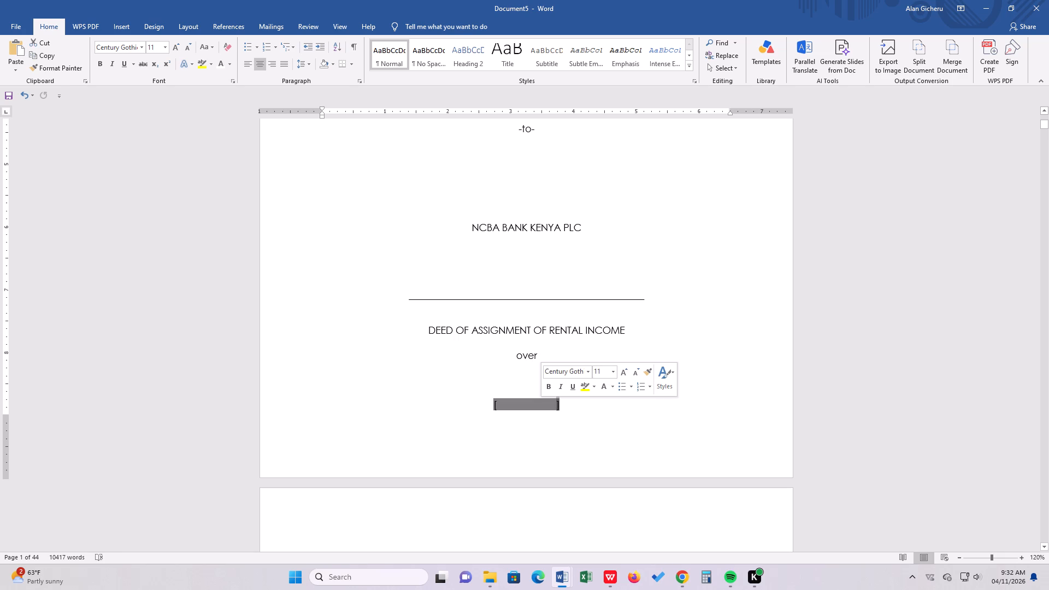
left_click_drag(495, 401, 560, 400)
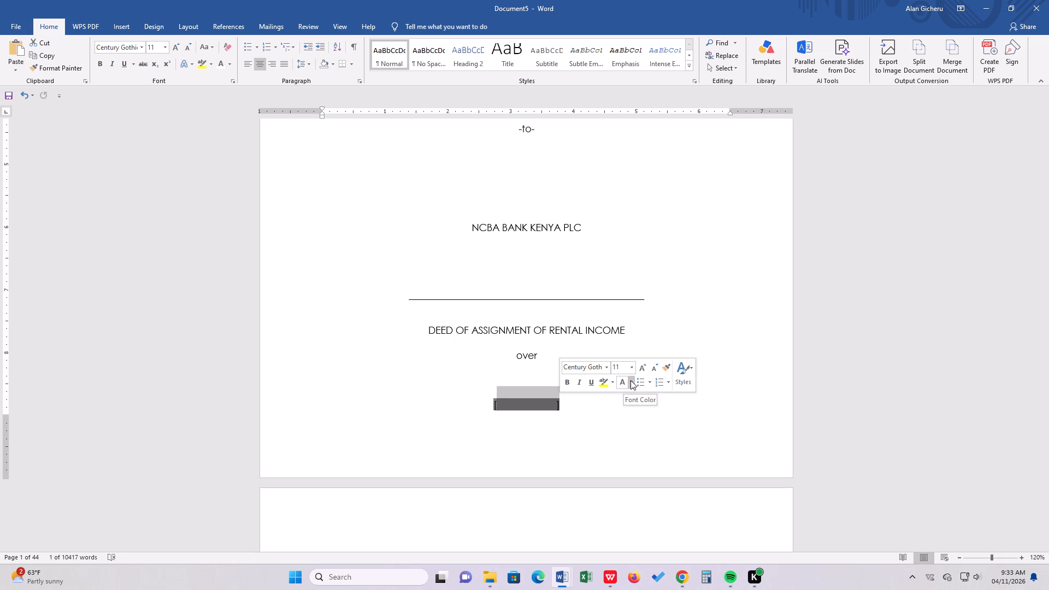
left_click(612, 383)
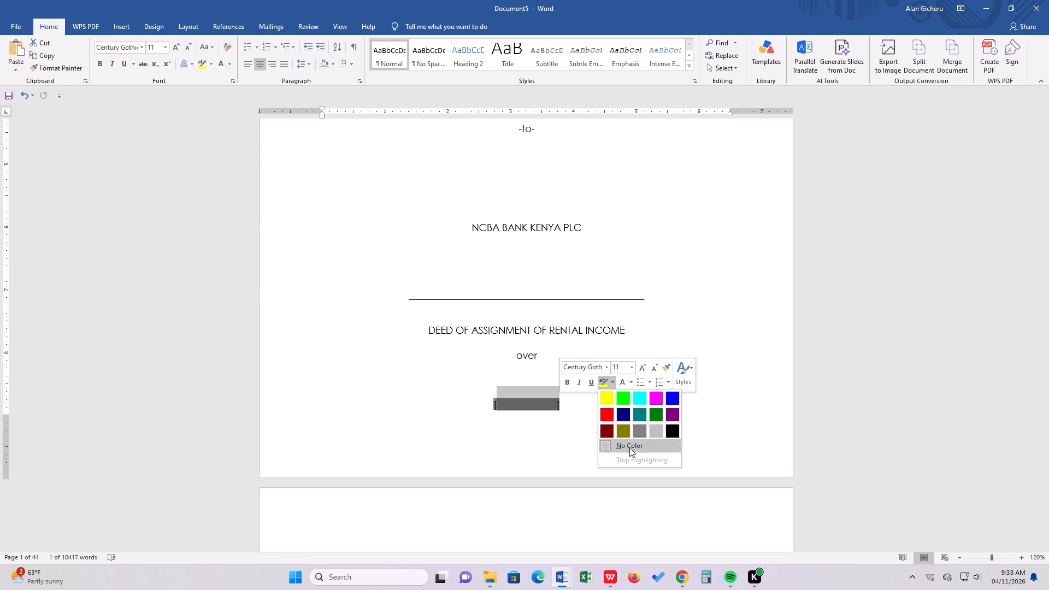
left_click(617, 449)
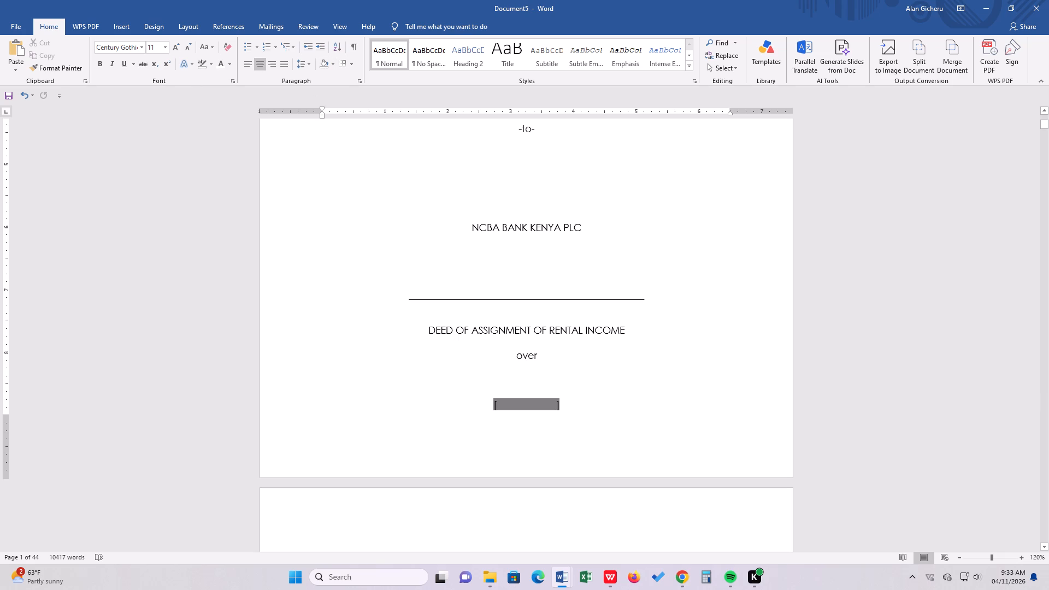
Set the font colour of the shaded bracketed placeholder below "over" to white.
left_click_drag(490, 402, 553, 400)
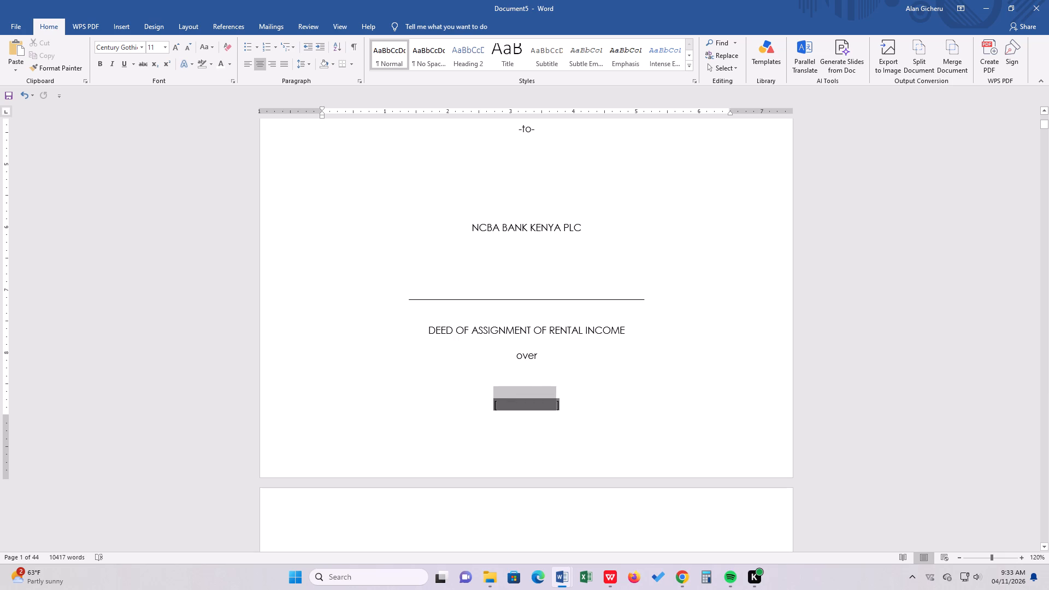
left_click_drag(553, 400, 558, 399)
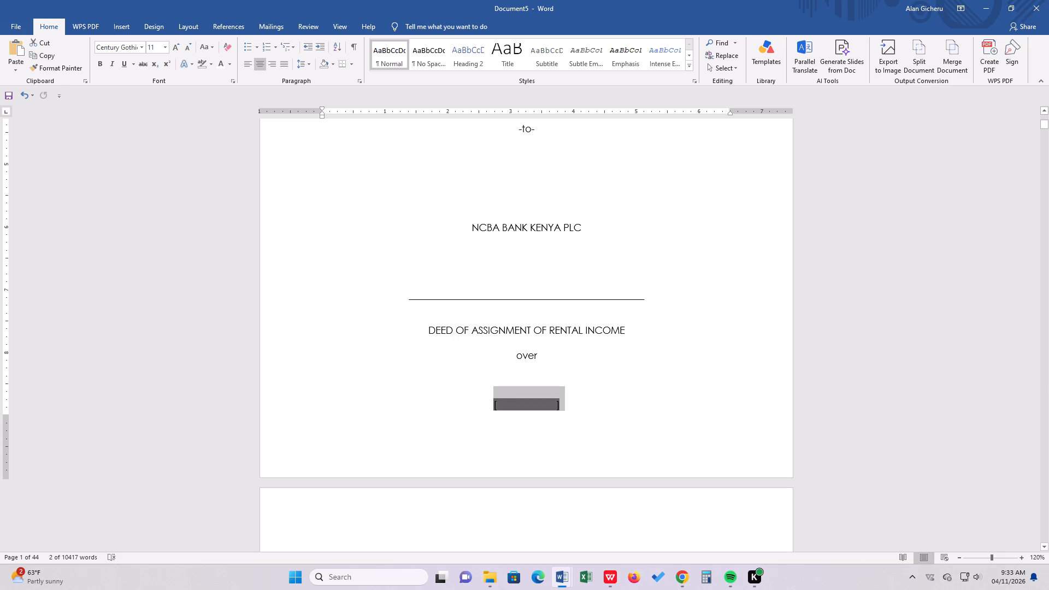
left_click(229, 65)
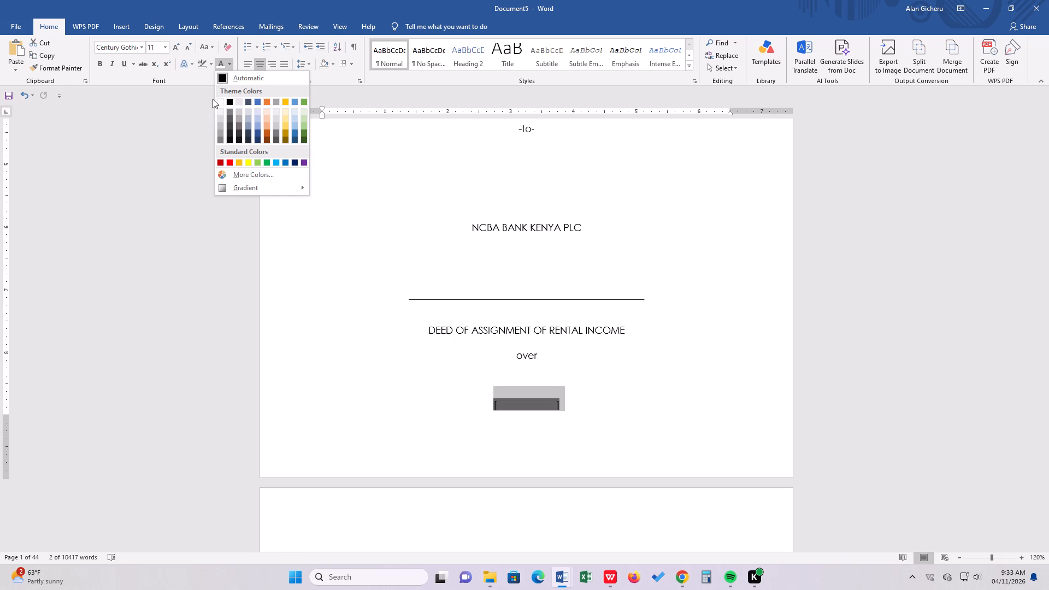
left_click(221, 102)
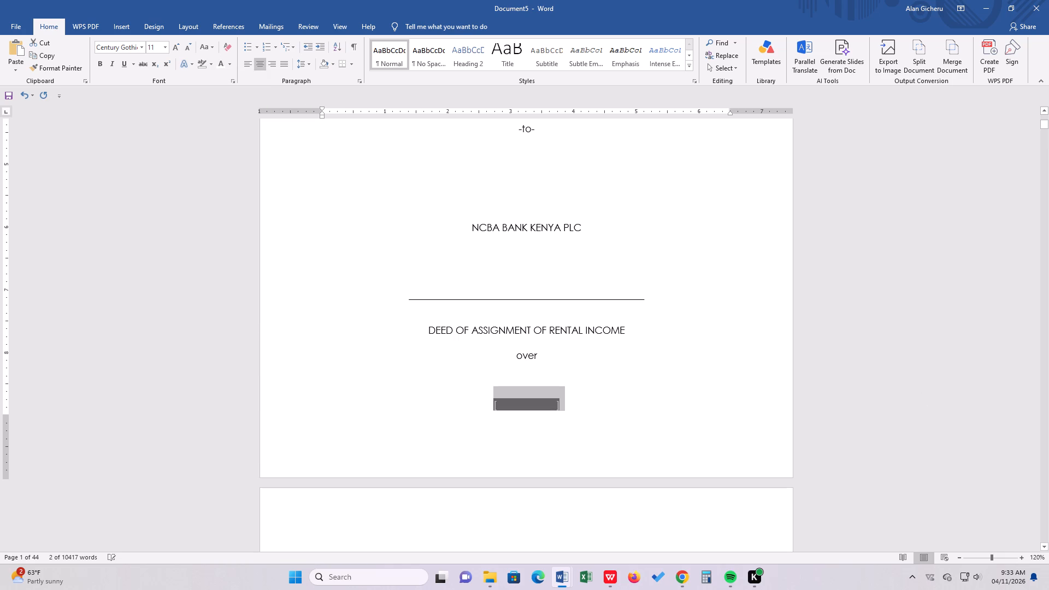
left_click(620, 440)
Replace the shaded bracketed placeholder below "over" on the cover page with "{}".
double_click(541, 407)
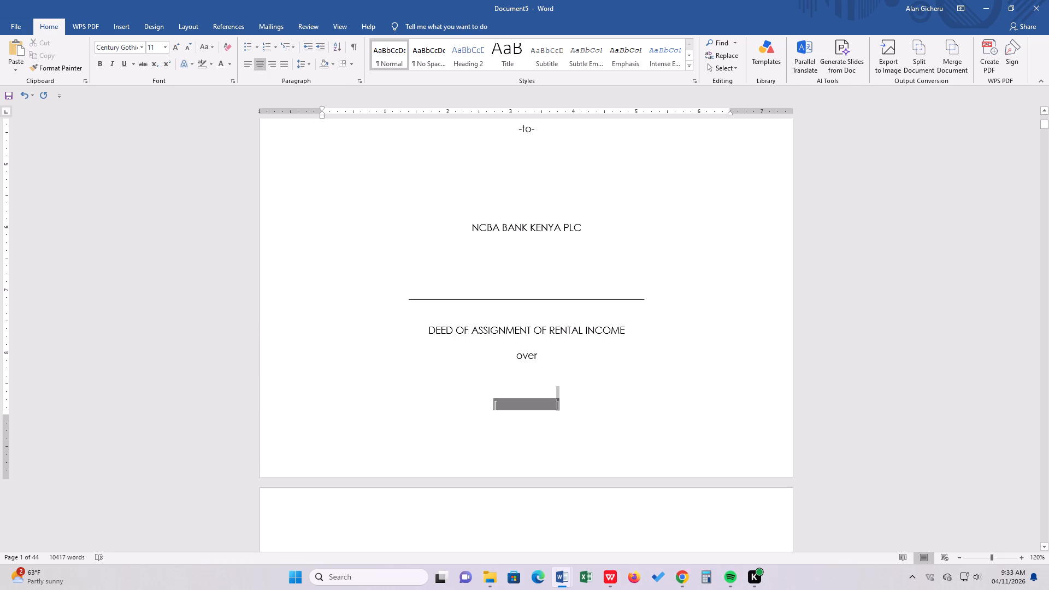
double_click(541, 406)
left_click_drag(487, 403, 600, 405)
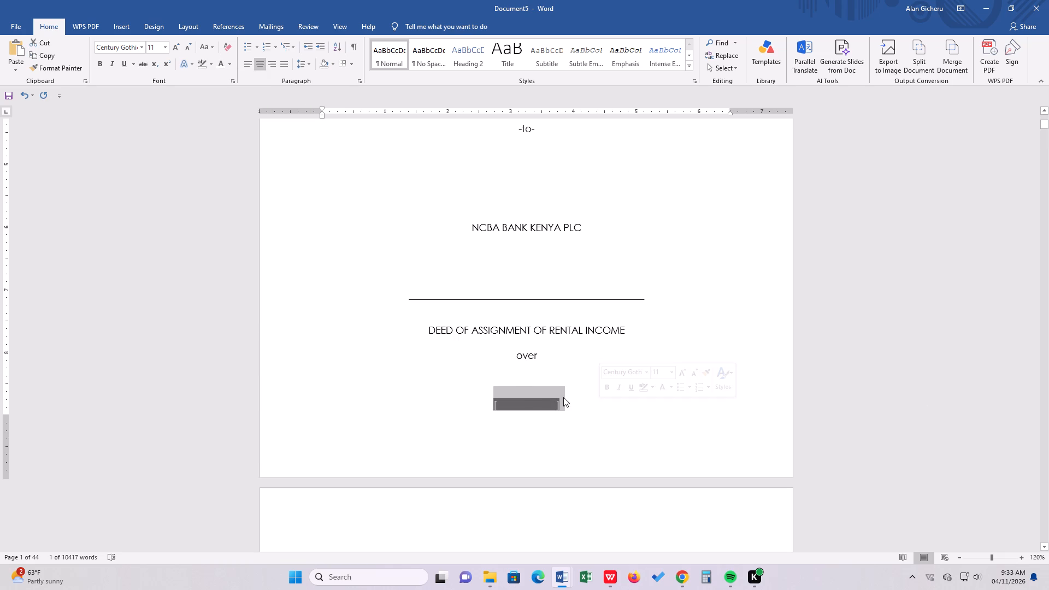
key("BackSpace")
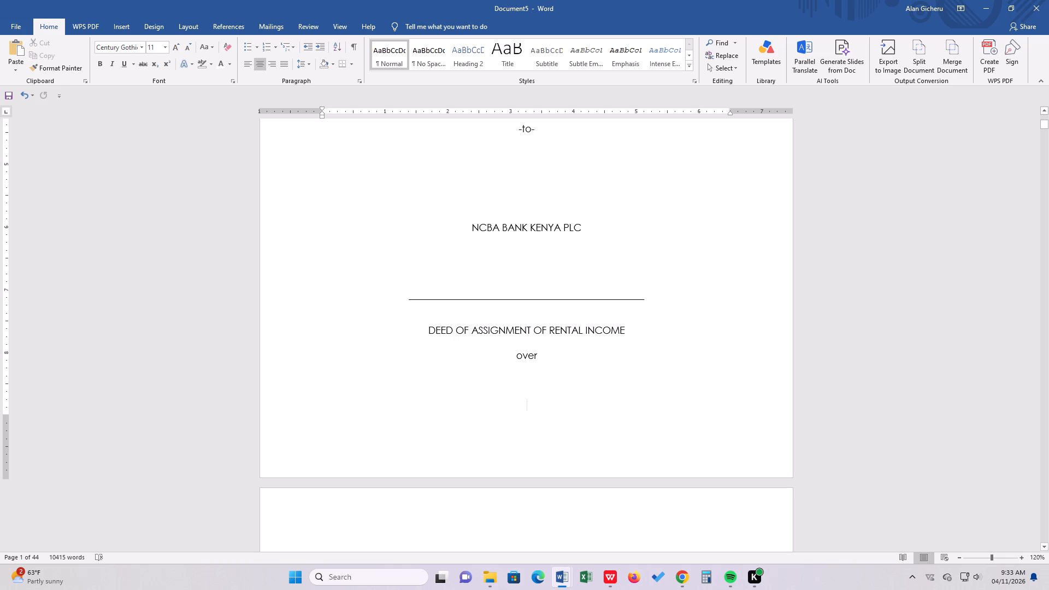
type("{}")
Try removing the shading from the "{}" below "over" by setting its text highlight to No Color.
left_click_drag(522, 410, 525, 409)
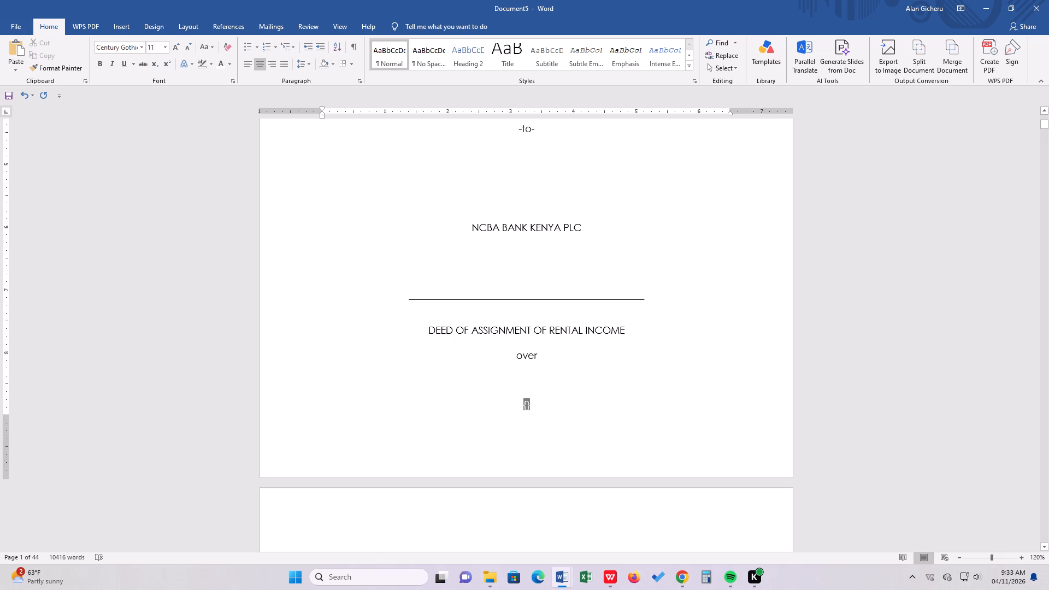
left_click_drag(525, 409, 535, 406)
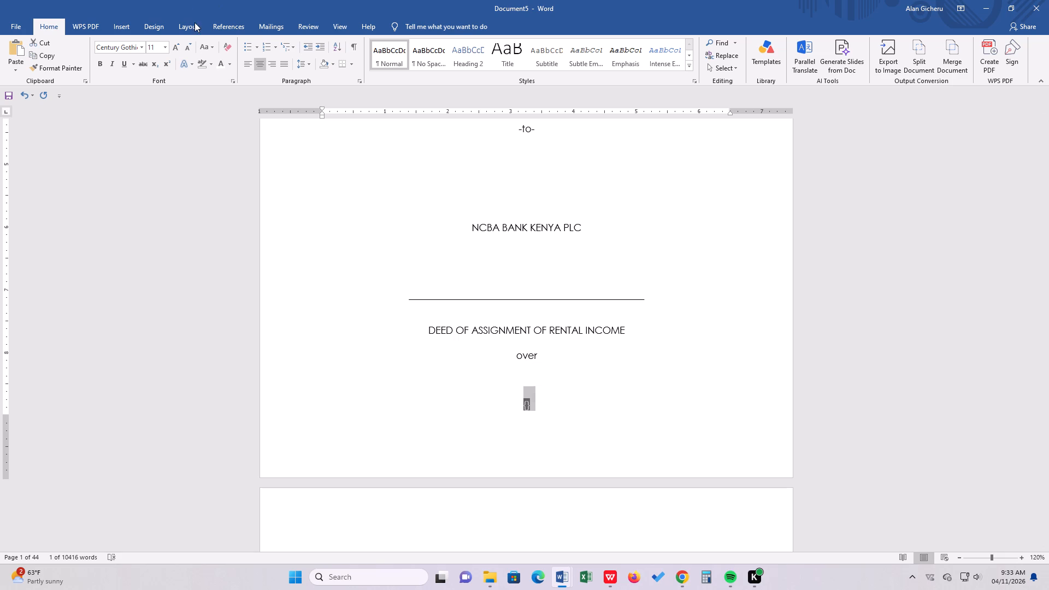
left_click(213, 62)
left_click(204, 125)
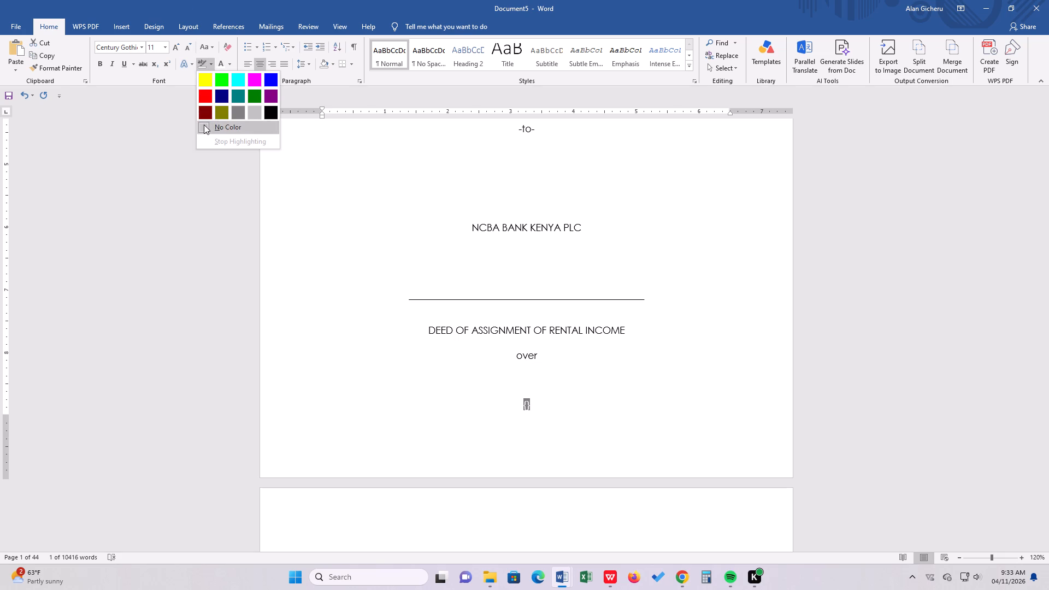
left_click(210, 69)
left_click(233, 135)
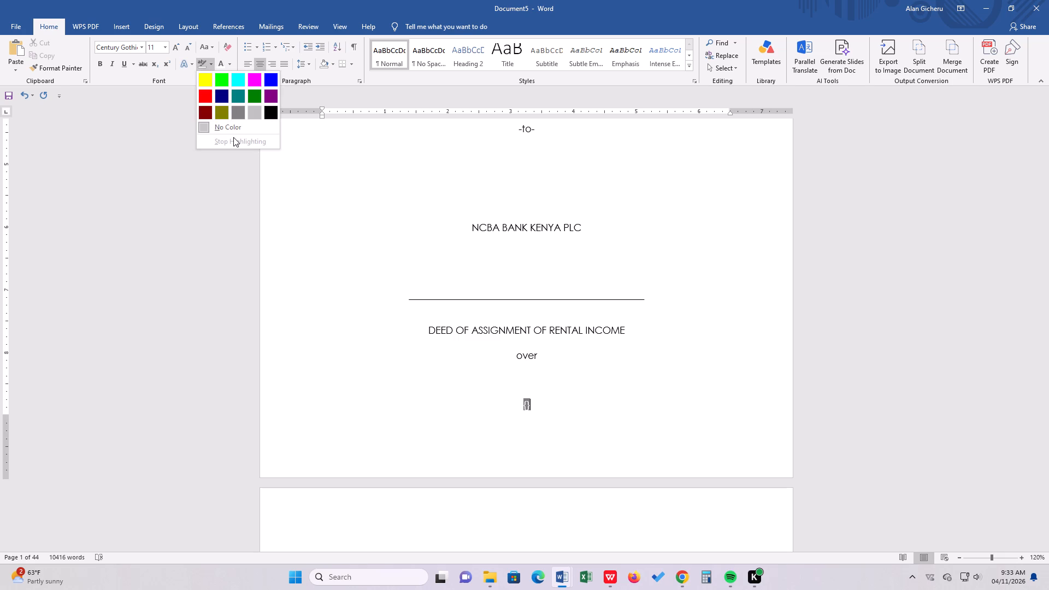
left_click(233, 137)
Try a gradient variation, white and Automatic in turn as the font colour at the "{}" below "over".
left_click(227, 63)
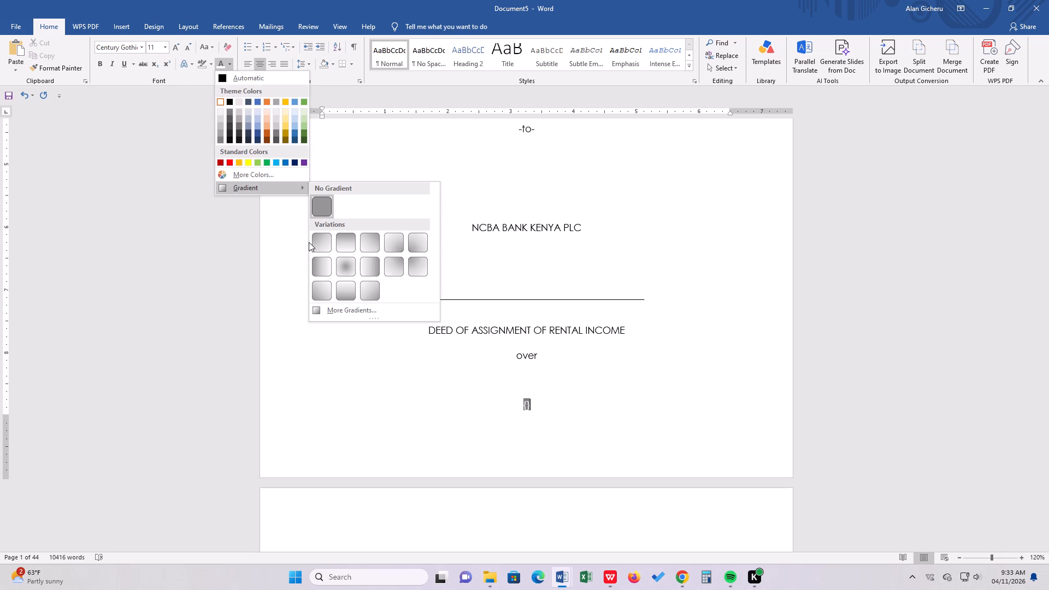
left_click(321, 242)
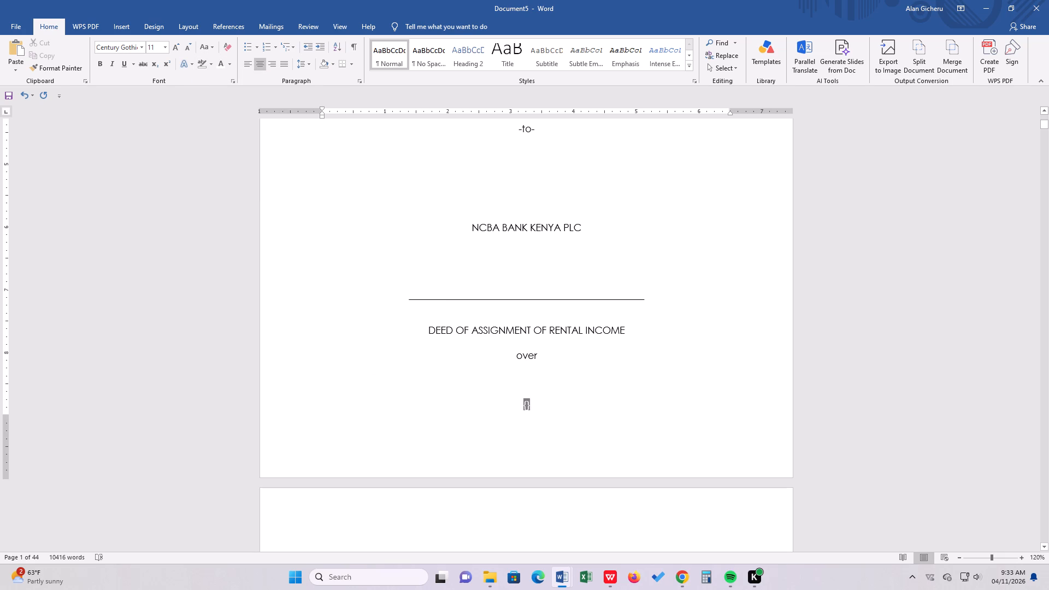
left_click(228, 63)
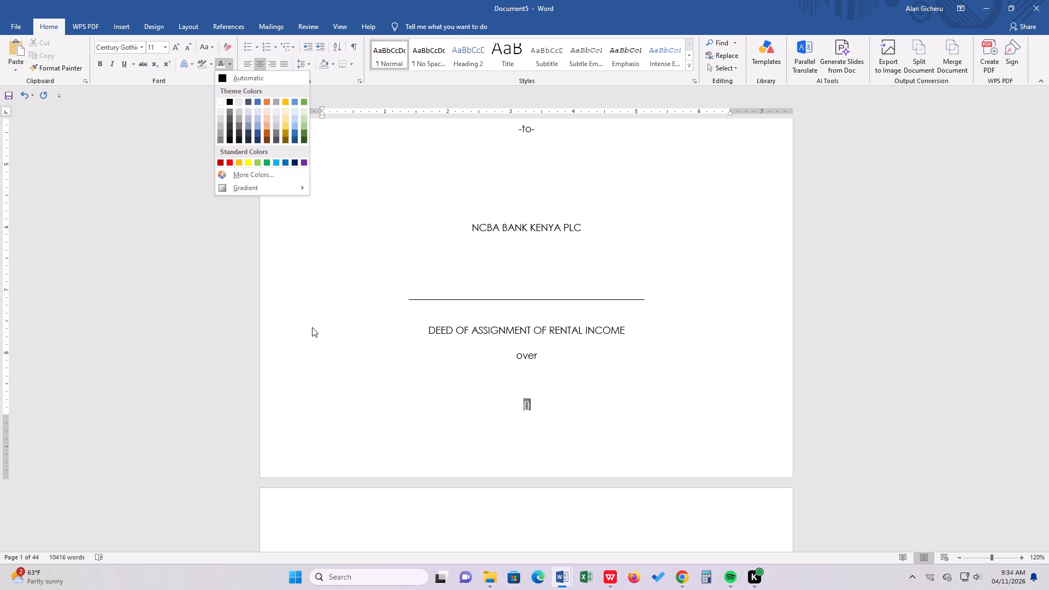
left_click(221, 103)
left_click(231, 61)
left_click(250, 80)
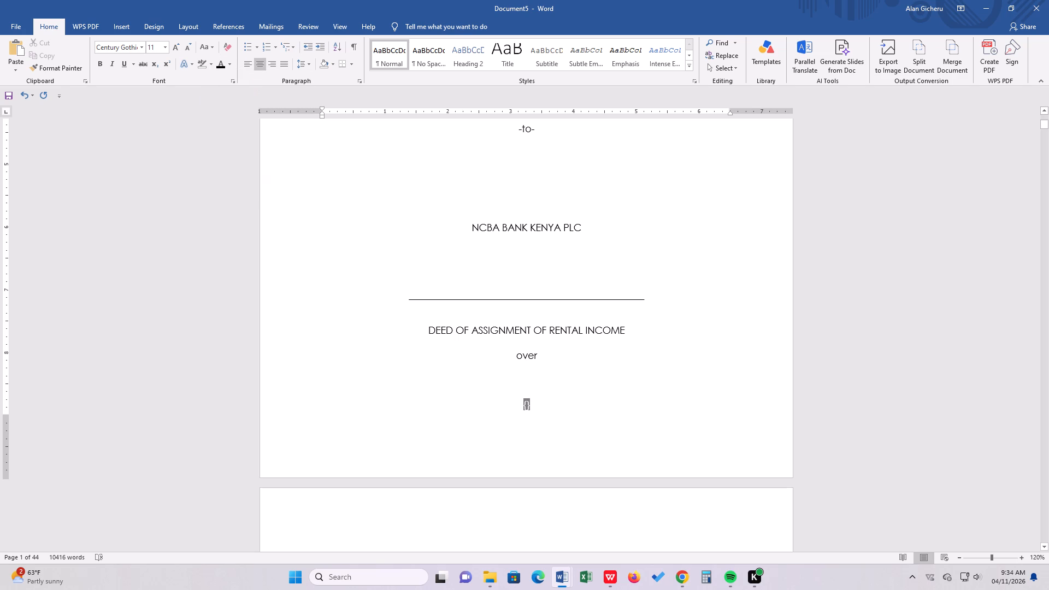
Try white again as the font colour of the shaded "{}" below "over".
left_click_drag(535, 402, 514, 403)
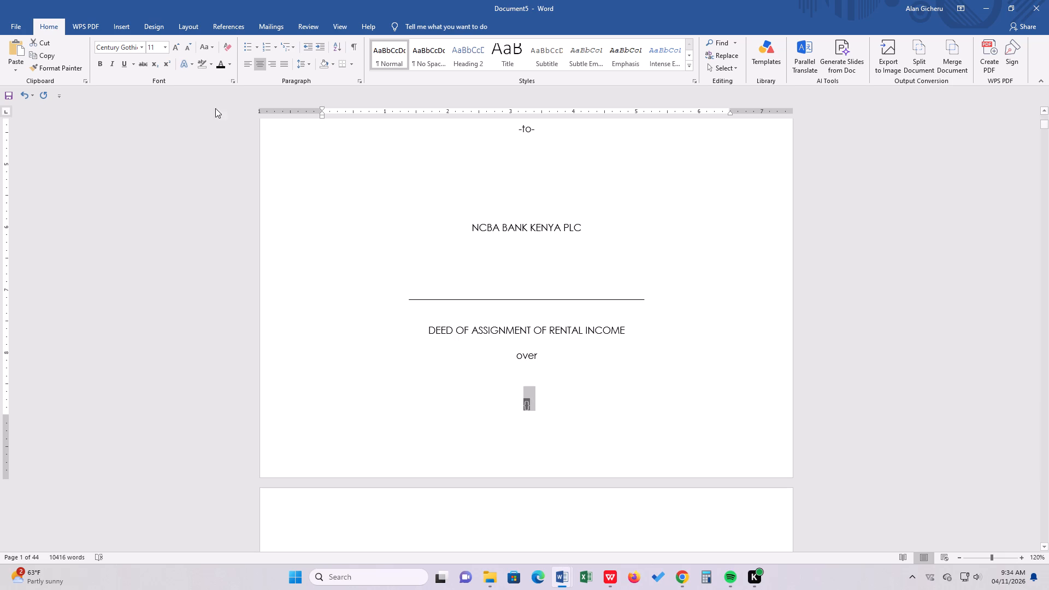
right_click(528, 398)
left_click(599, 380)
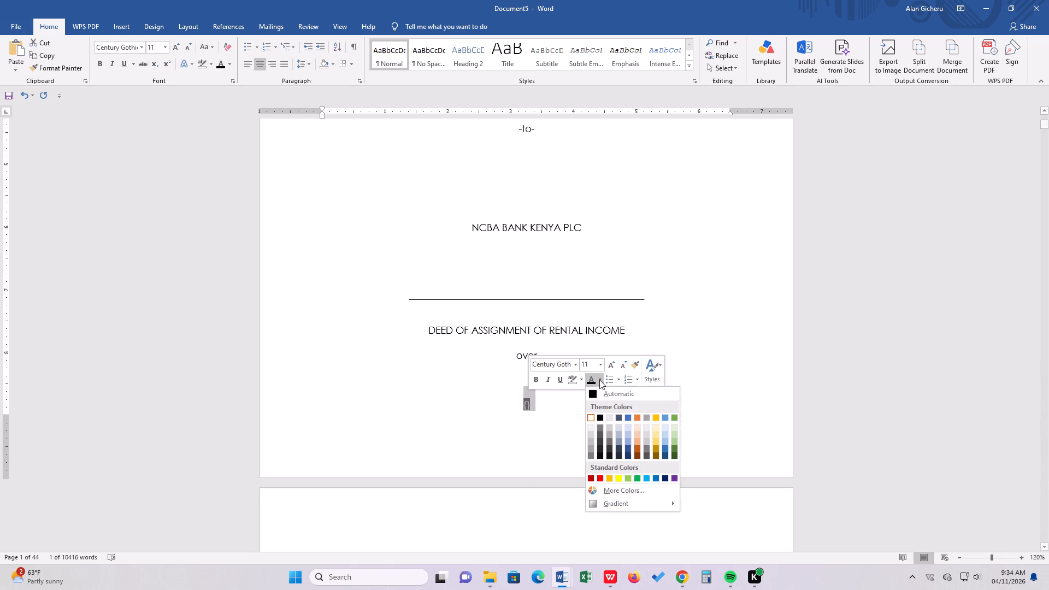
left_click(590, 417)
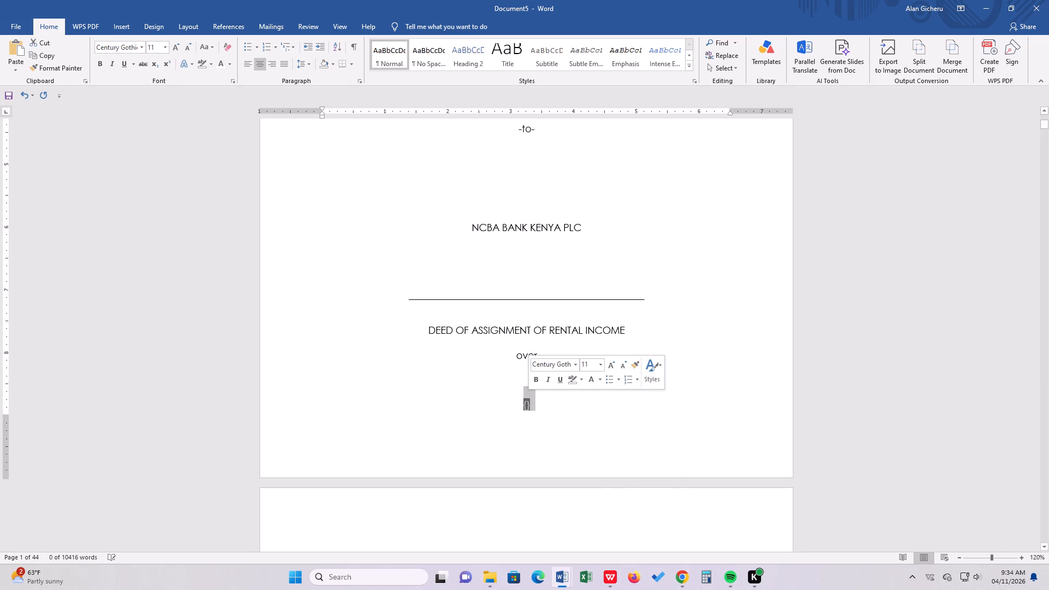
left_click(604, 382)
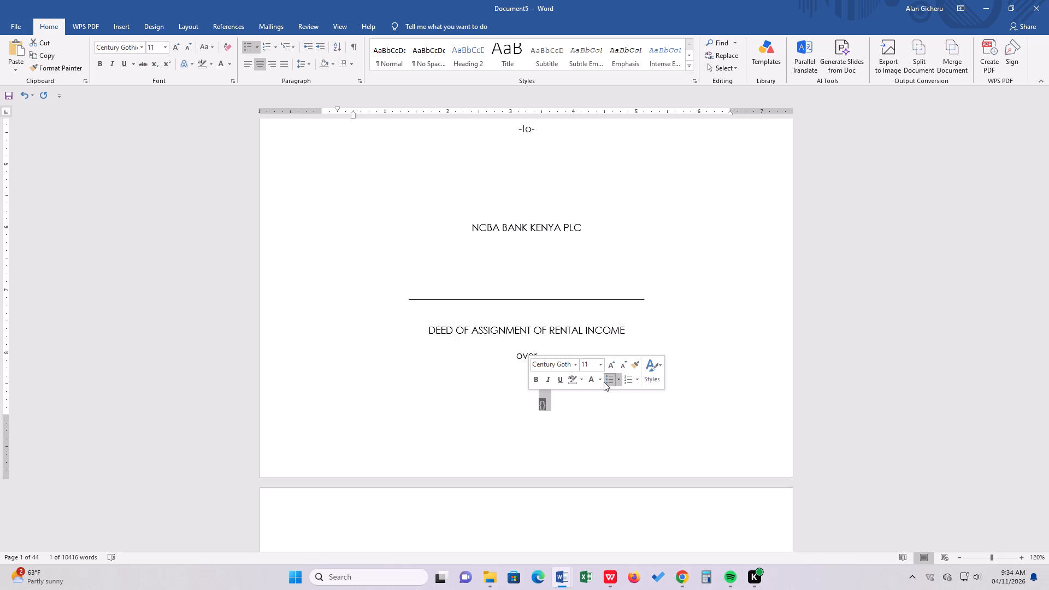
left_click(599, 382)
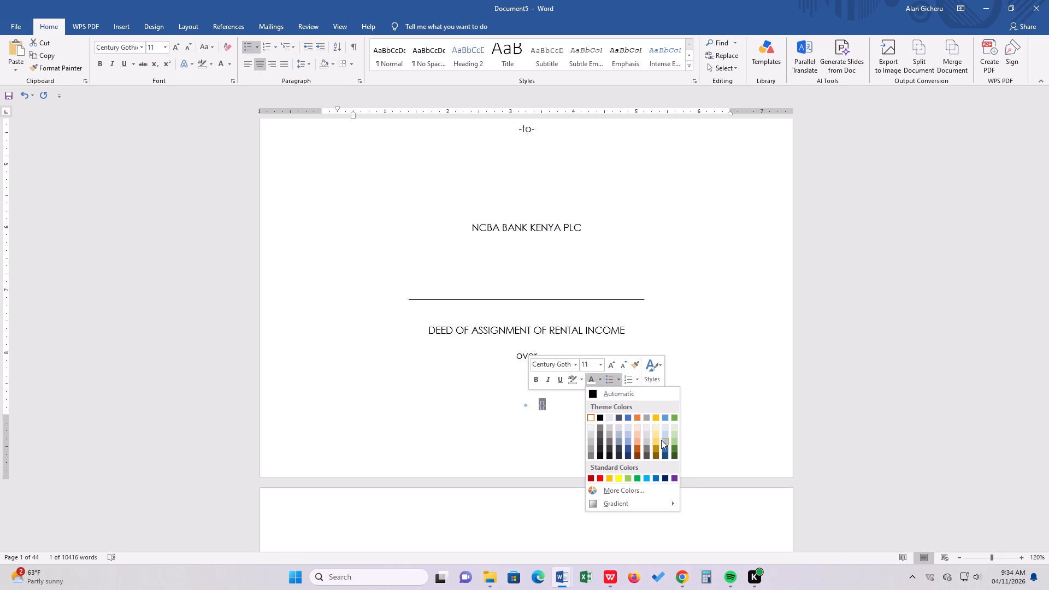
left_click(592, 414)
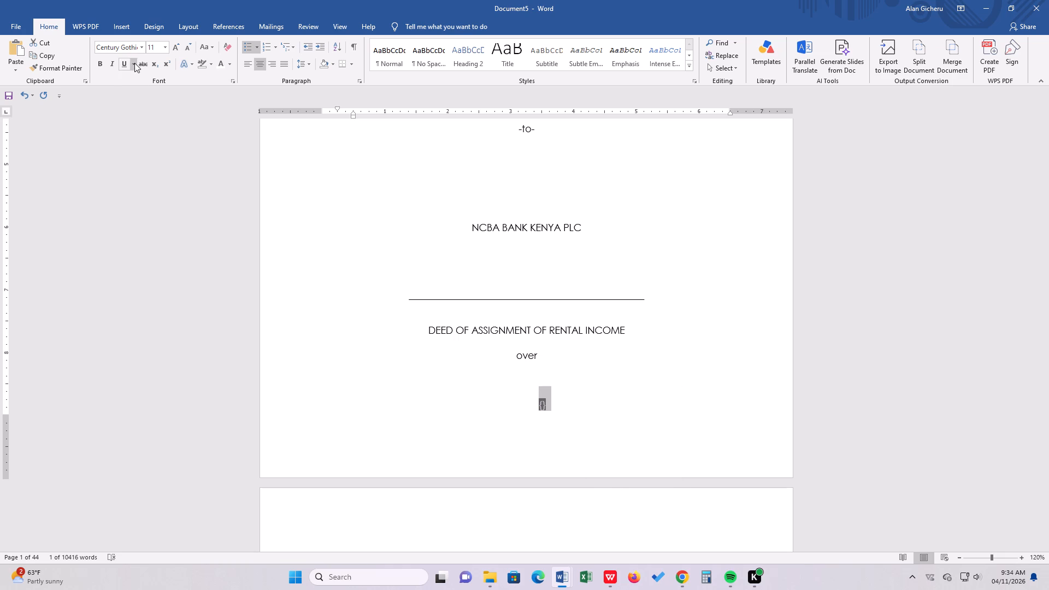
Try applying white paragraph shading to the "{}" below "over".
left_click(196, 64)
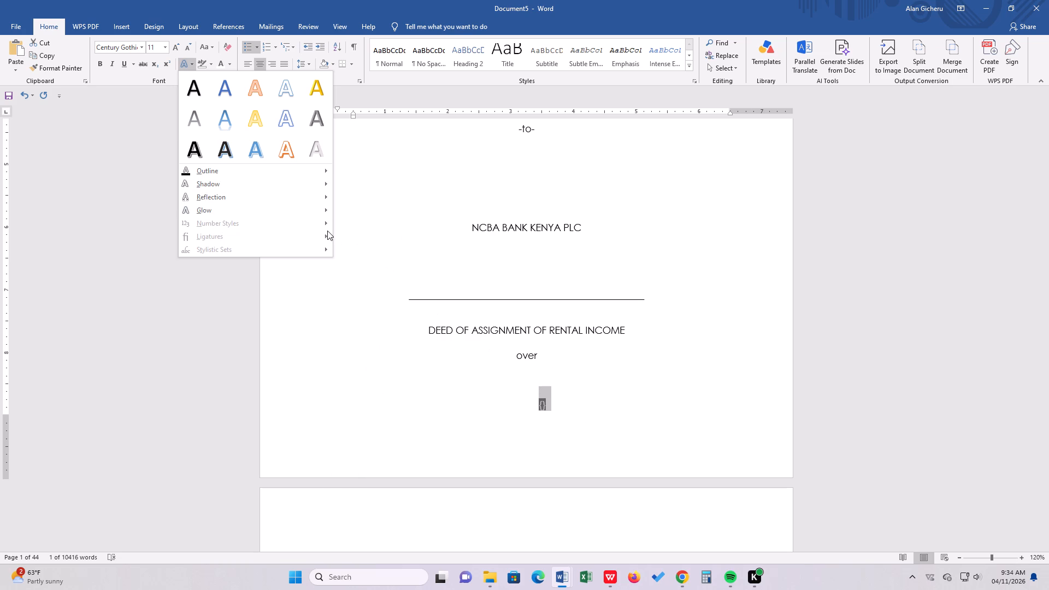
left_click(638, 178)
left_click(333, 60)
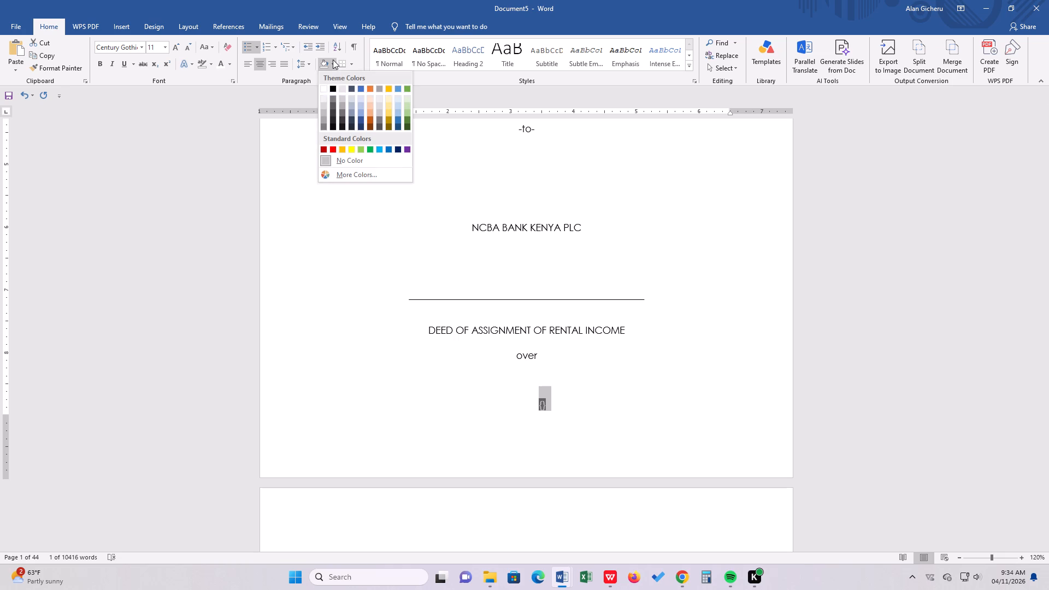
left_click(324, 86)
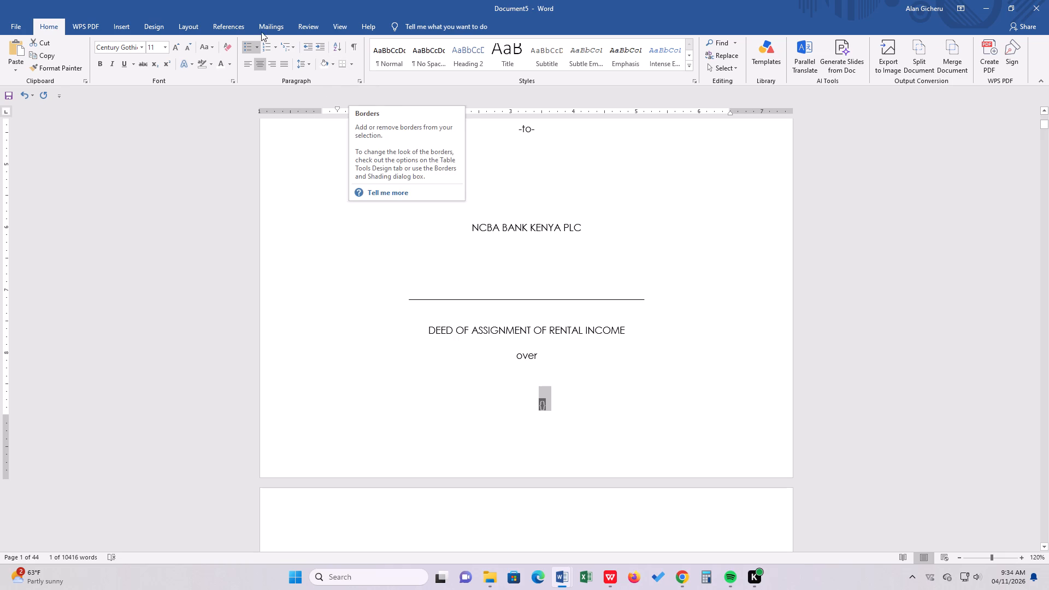
Clear all formatting from the "{}" below "over" and centre it on the line again.
left_click(229, 45)
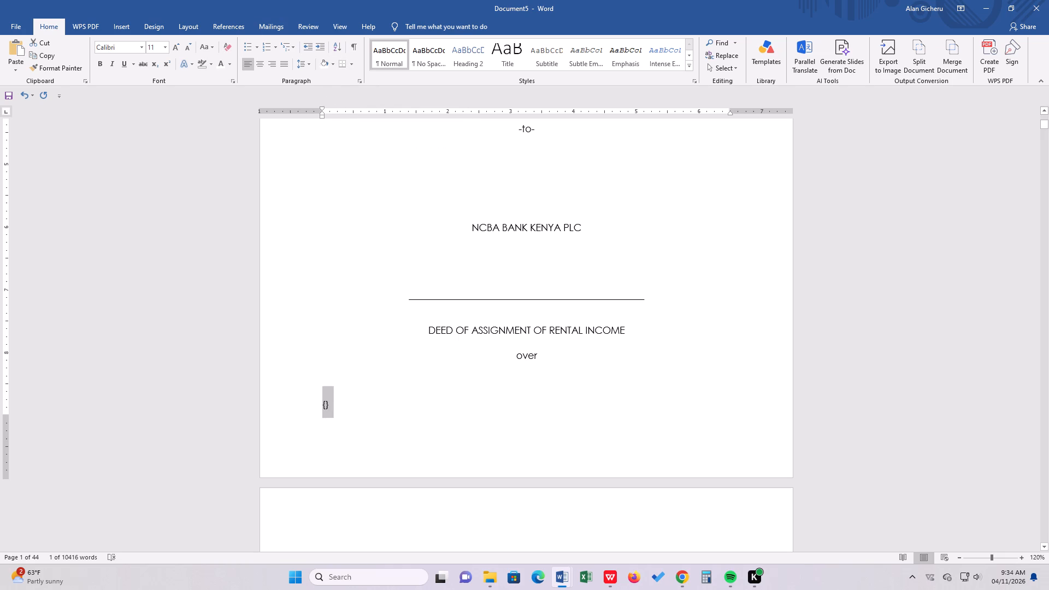
left_click(452, 388)
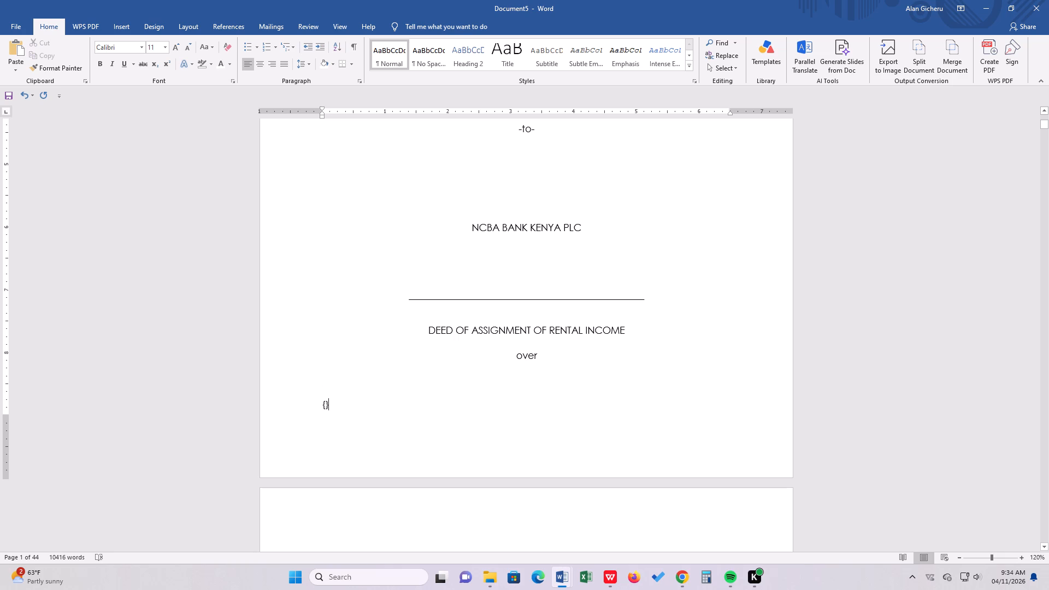
left_click_drag(320, 404, 335, 405)
left_click(260, 61)
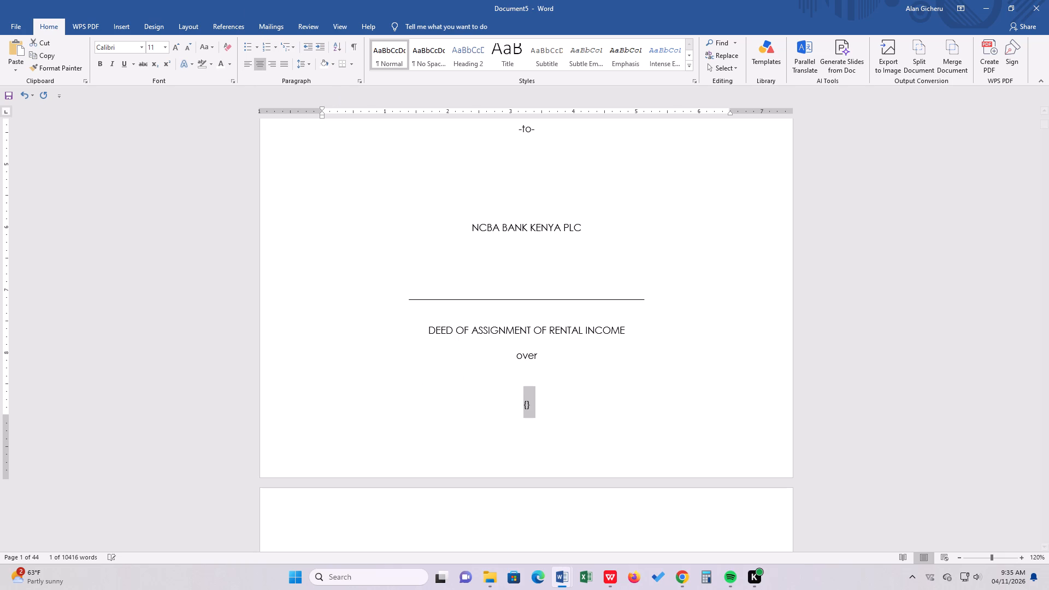
Widen the cover page placeholder below "over" by inserting a long run of spaces between its curly brackets.
left_click(537, 405)
left_click(526, 406)
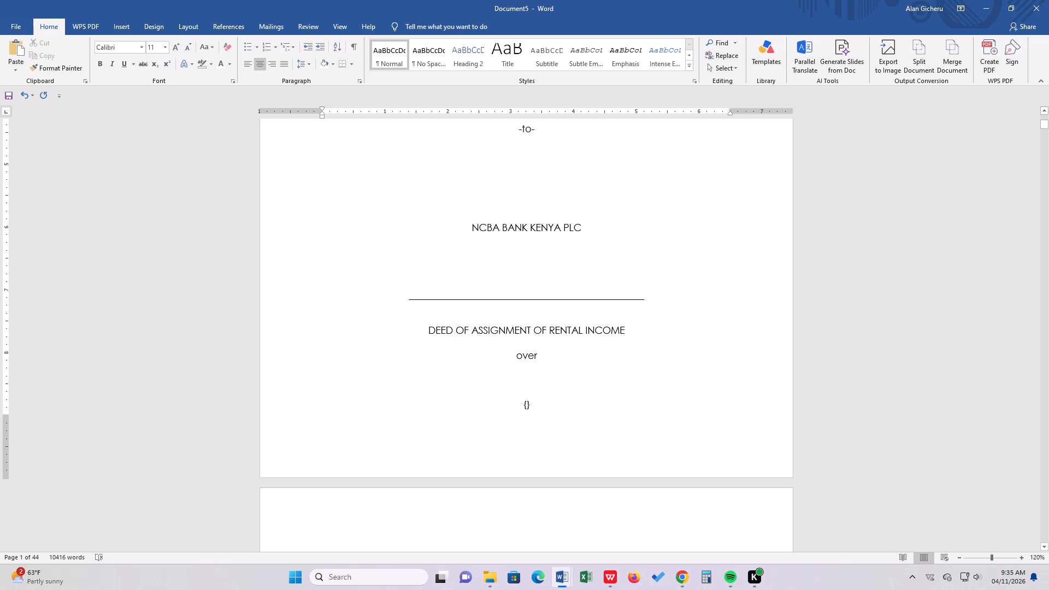
key("space")
key("space")
key("space")
key("space")
key("space")
key("space")
key("space")
key("space")
key("space")
key("space")
key("space")
key("space")
key("space")
key("space")
key("space")
key("space")
key("space")
key("space")
key("space")
key("space")
Clear all formatting from the shaded bracketed placeholder at the start of party clause 1 on page 2.
scroll(628, 413, "down", 15)
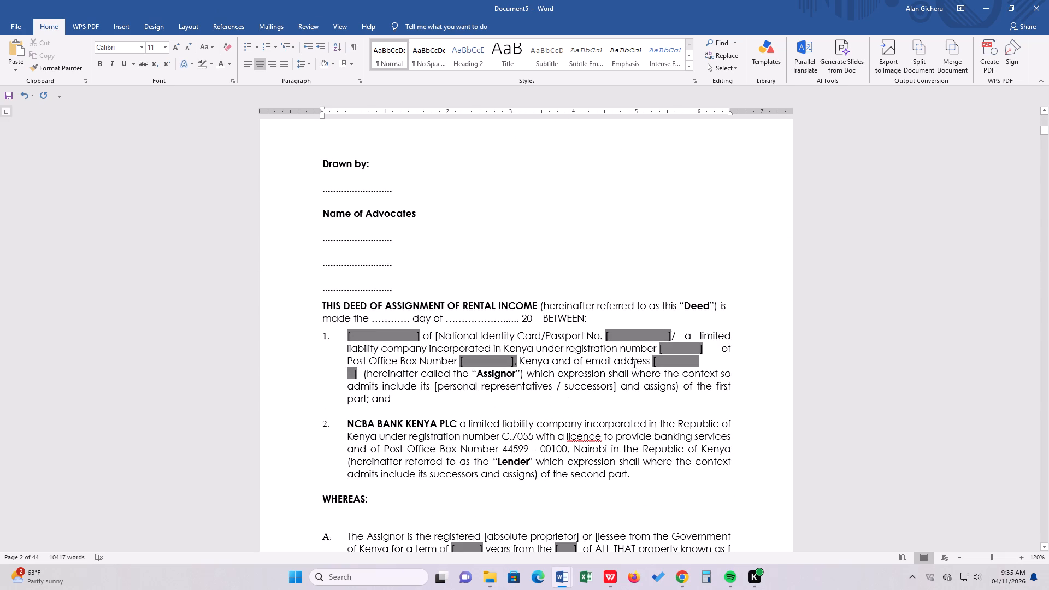
left_click_drag(337, 337, 417, 334)
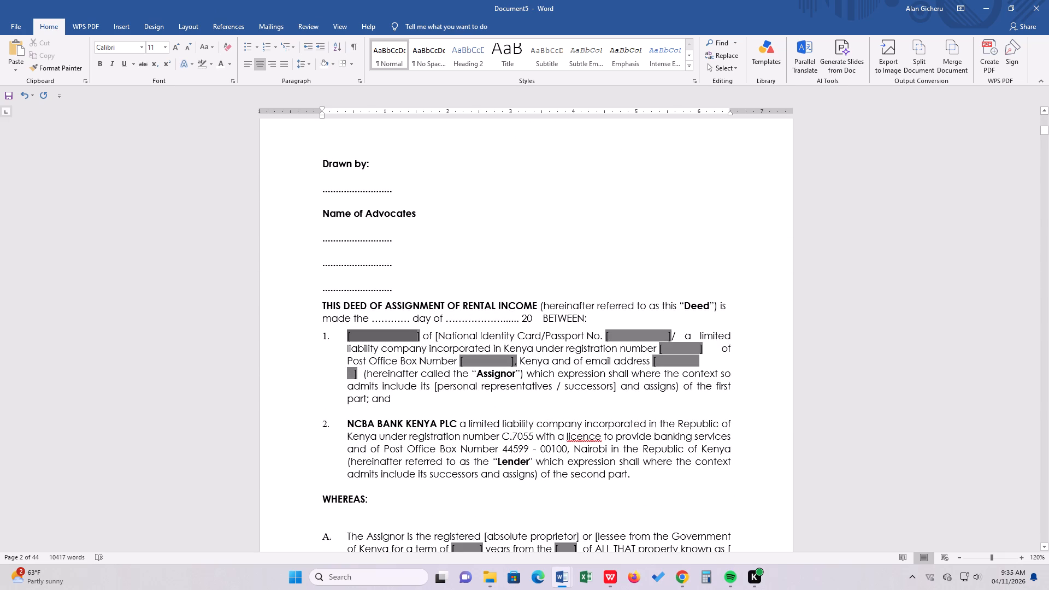
left_click_drag(417, 334, 419, 338)
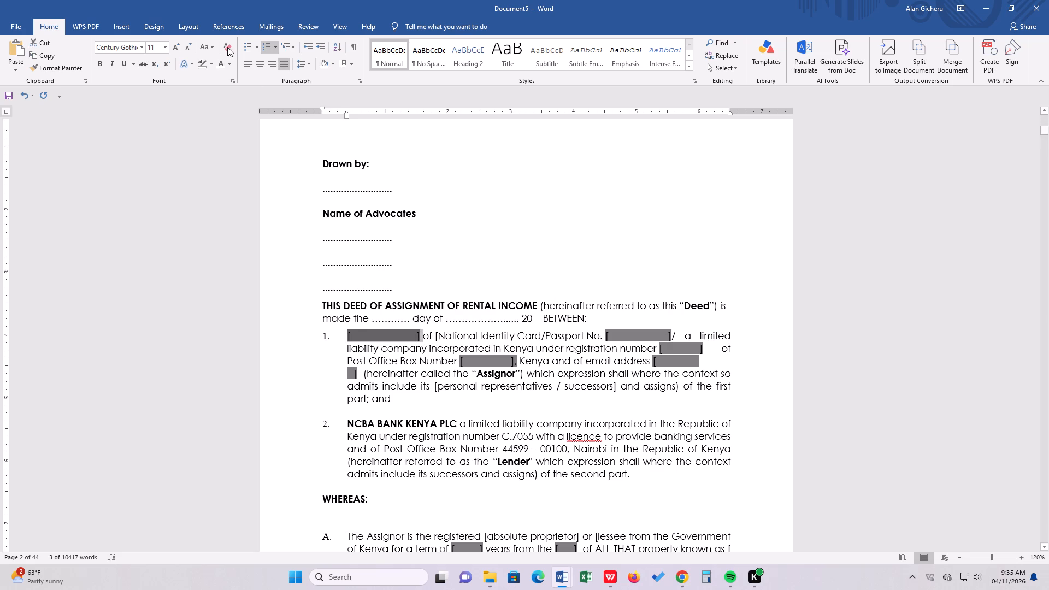
left_click(227, 47)
left_click(485, 422)
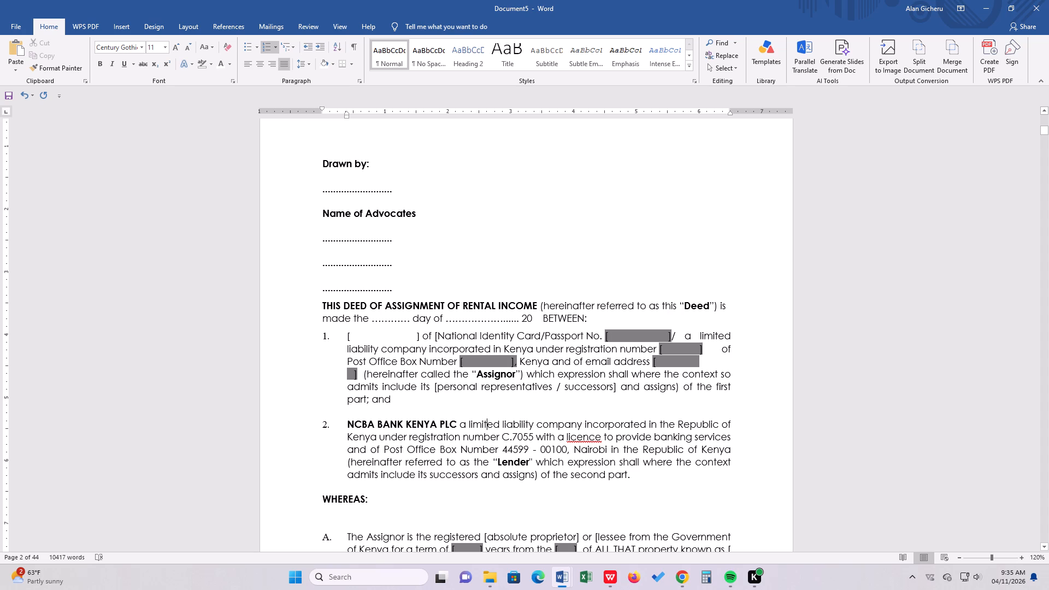
left_click(391, 339)
Clear all formatting from the shaded bracketed placeholder after "National Identity Card/Passport No." in clause 1.
left_click_drag(605, 334, 671, 333)
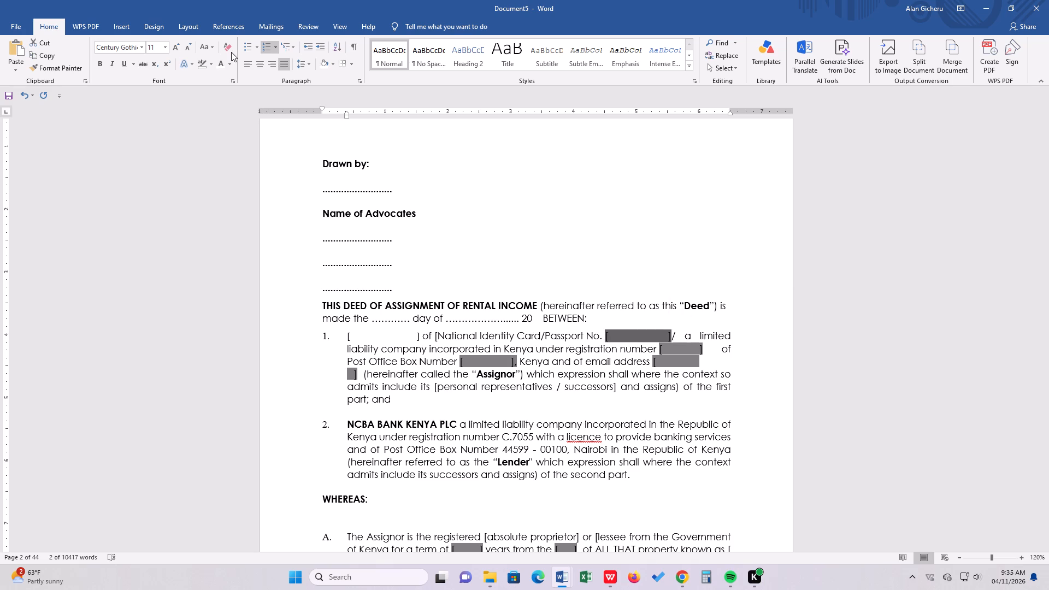
left_click(231, 52)
left_click(600, 381)
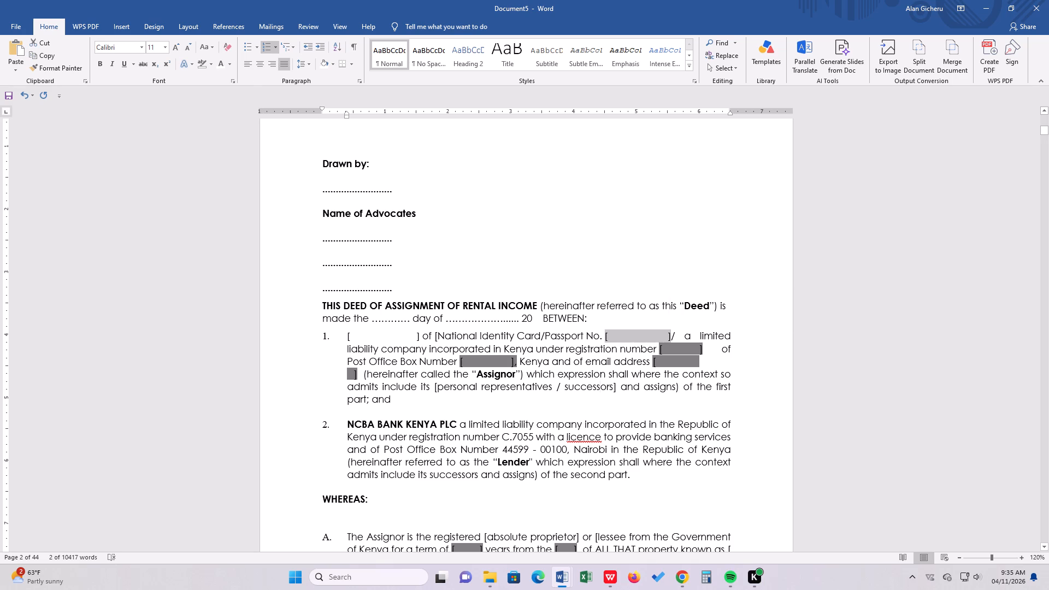
Place the text cursor on the blank centred line above "-to-" on the cover page.
scroll(539, 365, "up", 3)
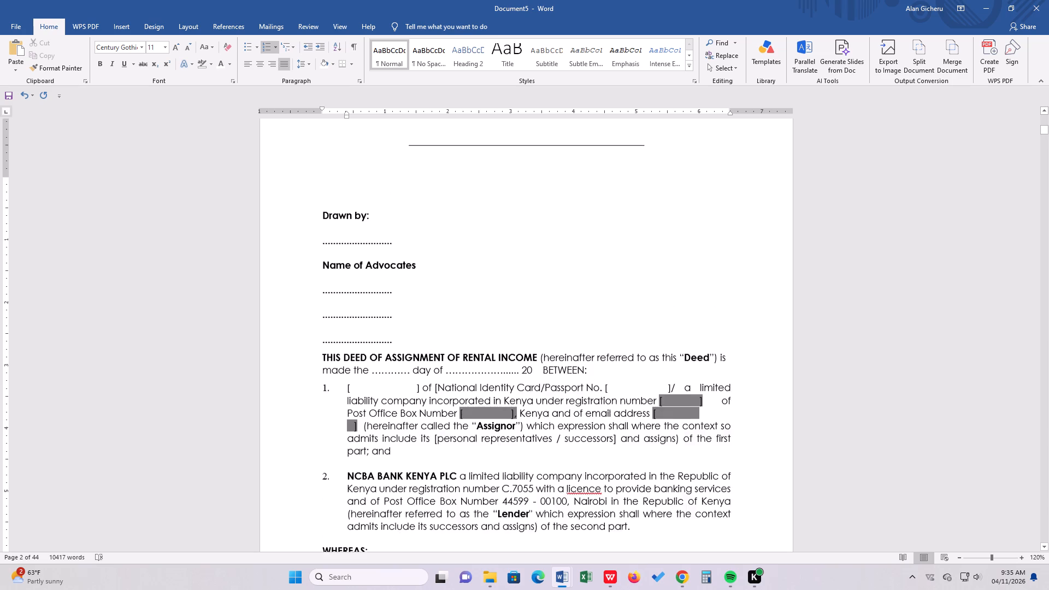
scroll(567, 350, "up", 18)
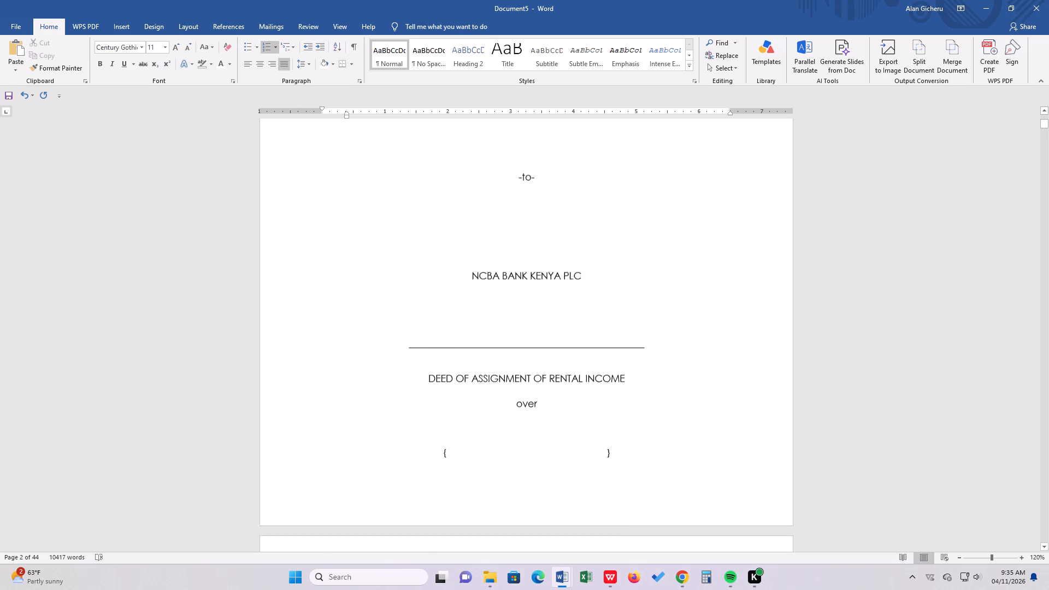
scroll(533, 386, "up", 12)
left_click(534, 402)
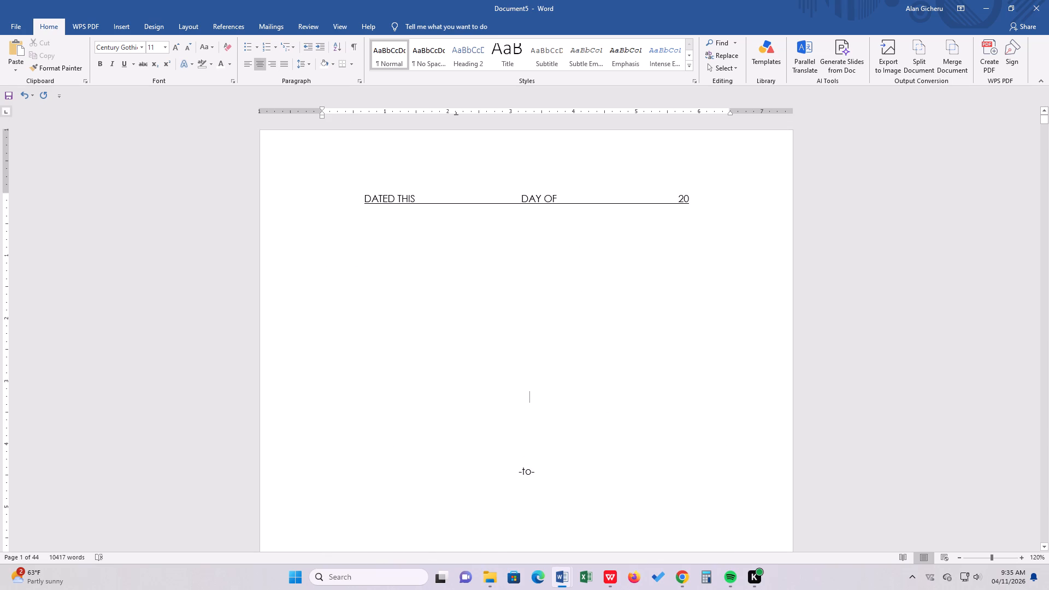
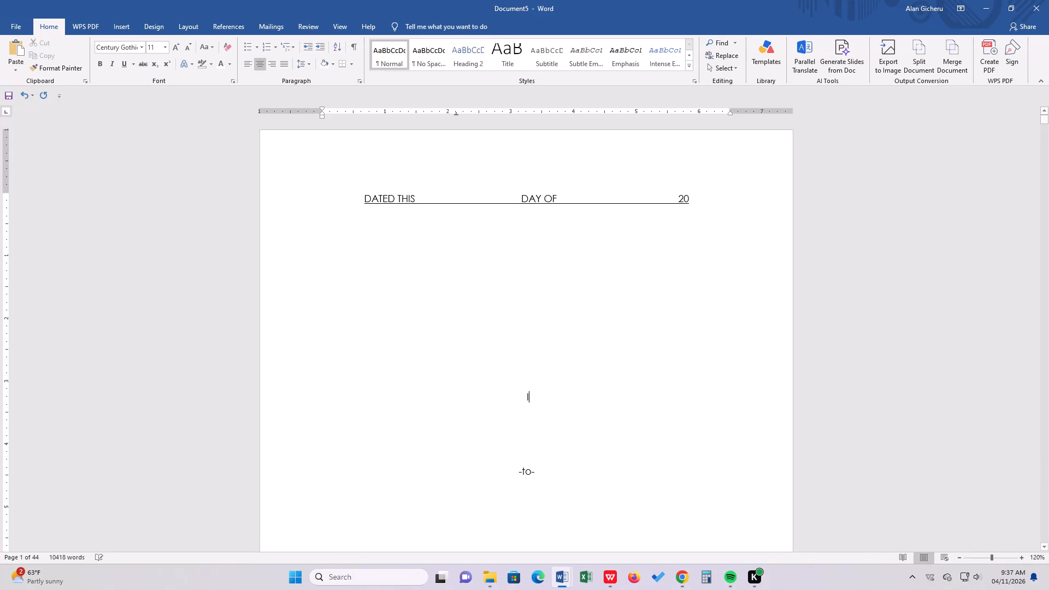
Enter LULU'S SUITES VALLEY ARCADE LIMITED as the assignor on the centred line above "-to-" on the cover page.
key("BackSpace")
key("l")
key("u")
key("BackSpace")
key("BackSpace")
type("LULU")
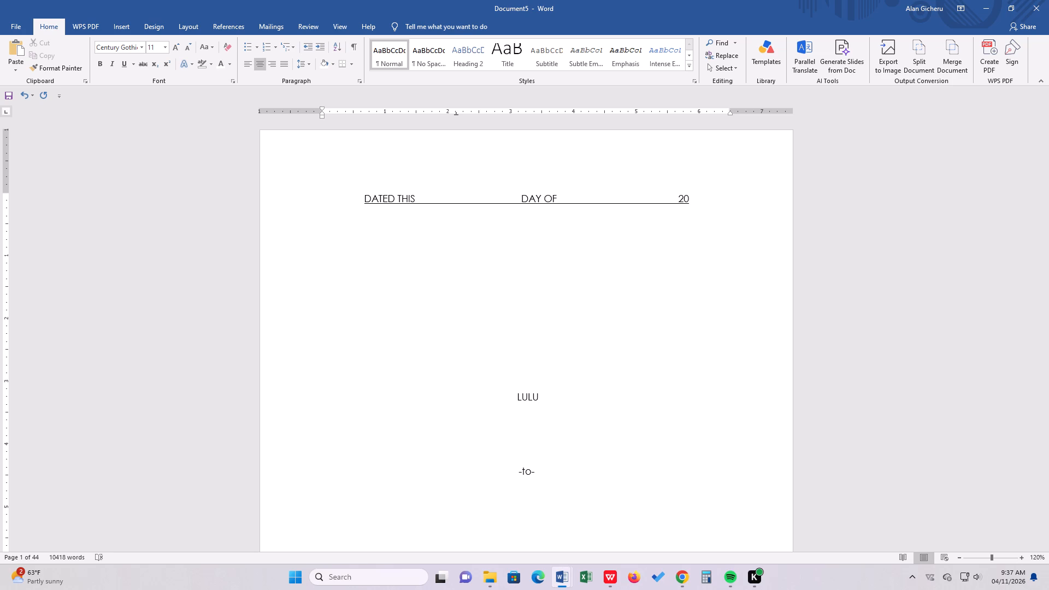
key("backslash")
key("BackSpace")
key("comma")
key("BackSpace")
key("apostrophe")
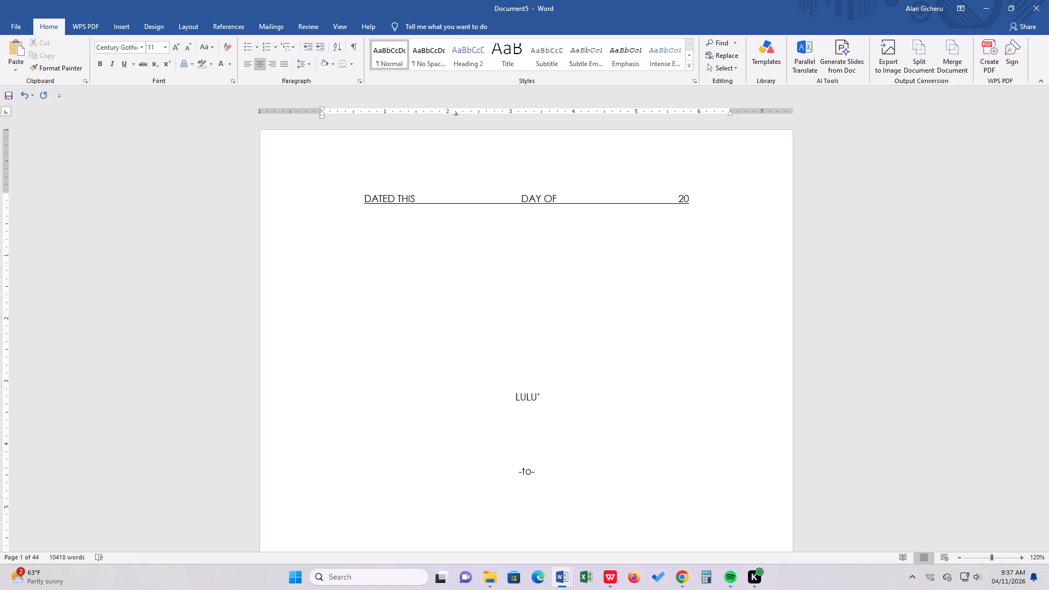
key("s")
key("space")
type("S")
type("UIT")
key("e")
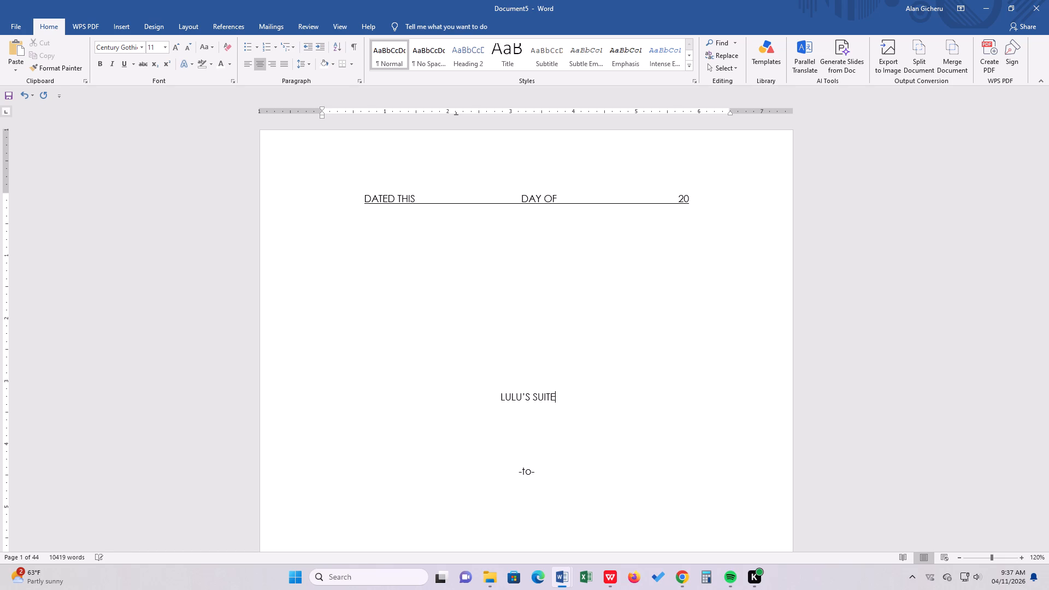
type("S")
key("space")
key("v")
key("a")
type("LL")
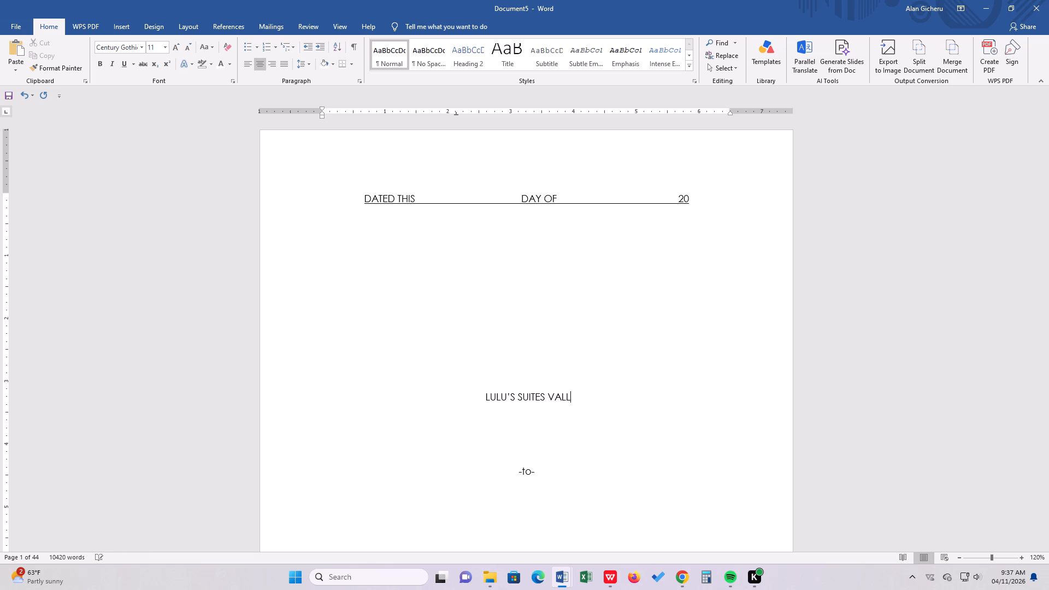
key("e")
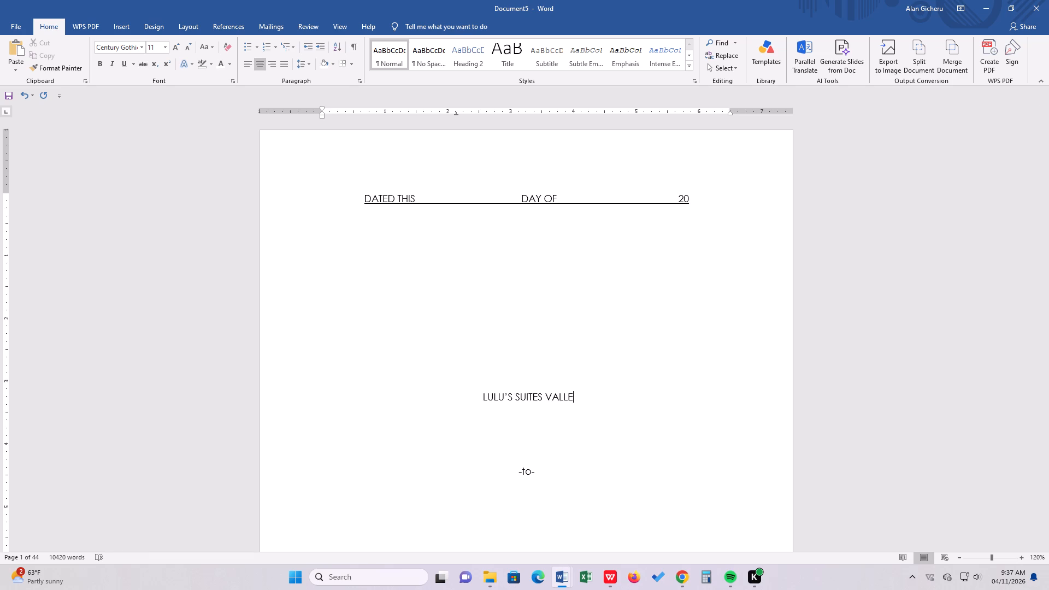
key("y")
key("space")
type("ARCADE")
key("space")
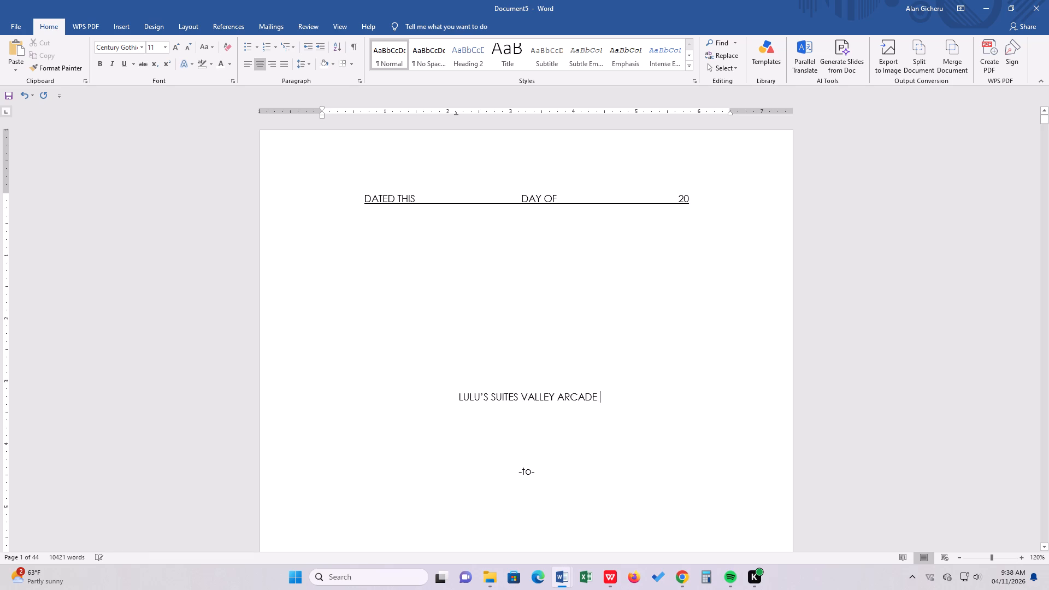
type("LIITE")
key("BackSpace")
key("BackSpace")
key("BackSpace")
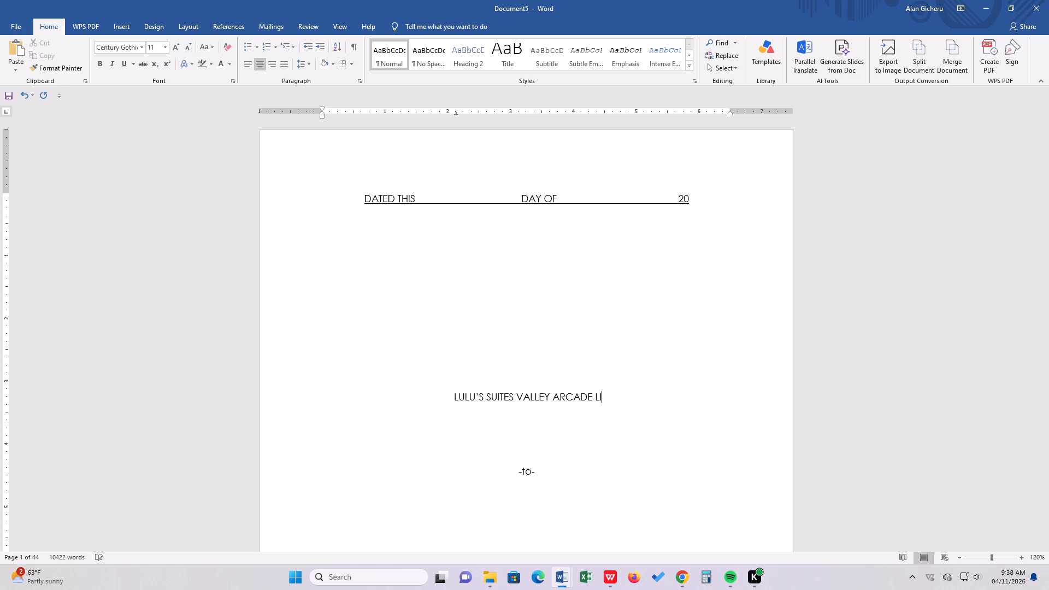
type("MITED")
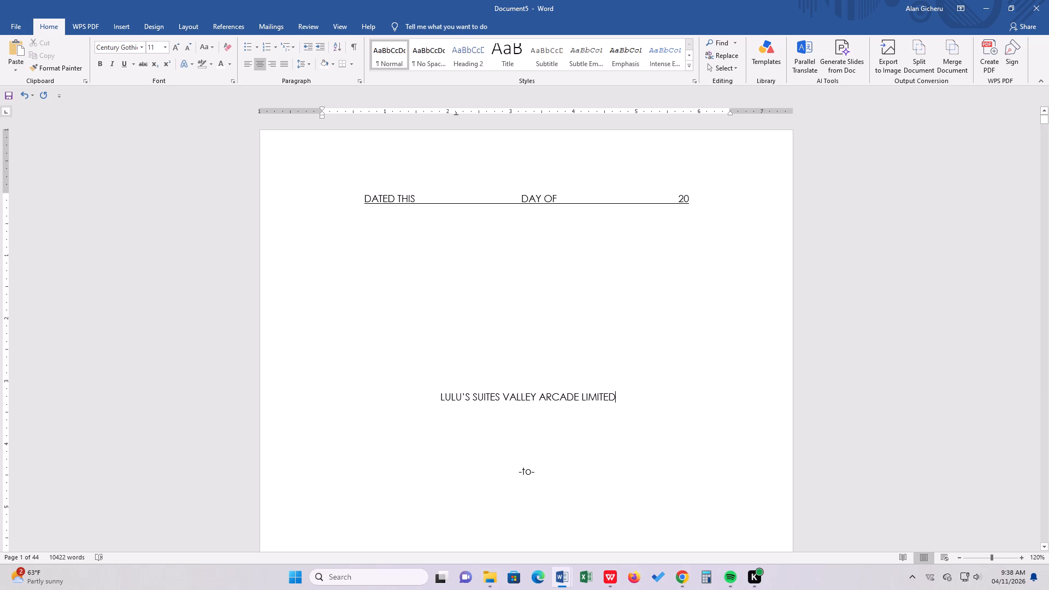
Make the assignor company name on the cover page bold.
left_click_drag(436, 400, 596, 405)
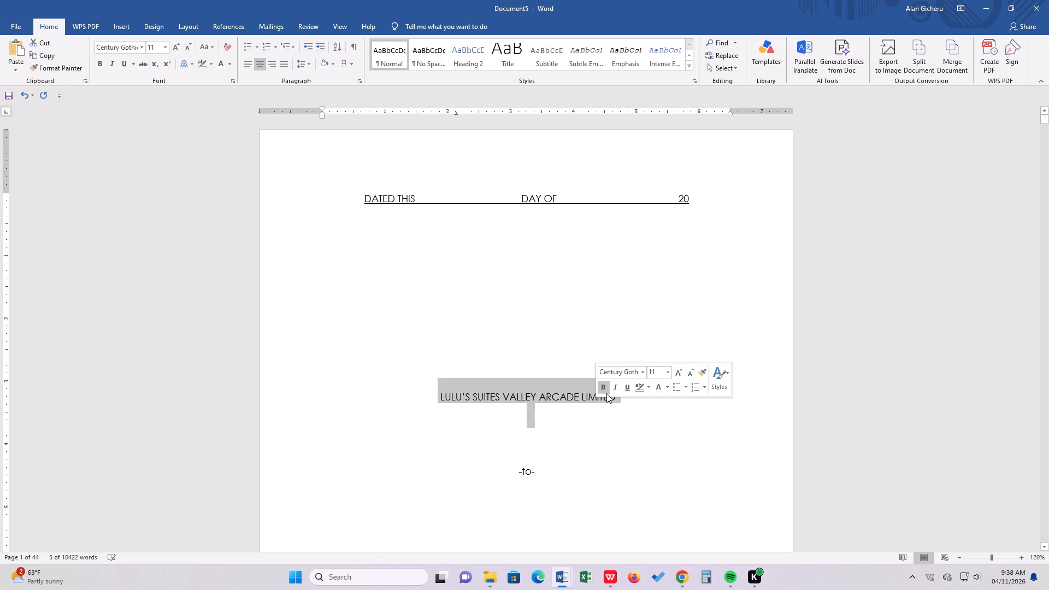
left_click(605, 391)
left_click(579, 420)
Delete the surplus blank lines between the "DATED THIS" line and the assignor company name on the cover page.
left_click(538, 344)
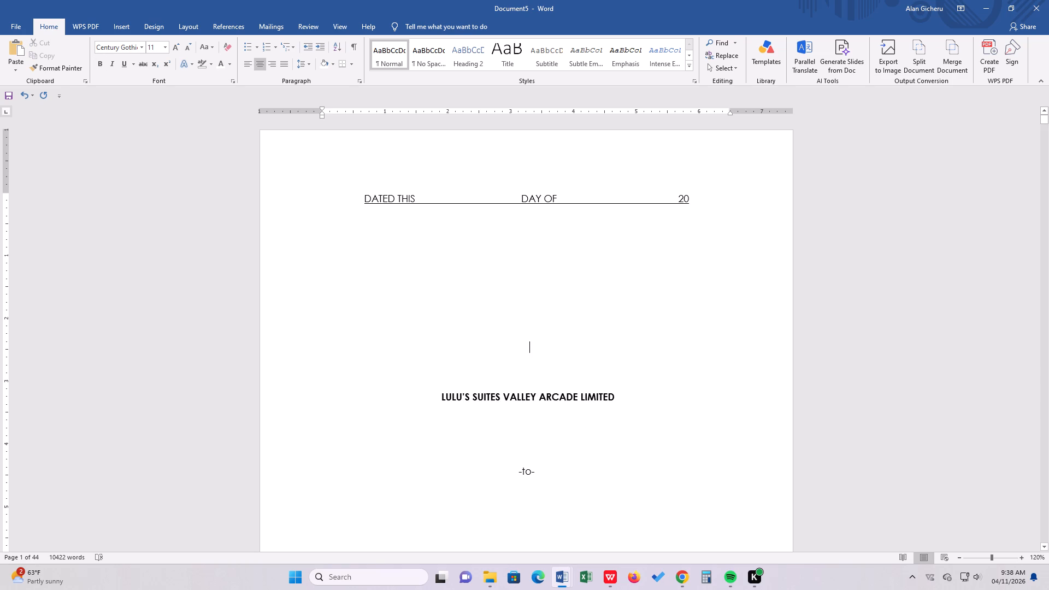
key("BackSpace")
key("BackSpace")
key("BackSpace")
key("BackSpace")
key("BackSpace")
key("BackSpace")
key("BackSpace")
key("BackSpace")
key("BackSpace")
key("BackSpace")
key("BackSpace")
key("BackSpace")
key("BackSpace")
key("BackSpace")
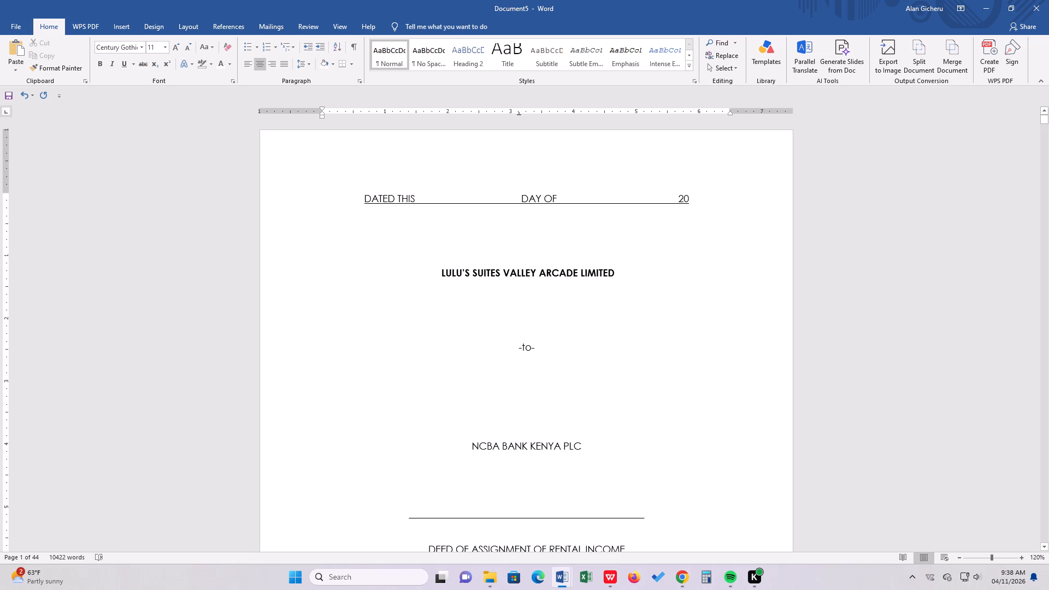
Make NCBA BANK KENYA PLC on the cover page bold.
left_click_drag(468, 442, 595, 442)
left_click(602, 426)
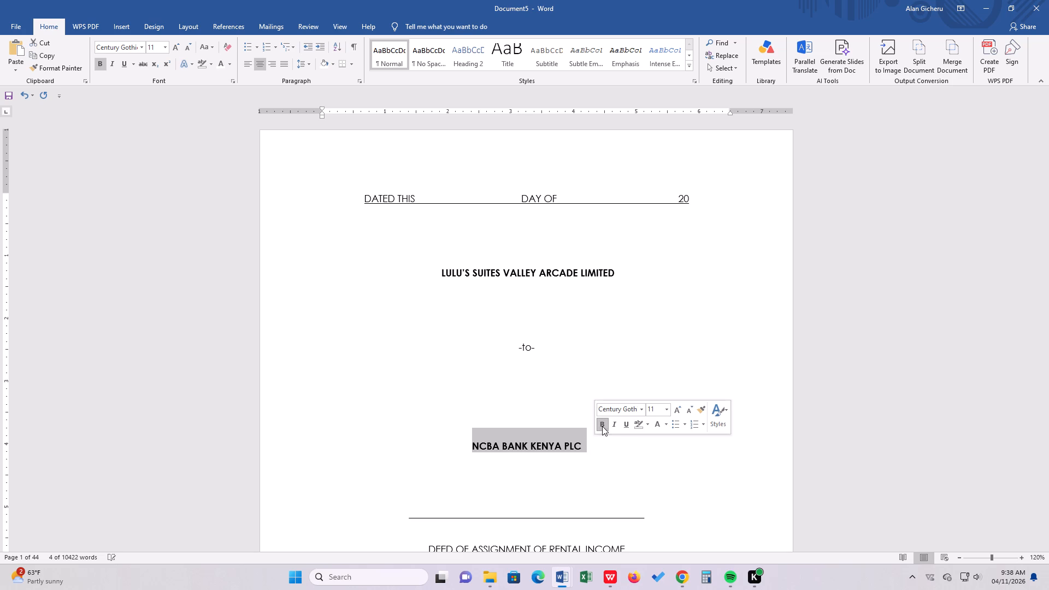
left_click(589, 453)
Switch to Document1 and copy the text LAND TITLE NUMBER from below "-OVER-" on its cover page.
scroll(562, 419, "down", 2)
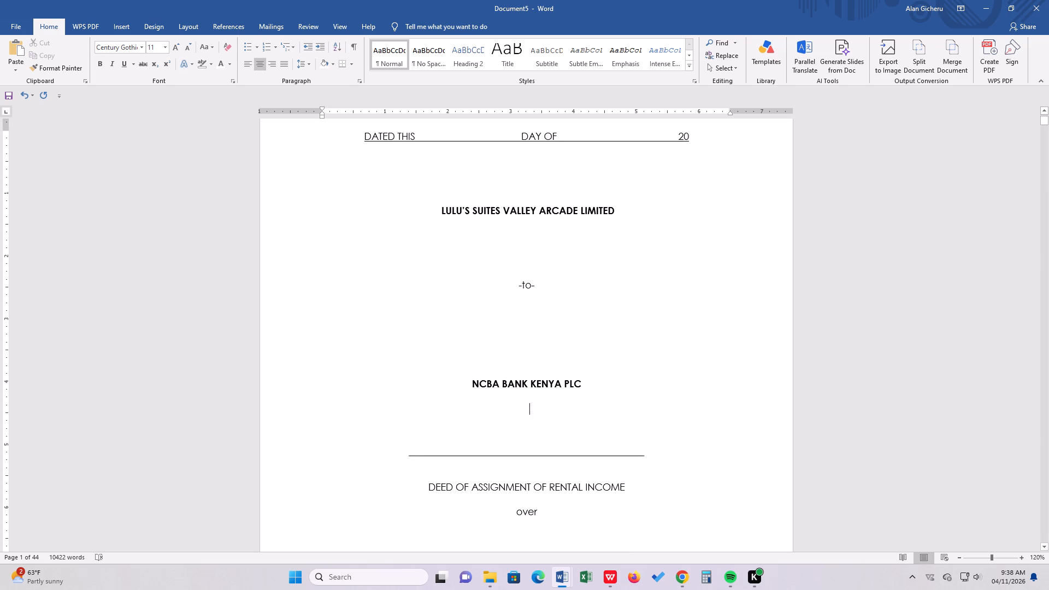
scroll(515, 422, "down", 6)
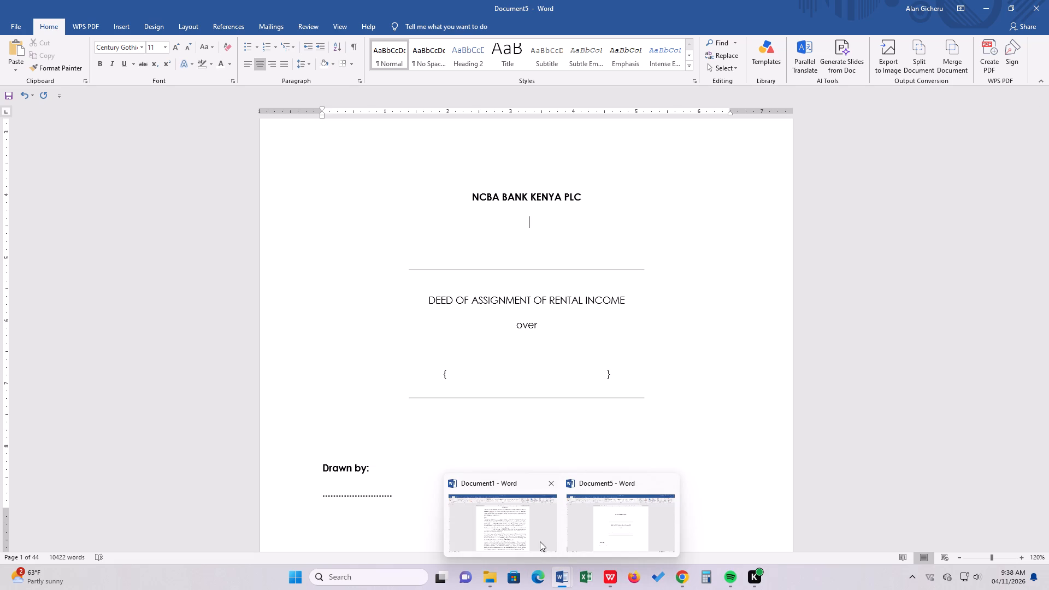
left_click(540, 541)
scroll(490, 505, "up", 6)
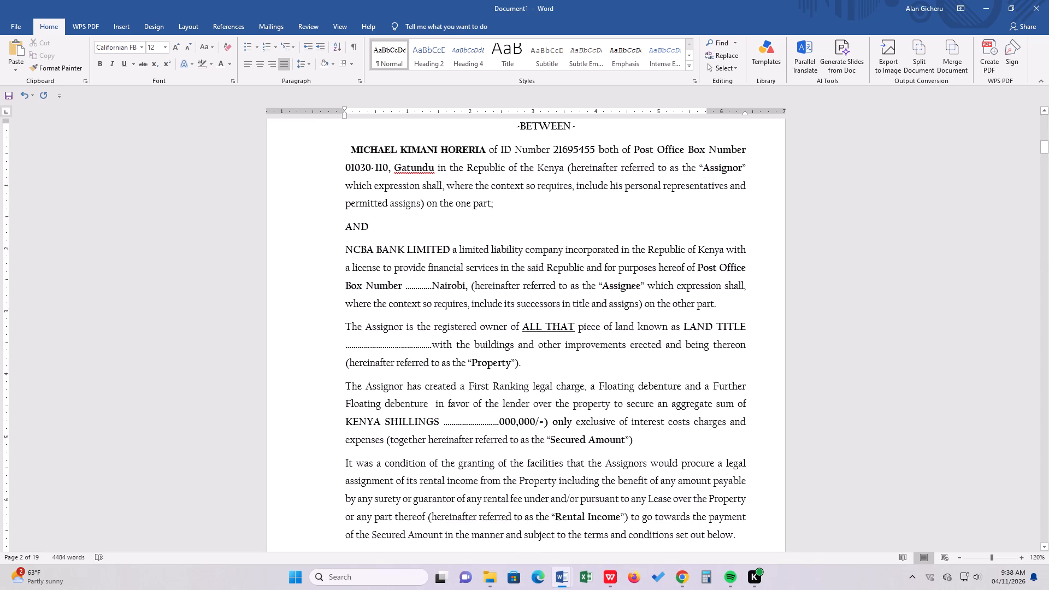
scroll(496, 504, "up", 19)
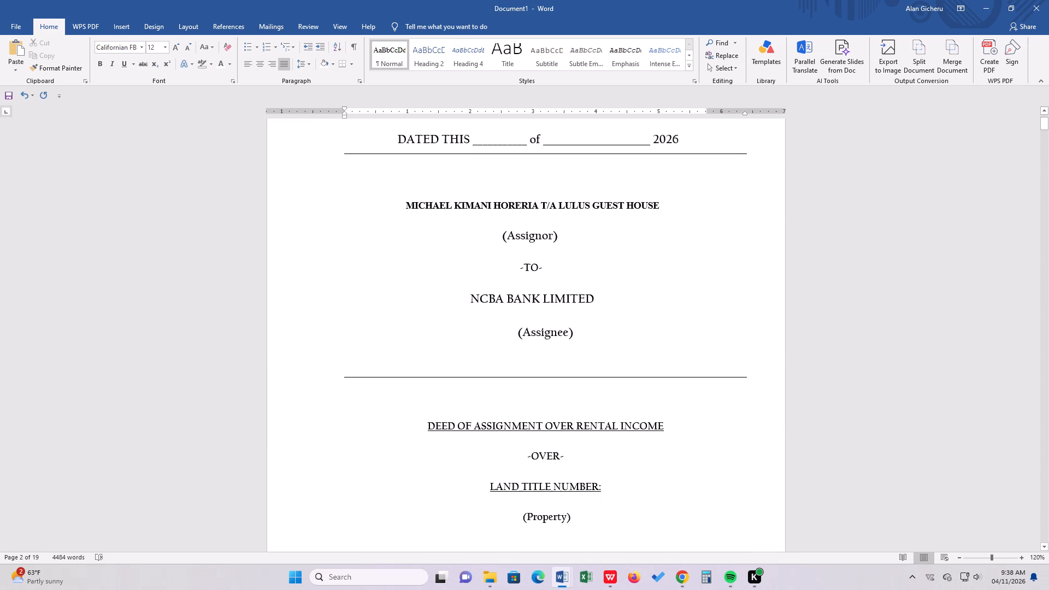
scroll(499, 504, "down", 3)
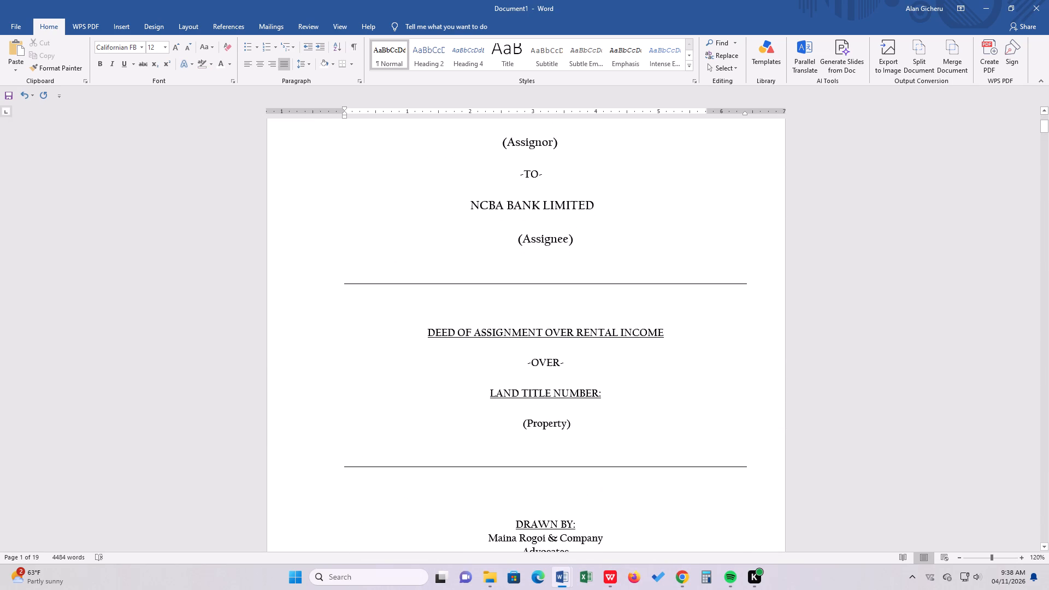
left_click_drag(494, 394, 585, 398)
right_click(585, 398)
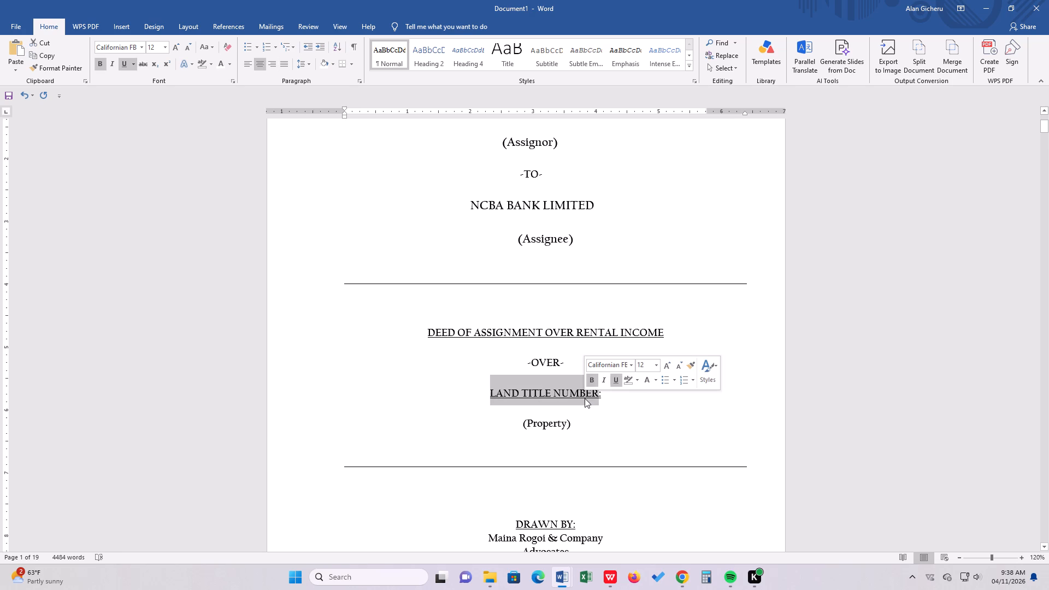
left_click(592, 423)
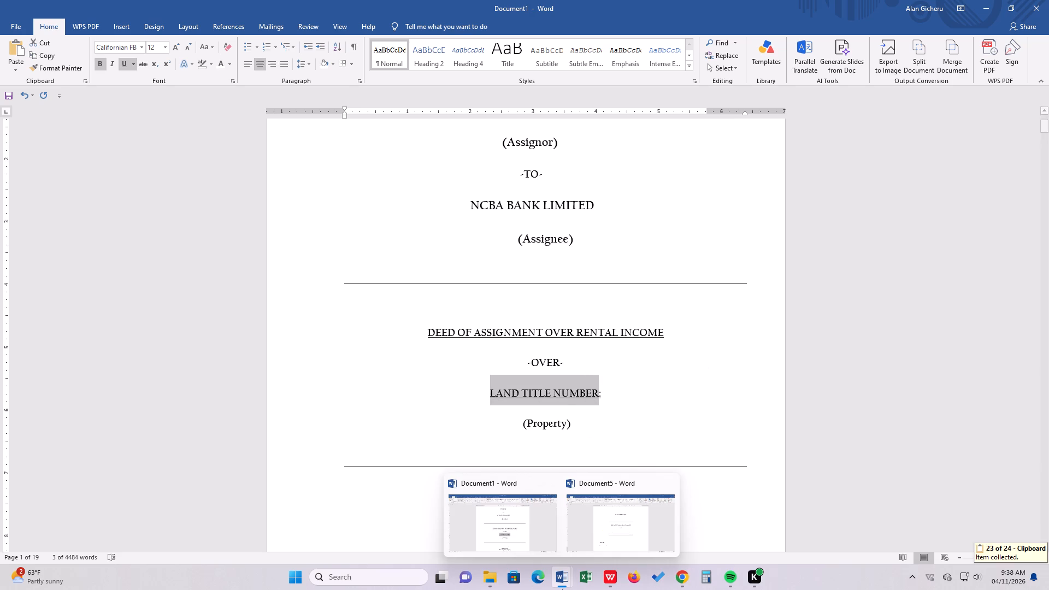
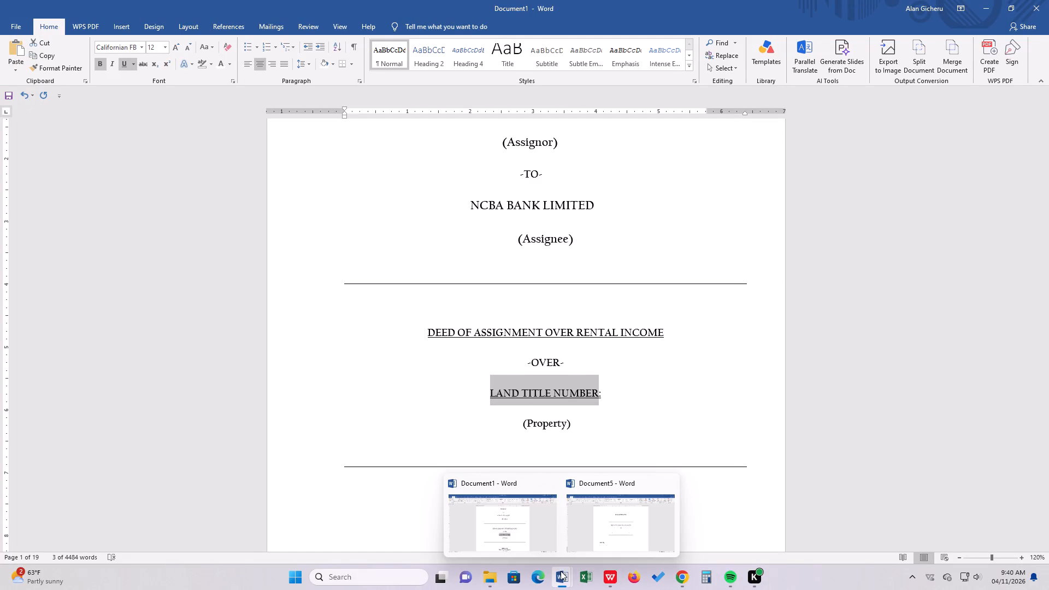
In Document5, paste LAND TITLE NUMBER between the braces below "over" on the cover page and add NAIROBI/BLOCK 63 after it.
left_click(608, 537)
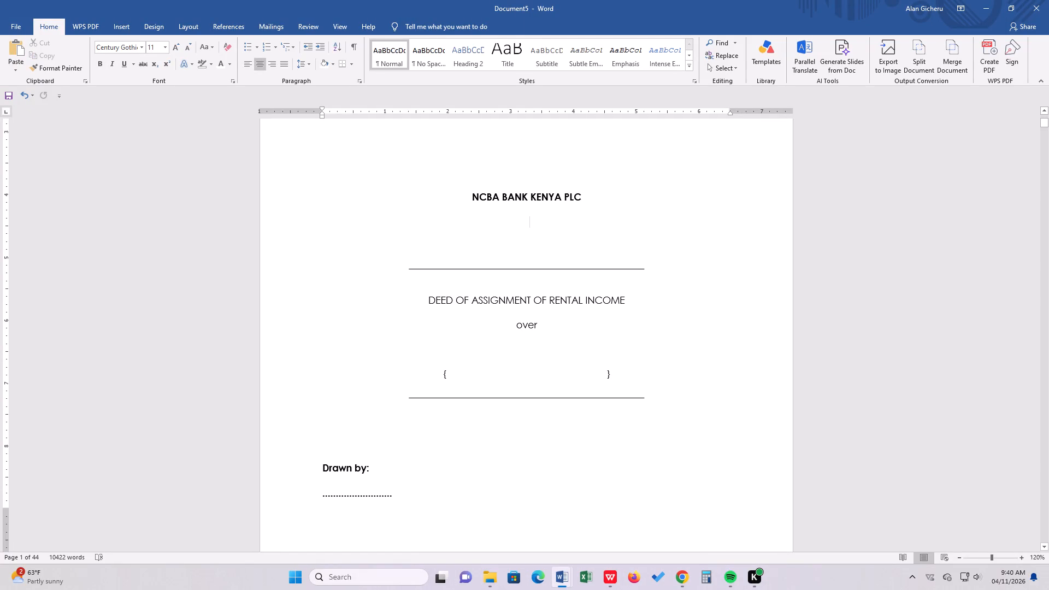
left_click(473, 377)
key("ctrl+v")
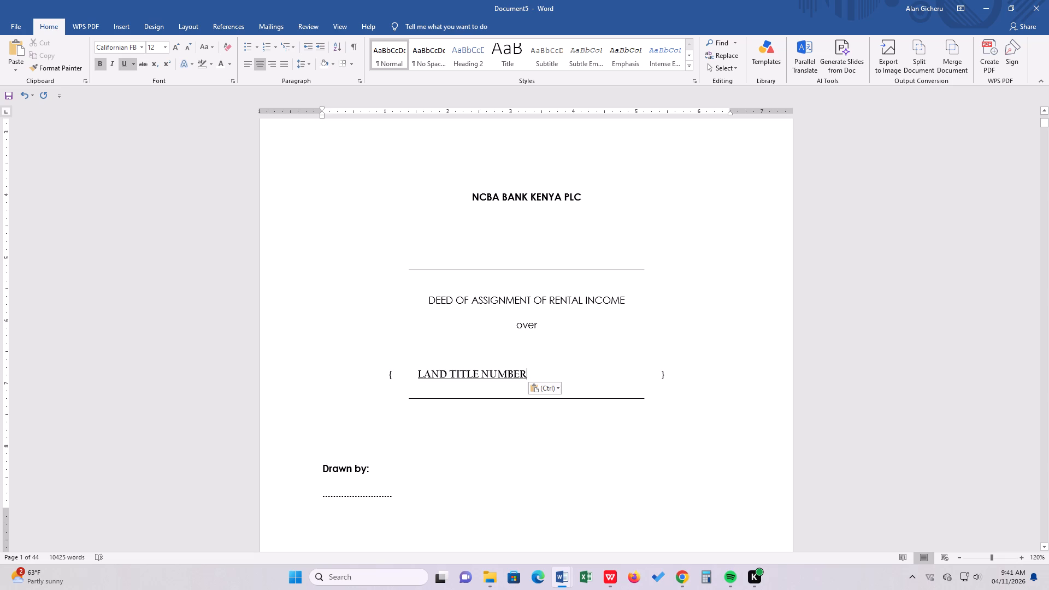
key("space")
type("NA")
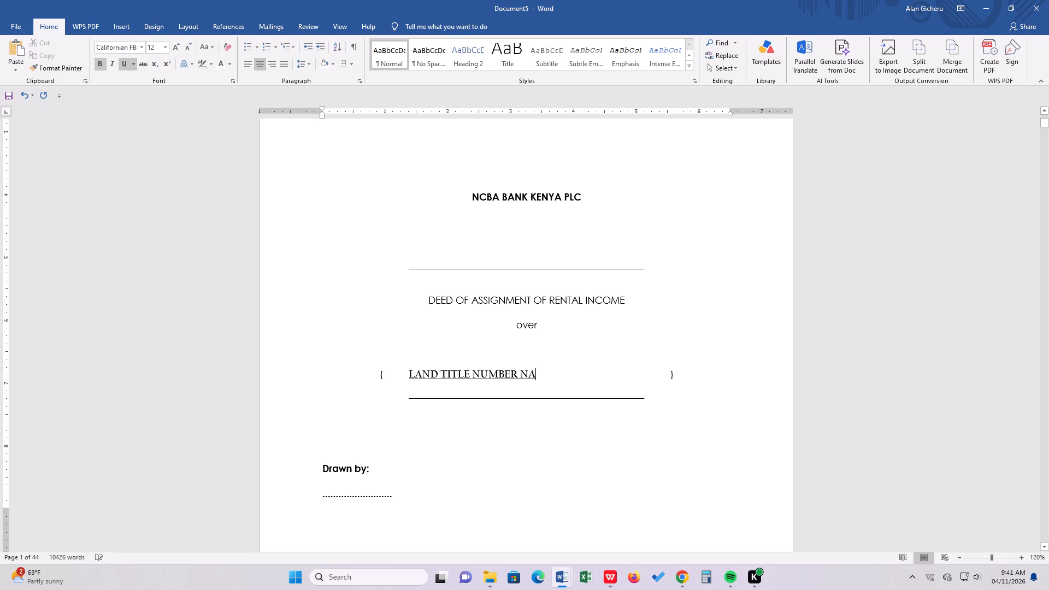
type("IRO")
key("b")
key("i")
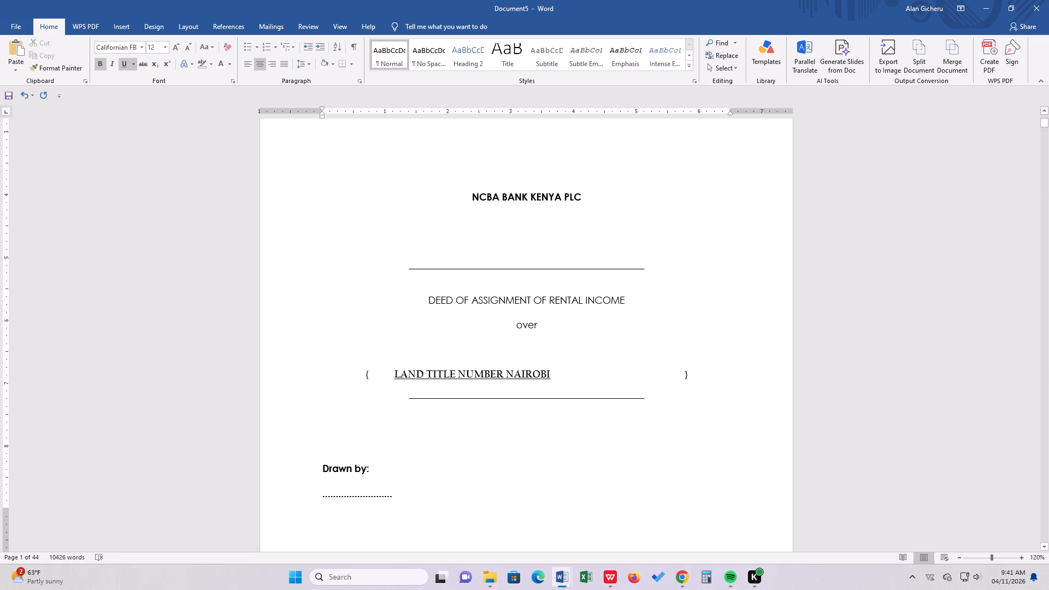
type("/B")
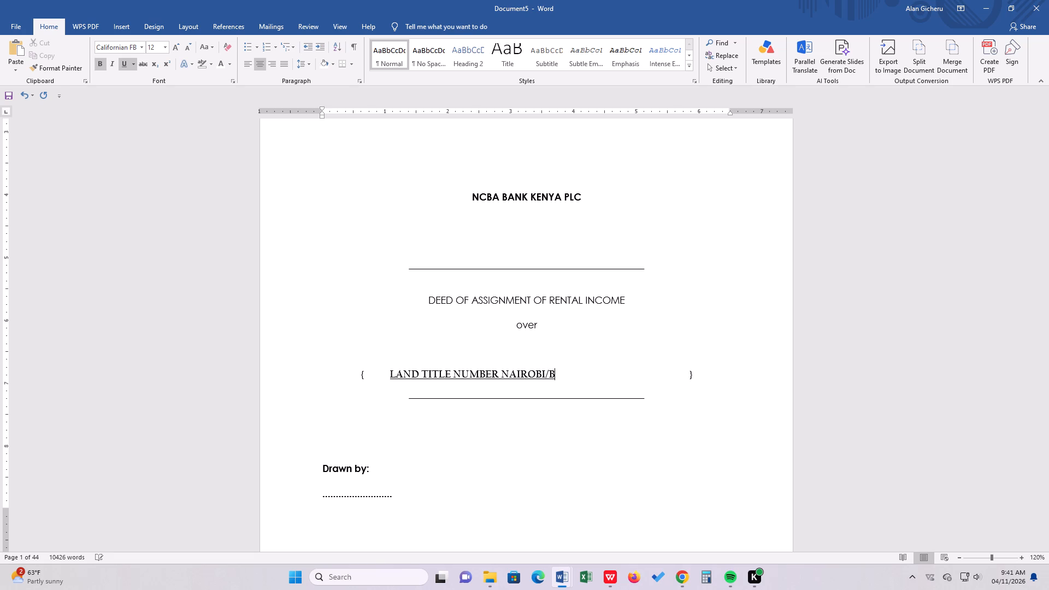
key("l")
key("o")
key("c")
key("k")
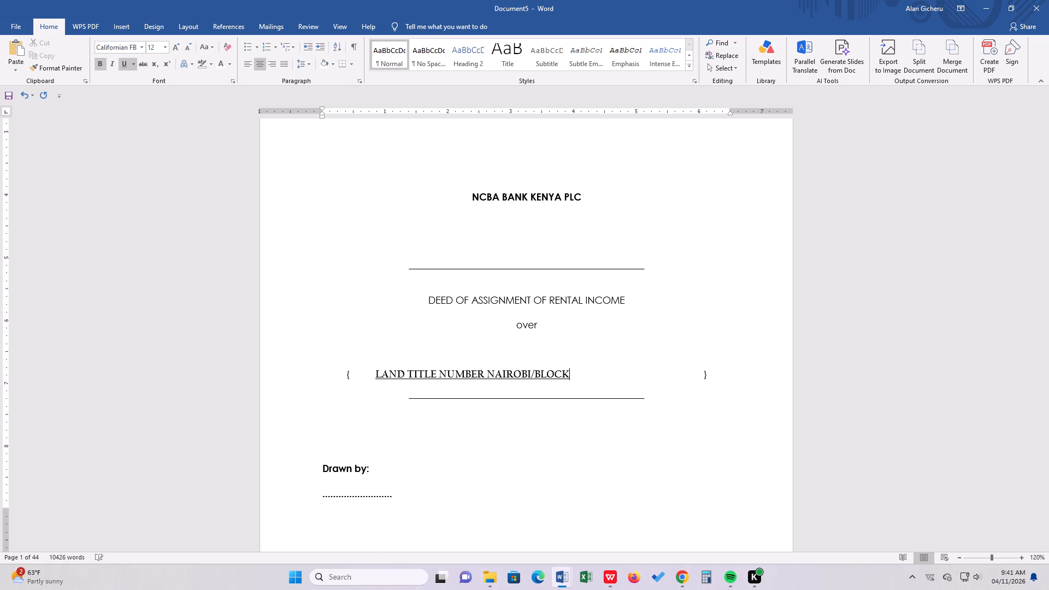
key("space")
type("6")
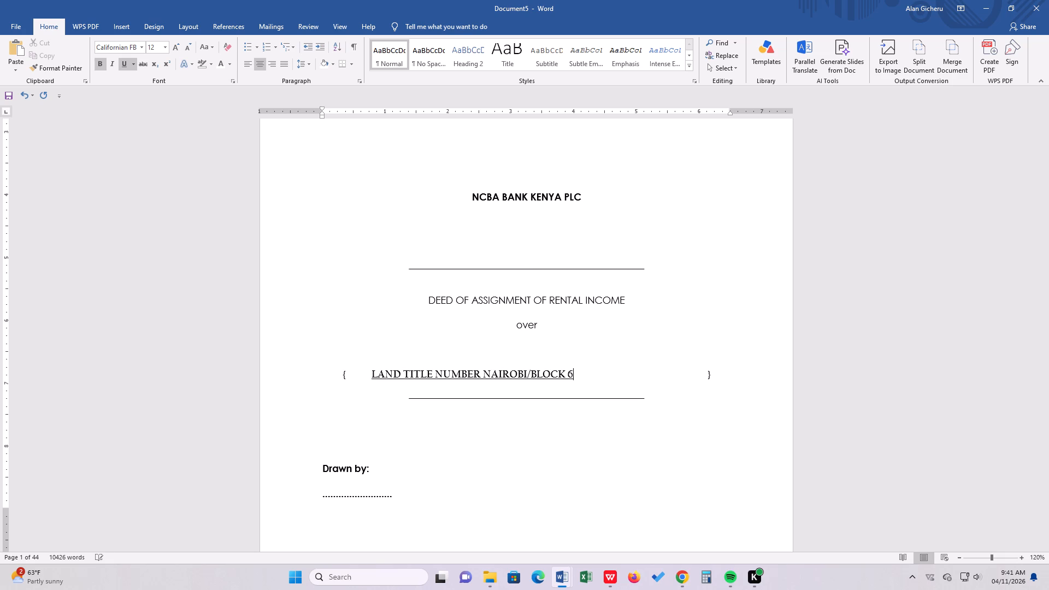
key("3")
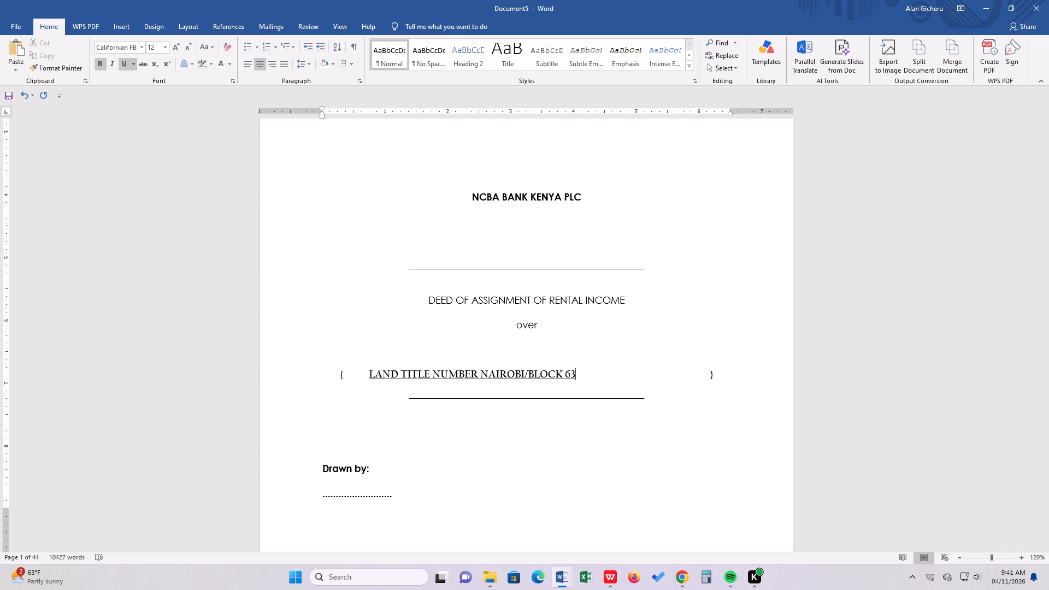
Complete the cover page land title number with /593 and remove the braces and extra spaces around it.
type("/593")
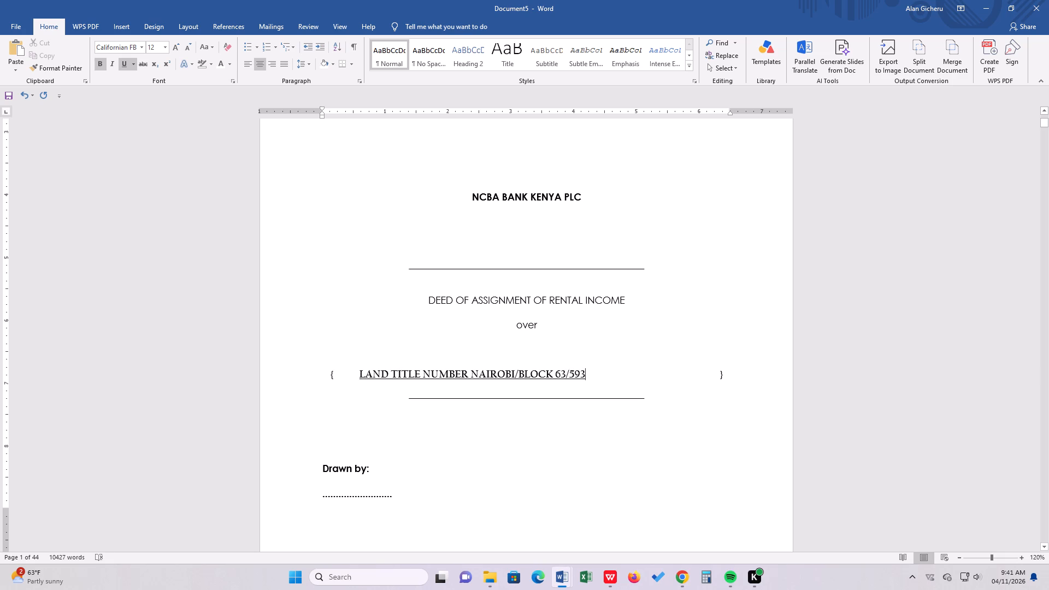
left_click_drag(715, 379, 724, 379)
left_click(727, 384)
key("BackSpace")
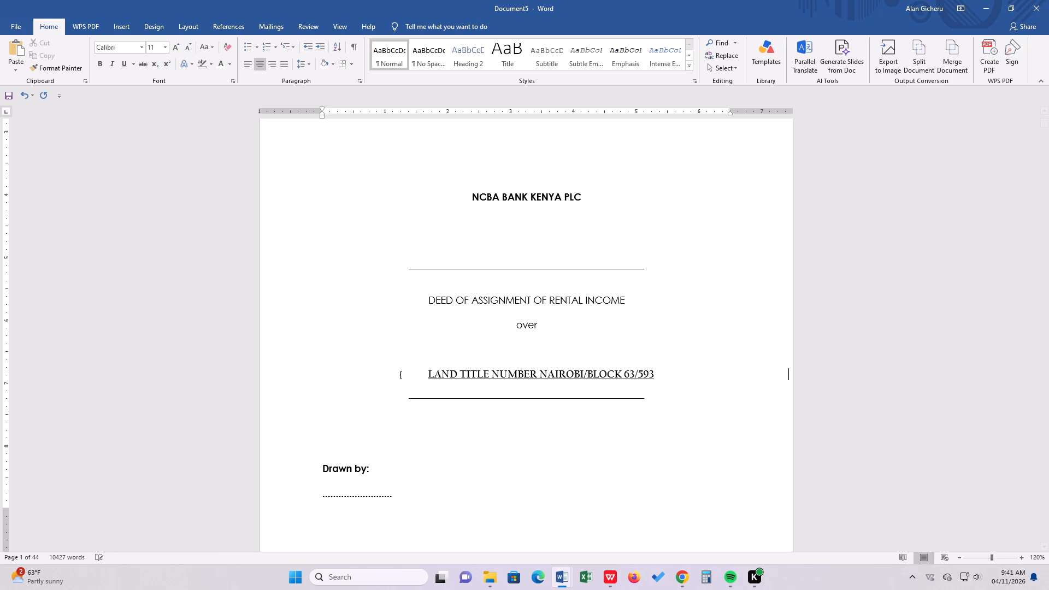
left_click(420, 375)
key("BackSpace")
key("BackSpace")
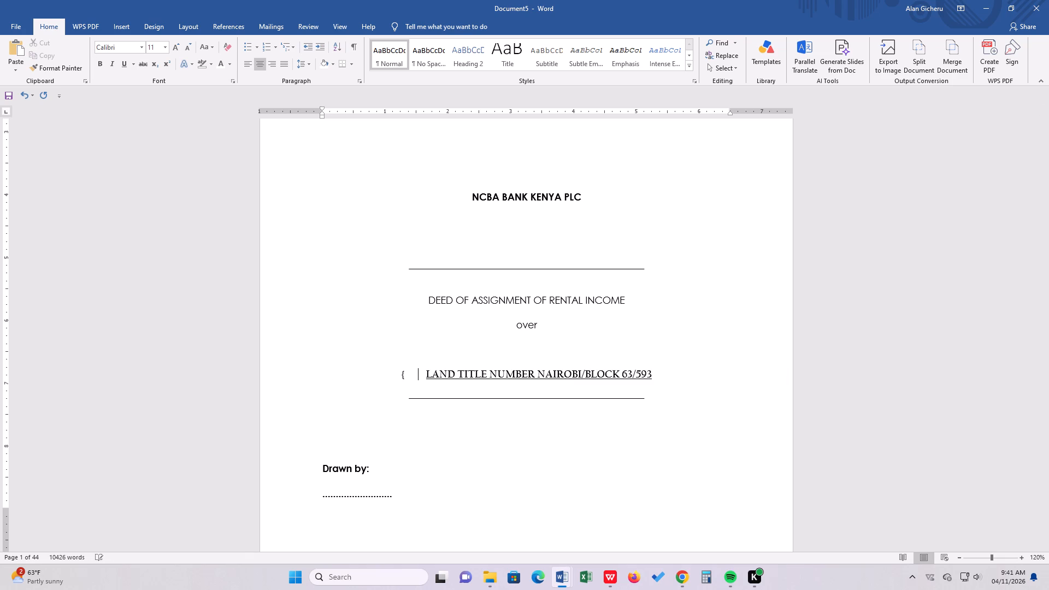
key("BackSpace")
key("BackSpace")
key("BackSpace")
key("BackSpace")
key("BackSpace")
key("BackSpace")
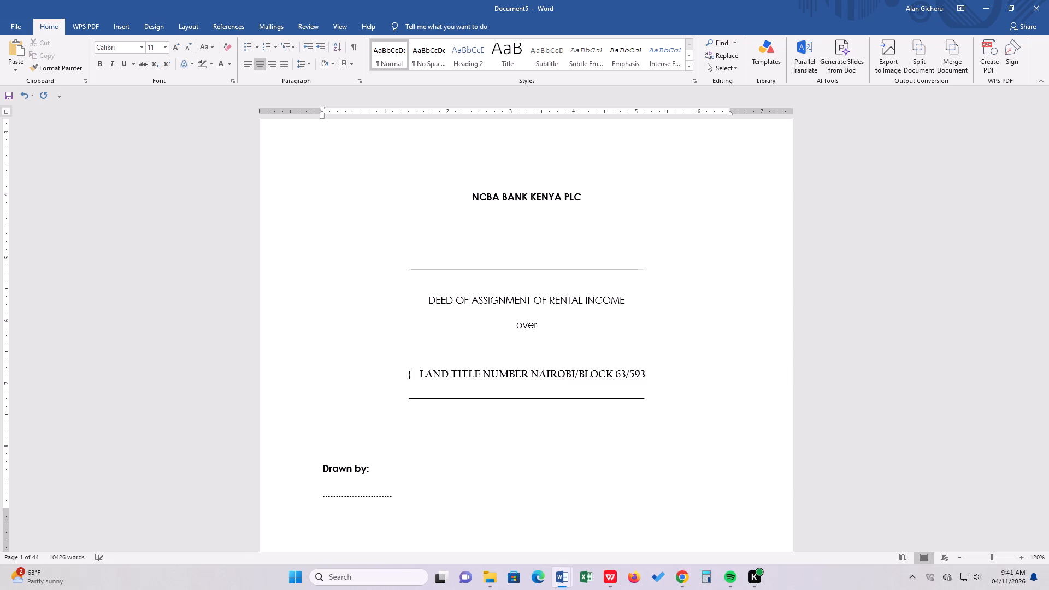
key("BackSpace")
Delete the horizontal line below the land title number on the cover page.
left_click_drag(402, 396, 550, 410)
key("BackSpace")
Delete the "Drawn by:" and "Name of Advocates" block with its dotted lines, up to the "THIS DEED OF ASSIGNMENT OF RENTAL INCOME" paragraph.
scroll(445, 411, "down", 2)
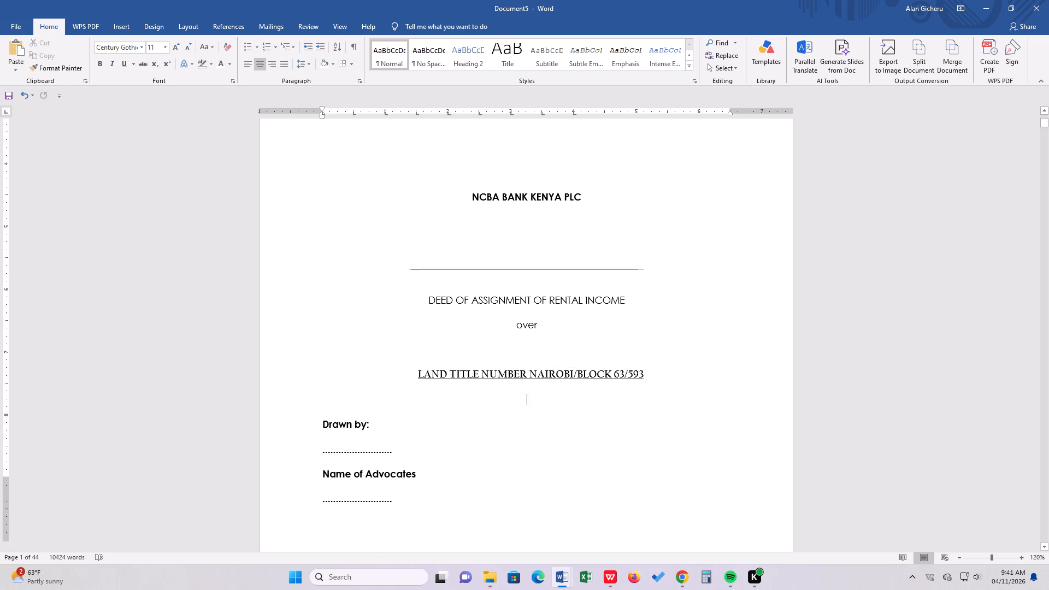
scroll(445, 411, "down", 2)
left_click_drag(321, 287, 374, 537)
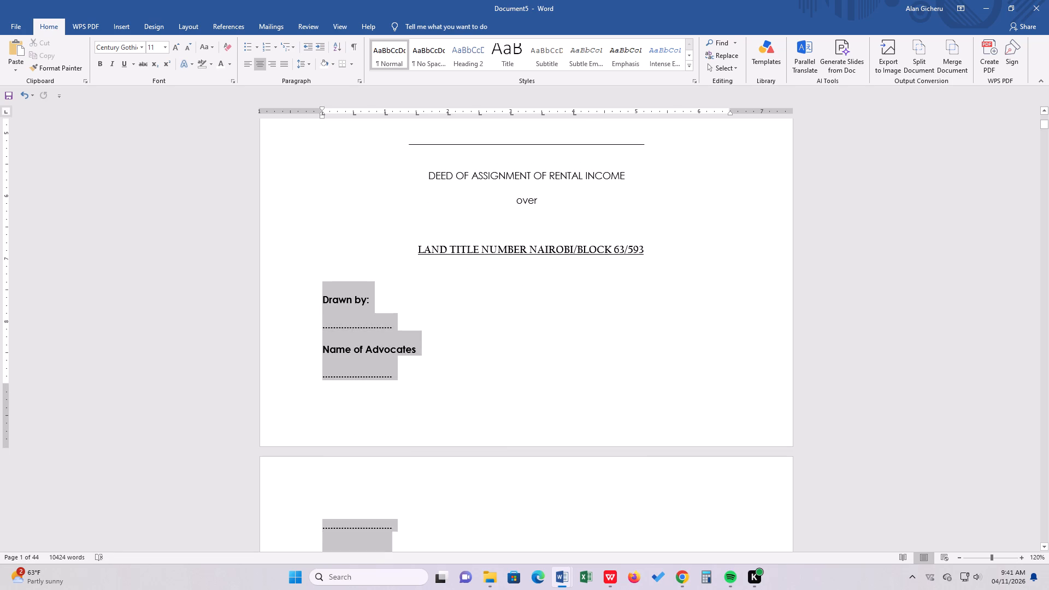
left_click_drag(374, 537, 406, 417)
key("BackSpace")
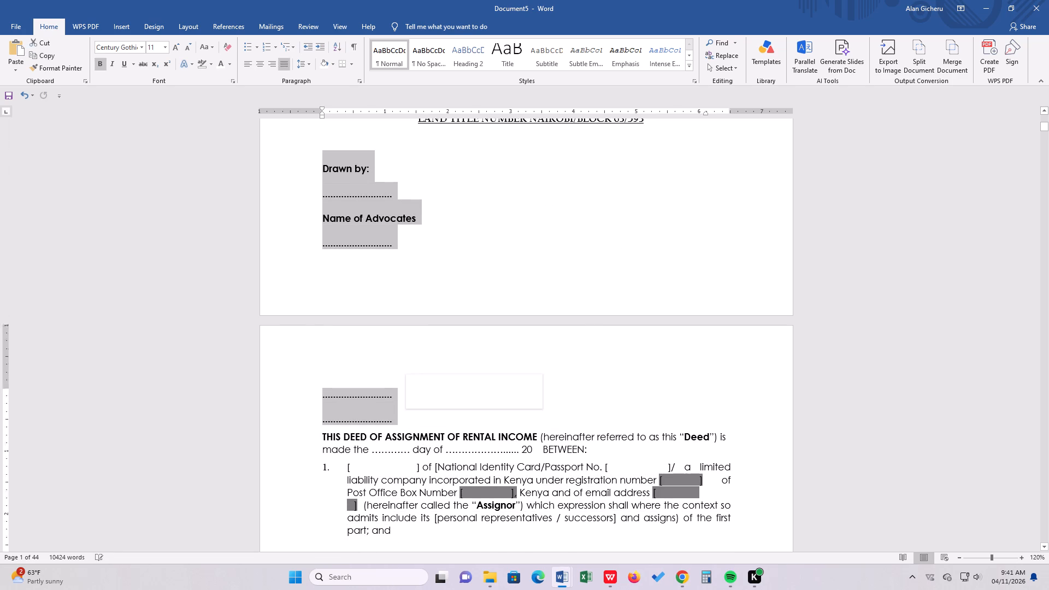
Delete surplus blank lines below and above NCBA BANK KENYA PLC and above "-to-" on the cover page.
scroll(475, 378, "up", 5)
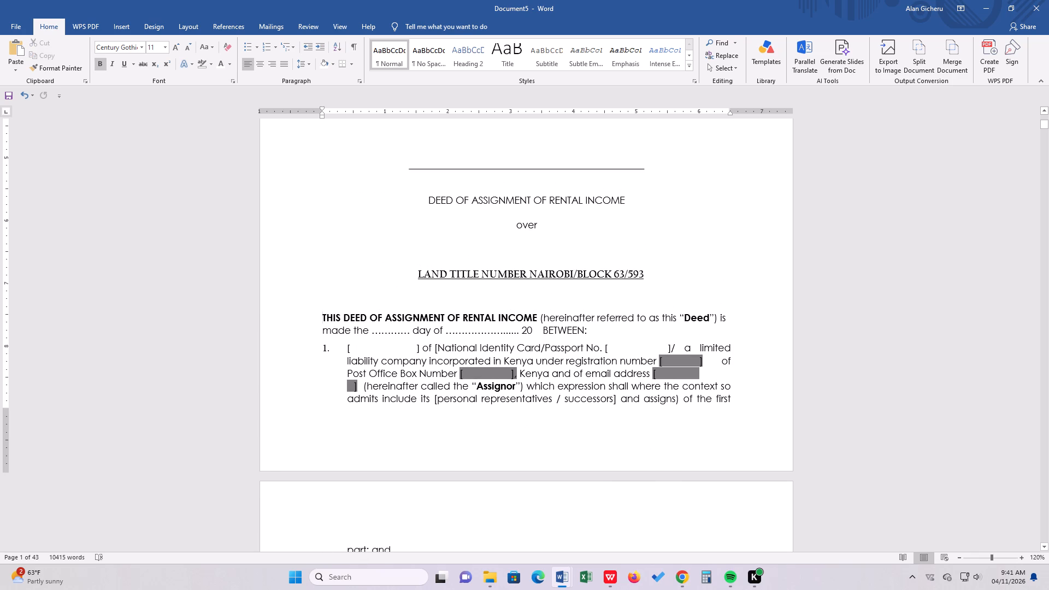
scroll(527, 322, "up", 6)
left_click(500, 332)
key("BackSpace")
key("BackSpace")
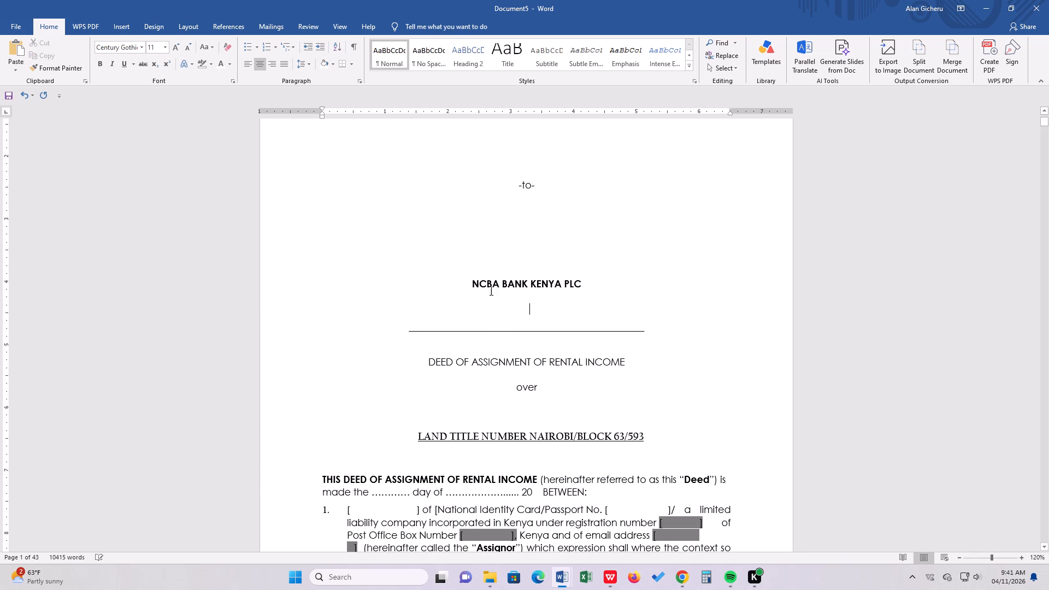
left_click(549, 243)
key("BackSpace")
key("BackSpace")
key("BackSpace")
scroll(534, 179, "up", 3)
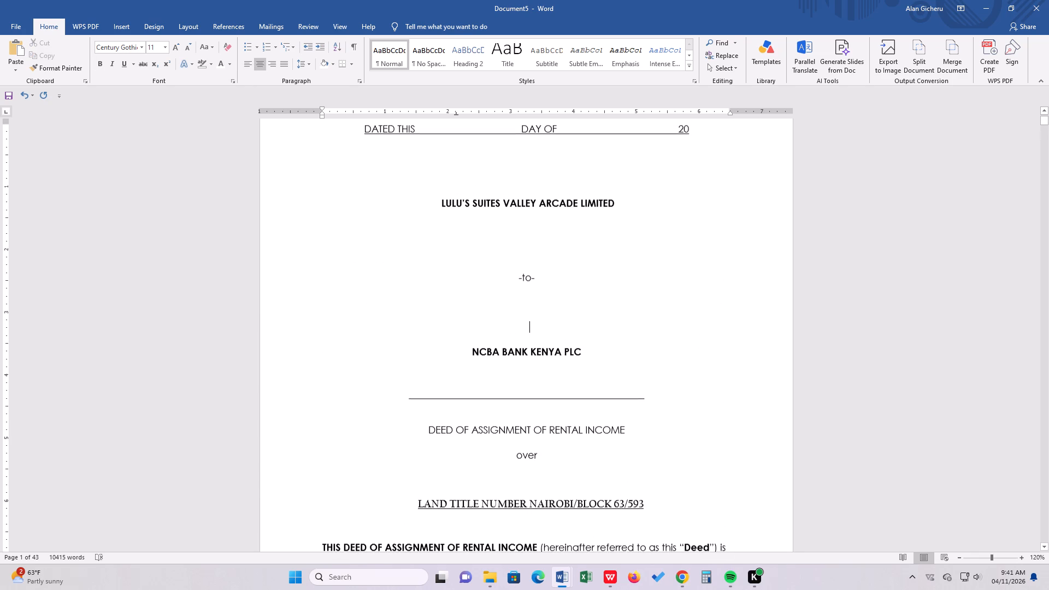
left_click(522, 244)
key("BackSpace")
key("BackSpace")
Switch to Document1 and copy the "DRAWN BY:" block with the Maina Rogoi & Company Advocates contact details from its cover page.
scroll(618, 396, "down", 4)
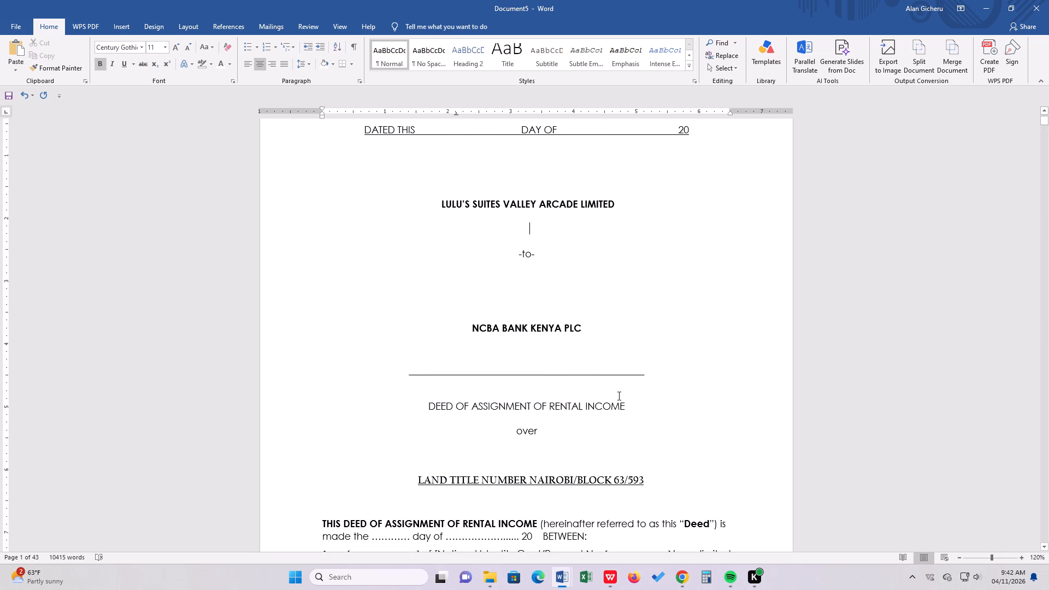
scroll(618, 396, "down", 5)
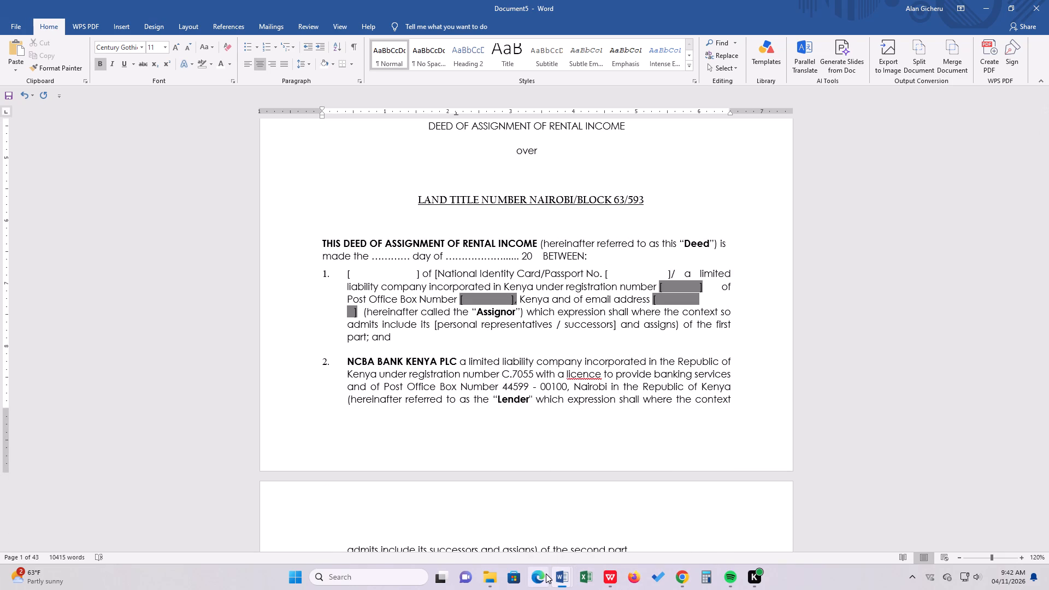
left_click(559, 575)
left_click(505, 522)
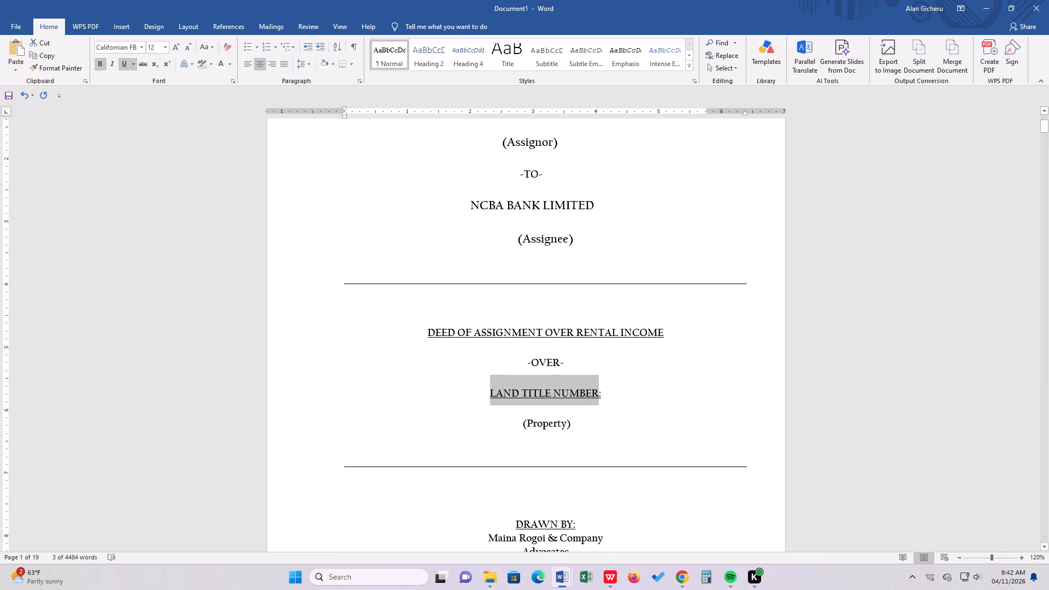
scroll(502, 304, "down", 8)
left_click_drag(507, 249, 565, 397)
right_click(565, 397)
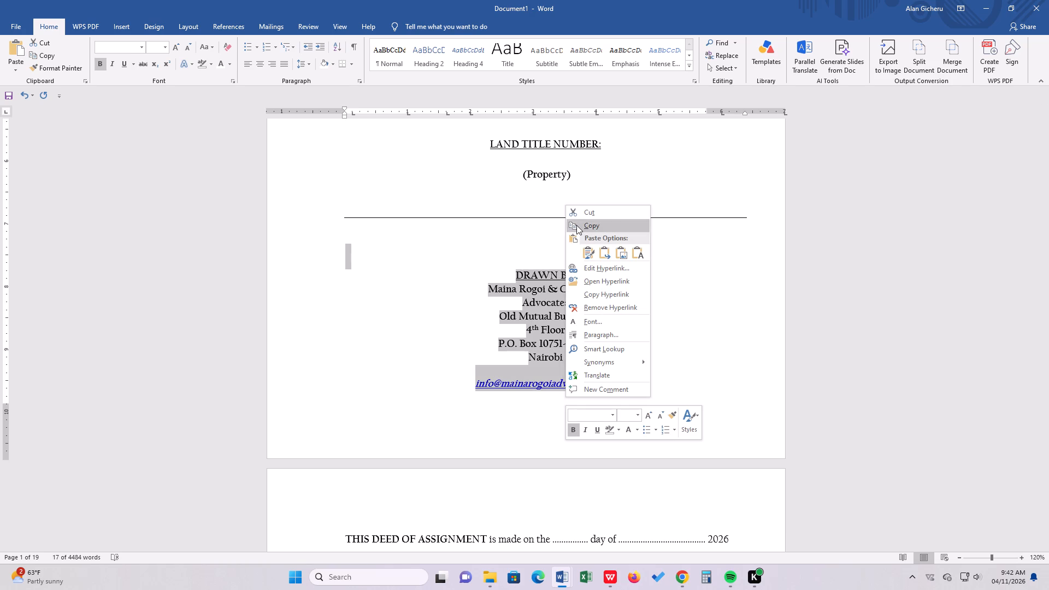
left_click(576, 225)
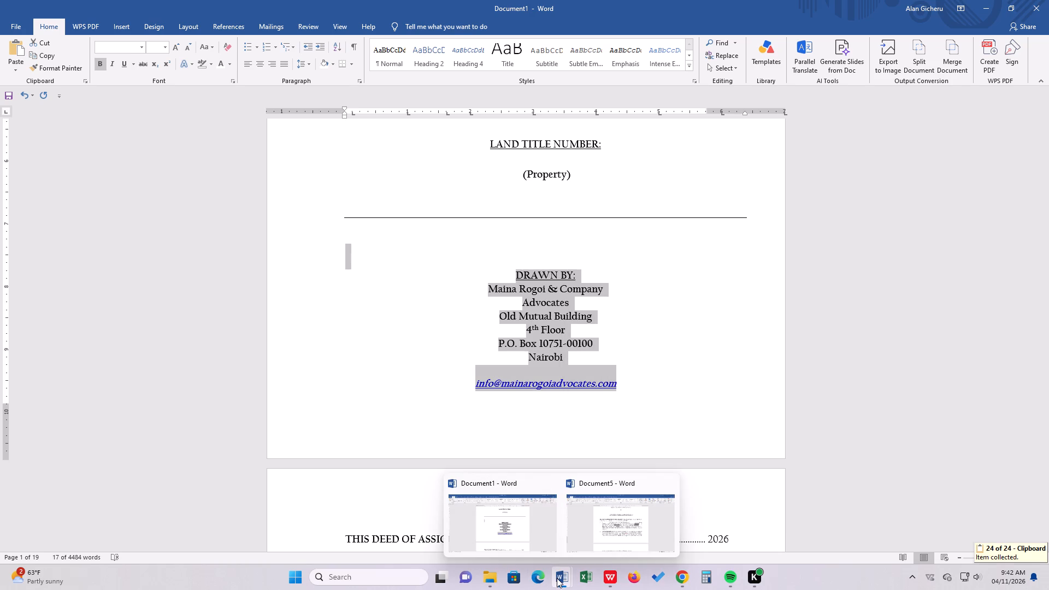
In Document5, paste the copied "DRAWN BY:" block on a new line below the land title number.
left_click(611, 536)
scroll(514, 312, "up", 3)
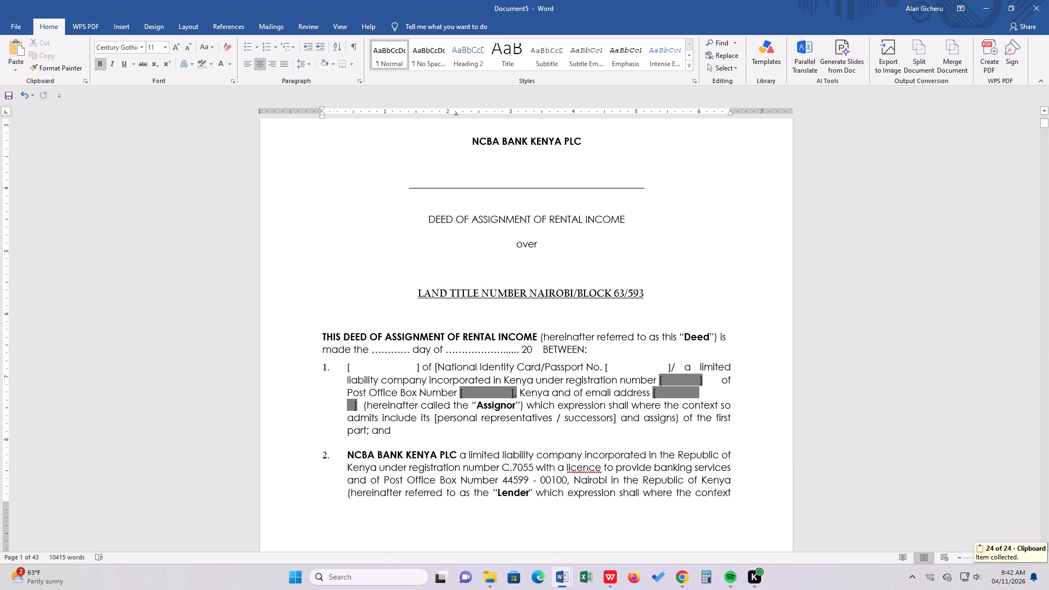
left_click(663, 297)
key("Return")
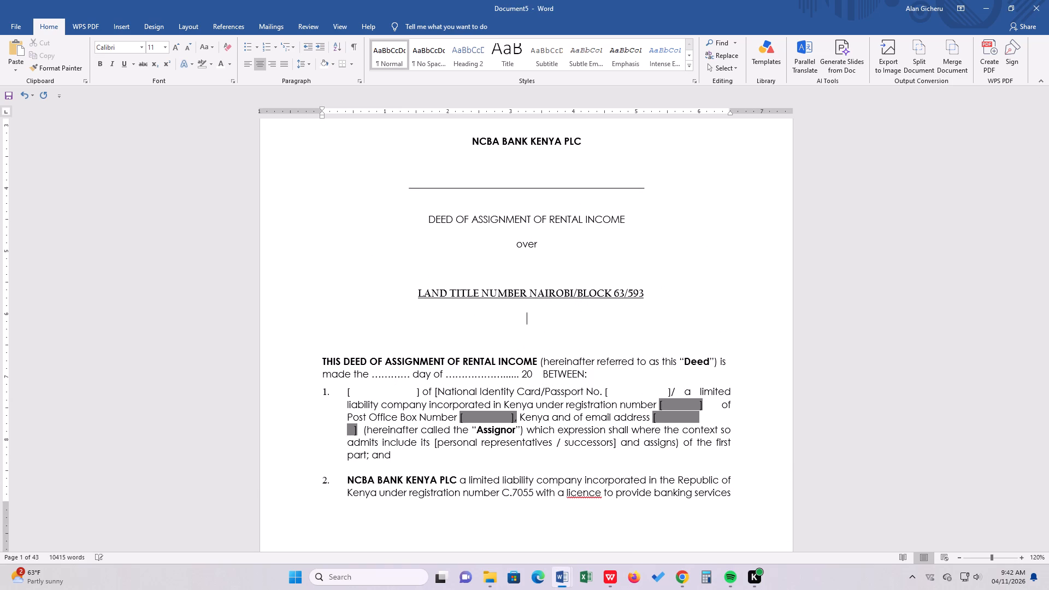
key("ctrl+v")
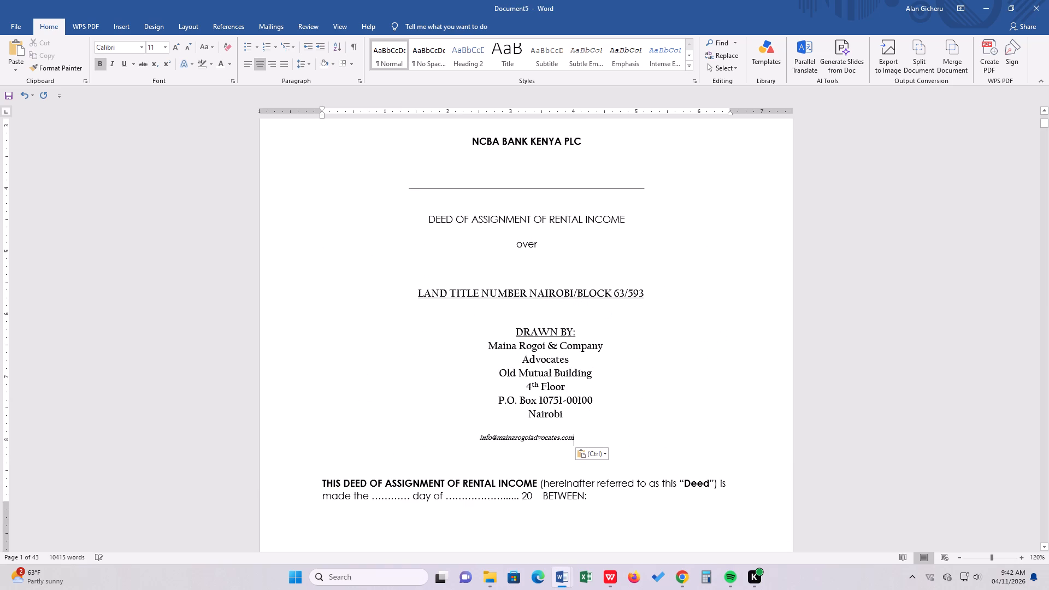
Select the firm's e-mail line at the end of the pasted "DRAWN BY:" block.
left_click_drag(598, 441, 578, 436)
left_click_drag(578, 436, 520, 430)
left_click(531, 445)
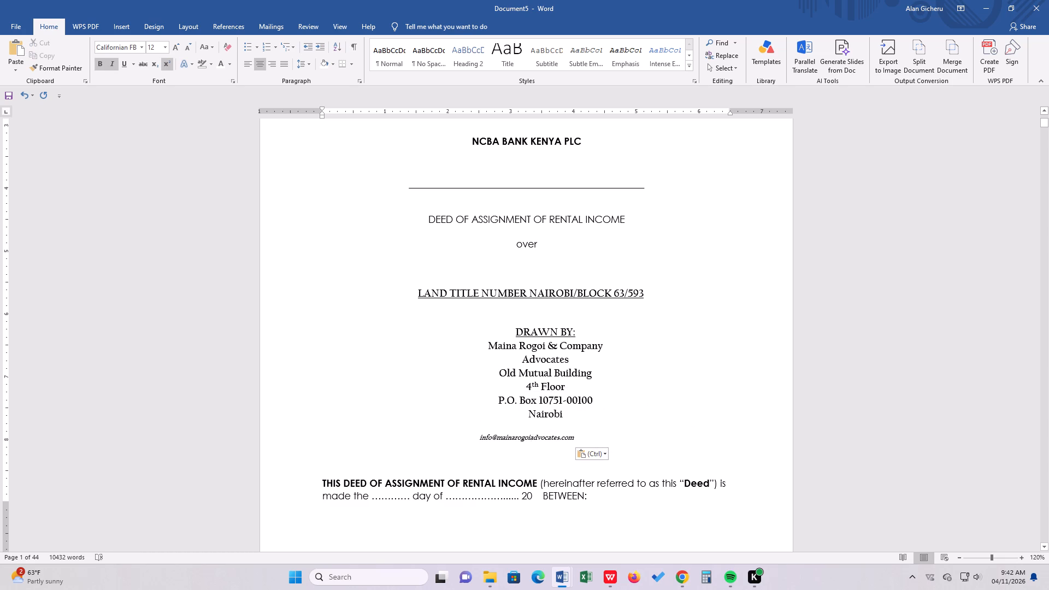
Underline the law firm's e-mail address at the bottom of the cover page's DRAWN BY block.
left_click_drag(574, 439, 481, 438)
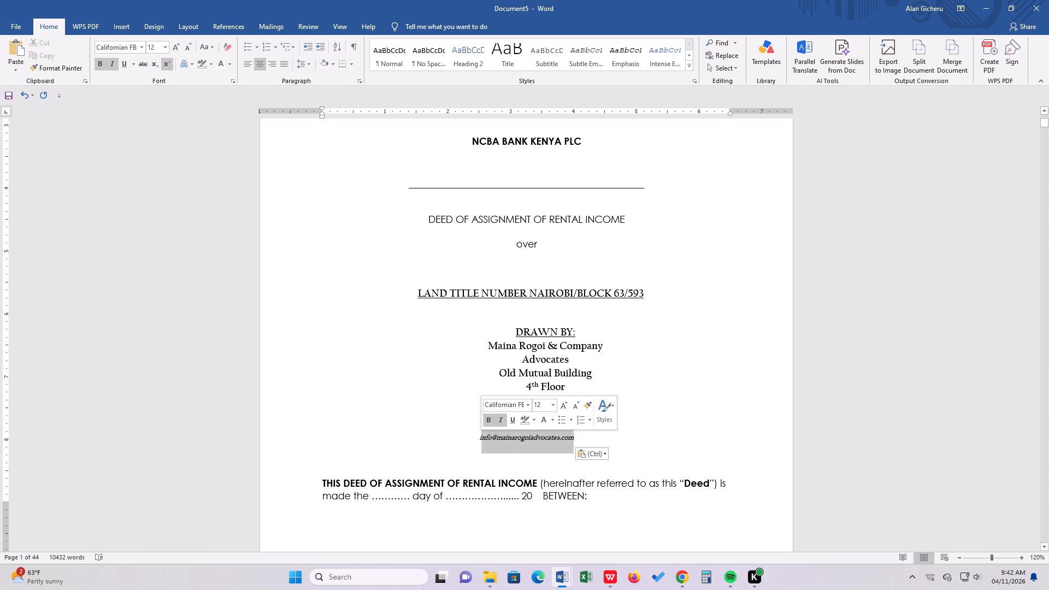
left_click(507, 421)
left_click(512, 445)
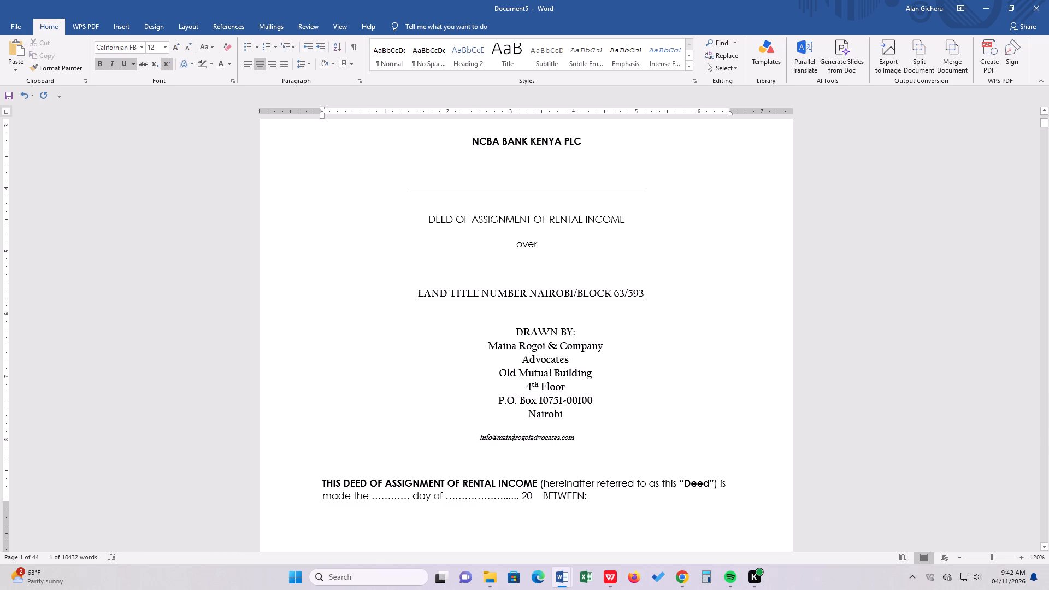
Shift the law firm's e-mail address towards the centre of the DRAWN BY block with leading spaces.
left_click(478, 438)
key("space")
key("space")
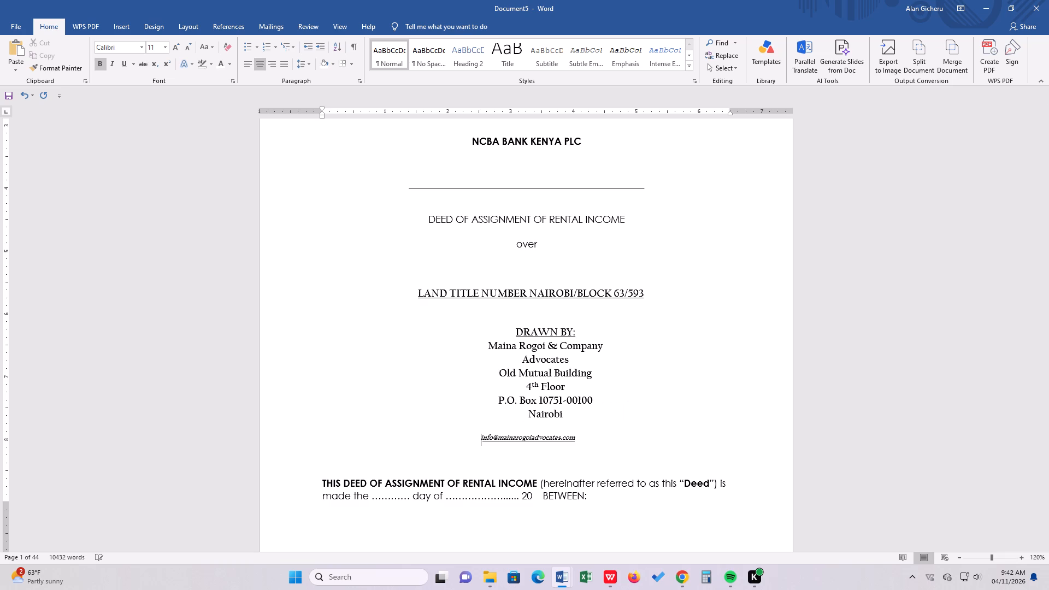
key("space")
key("space")
key("space")
key("space")
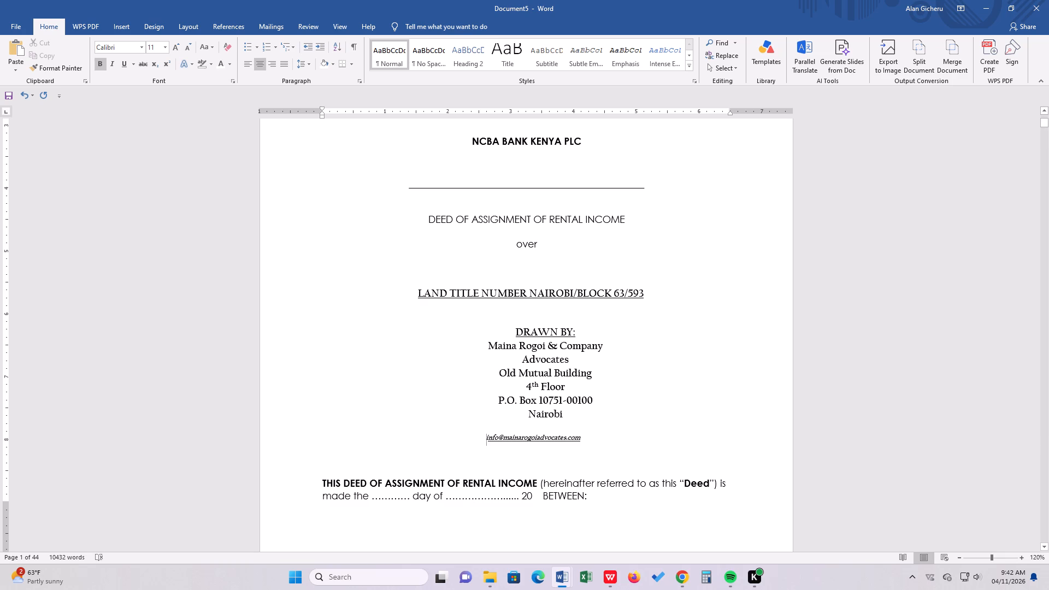
left_click(545, 305)
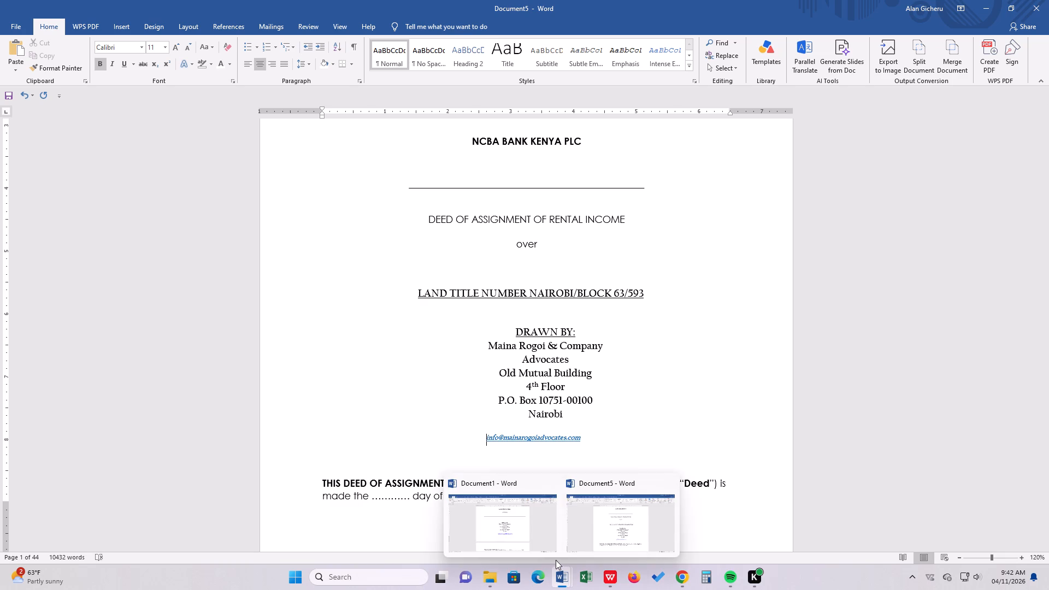
Copy "(Property)" from Document1's cover page and paste it on a new line below the land title number in Document5.
left_click(510, 533)
left_click(557, 174)
left_click_drag(515, 171, 575, 175)
right_click(575, 175)
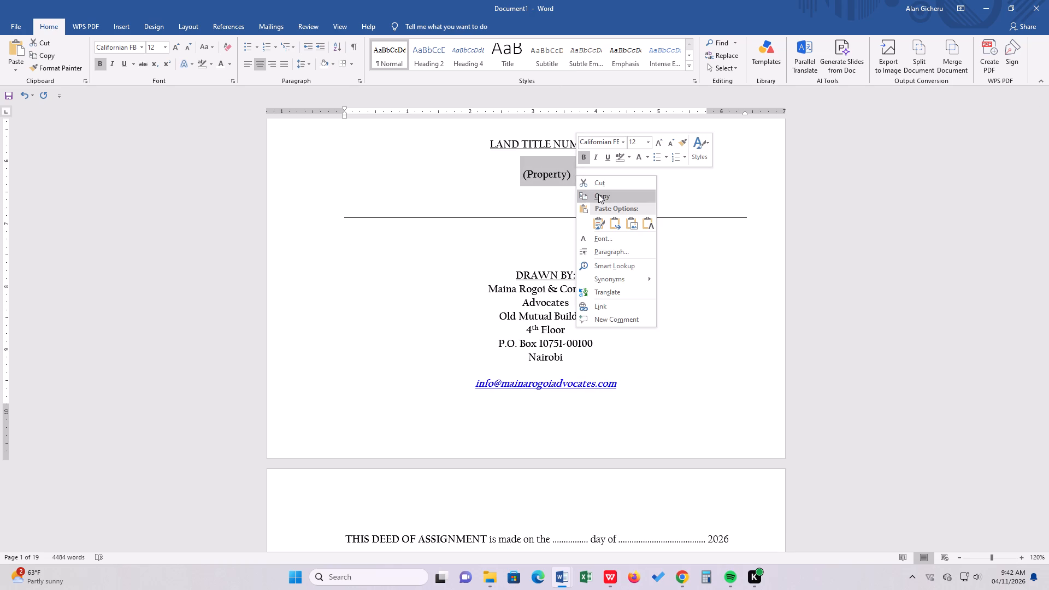
left_click(598, 194)
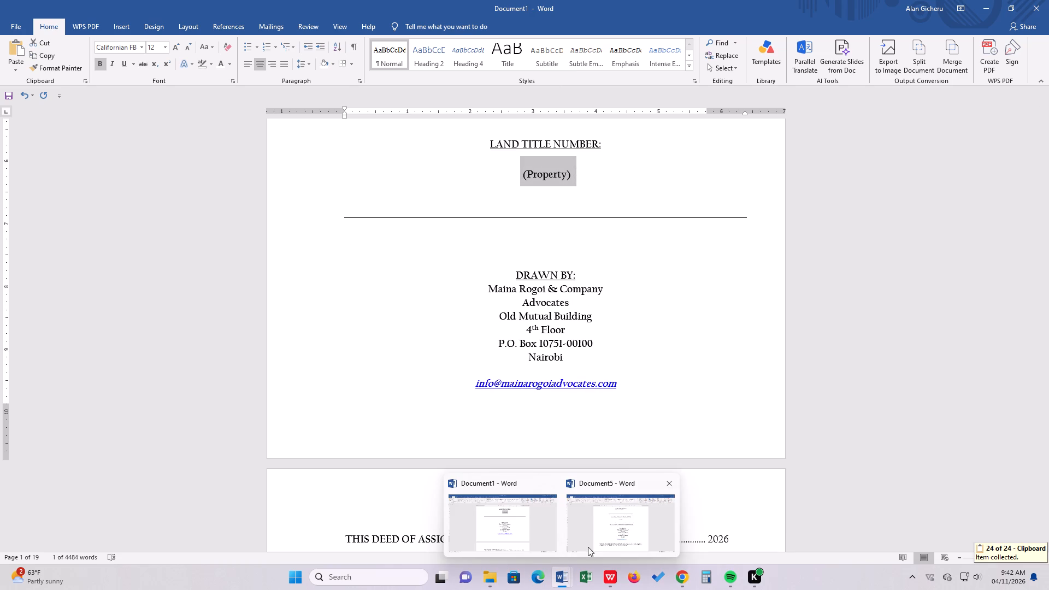
left_click(592, 543)
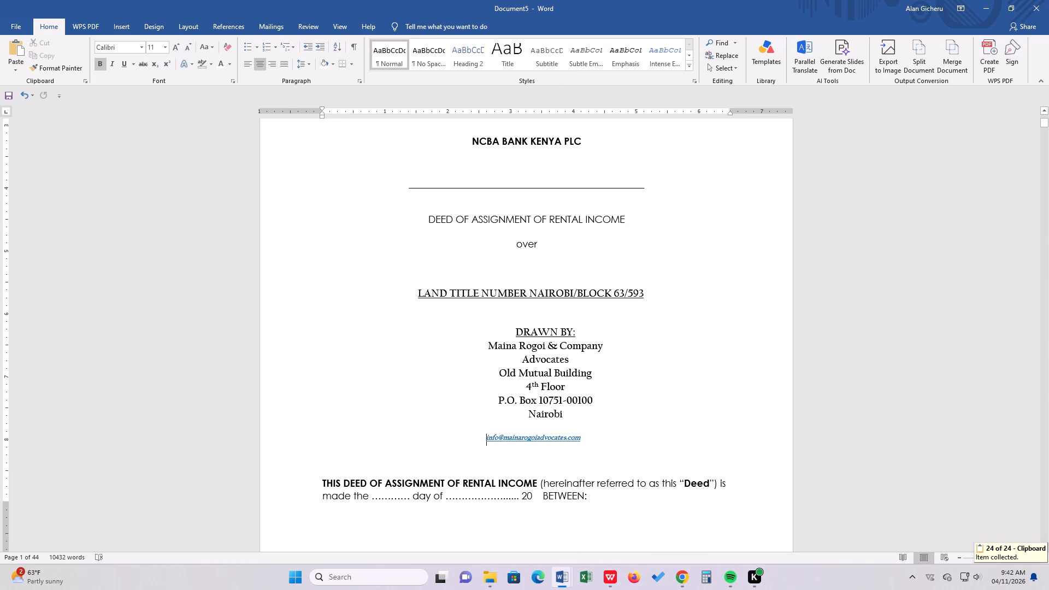
left_click(660, 293)
key("Return")
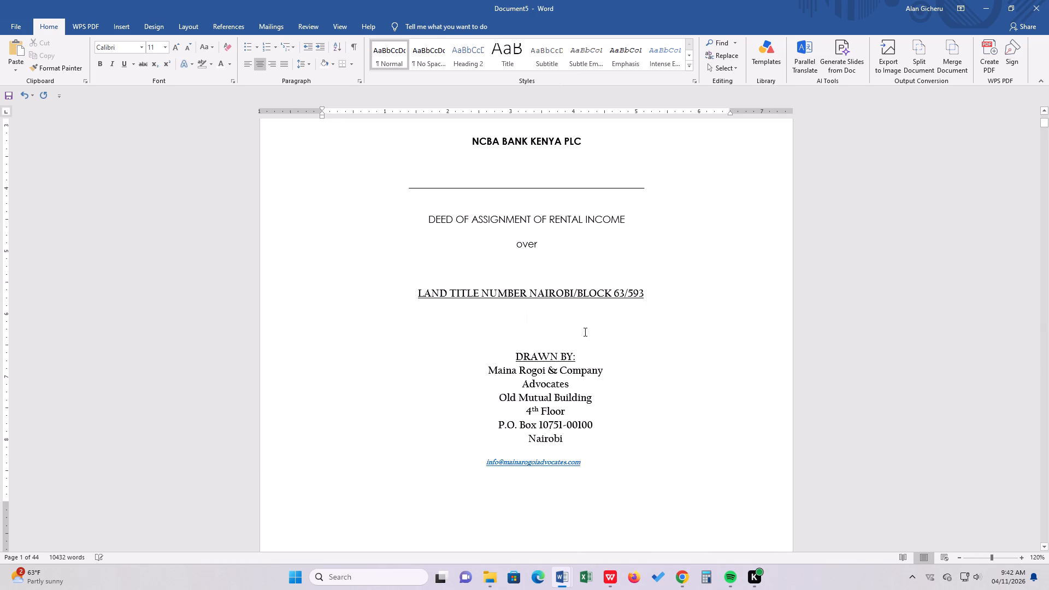
key("ctrl+v")
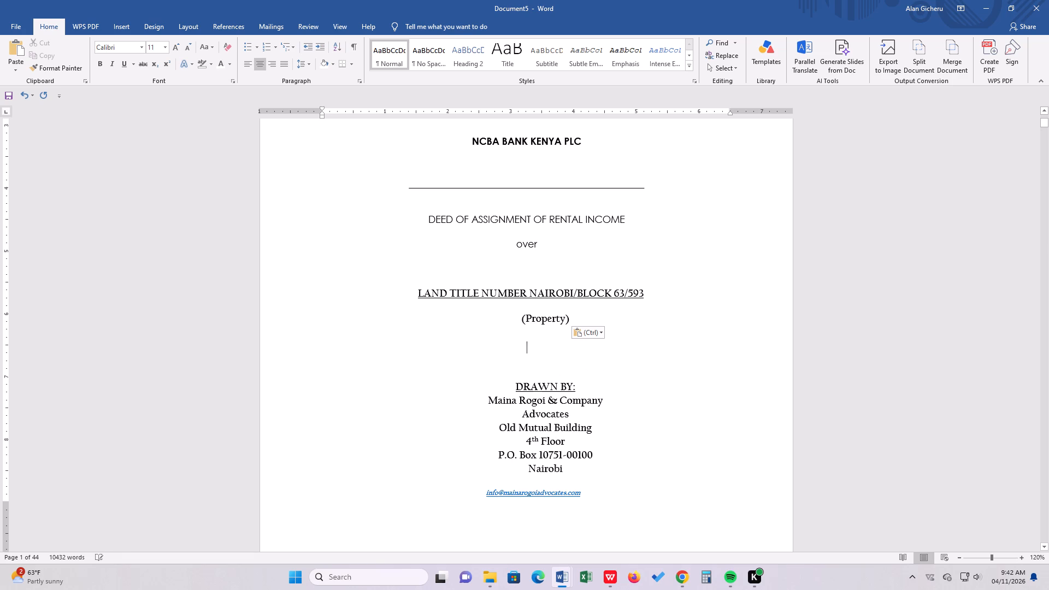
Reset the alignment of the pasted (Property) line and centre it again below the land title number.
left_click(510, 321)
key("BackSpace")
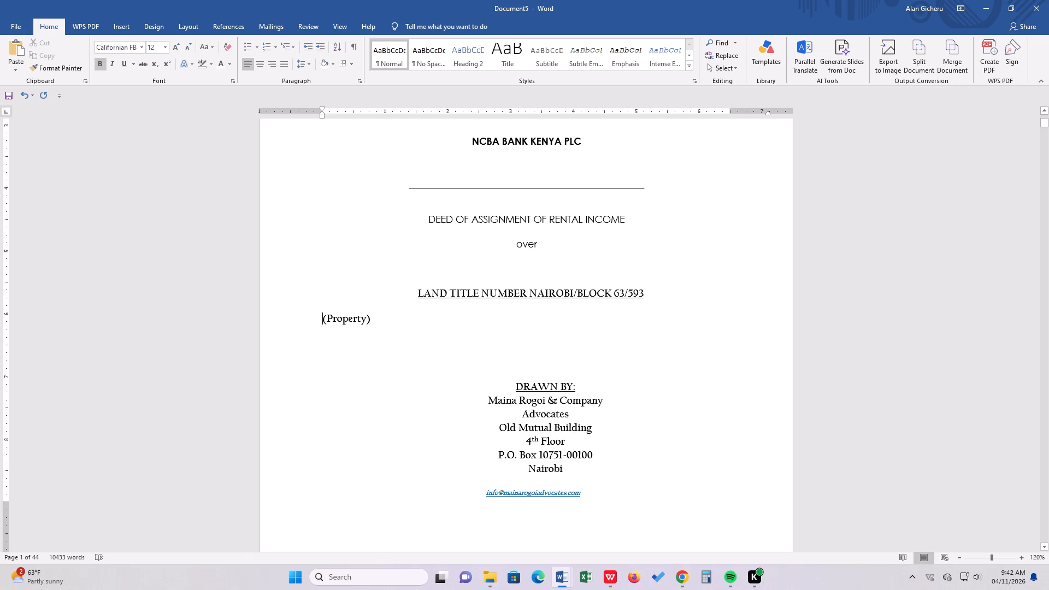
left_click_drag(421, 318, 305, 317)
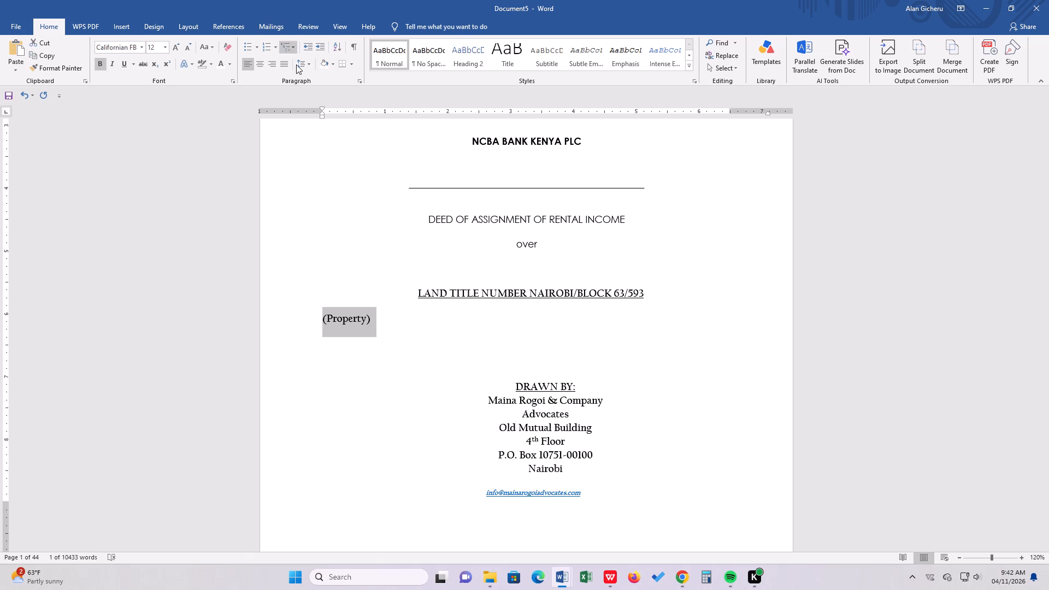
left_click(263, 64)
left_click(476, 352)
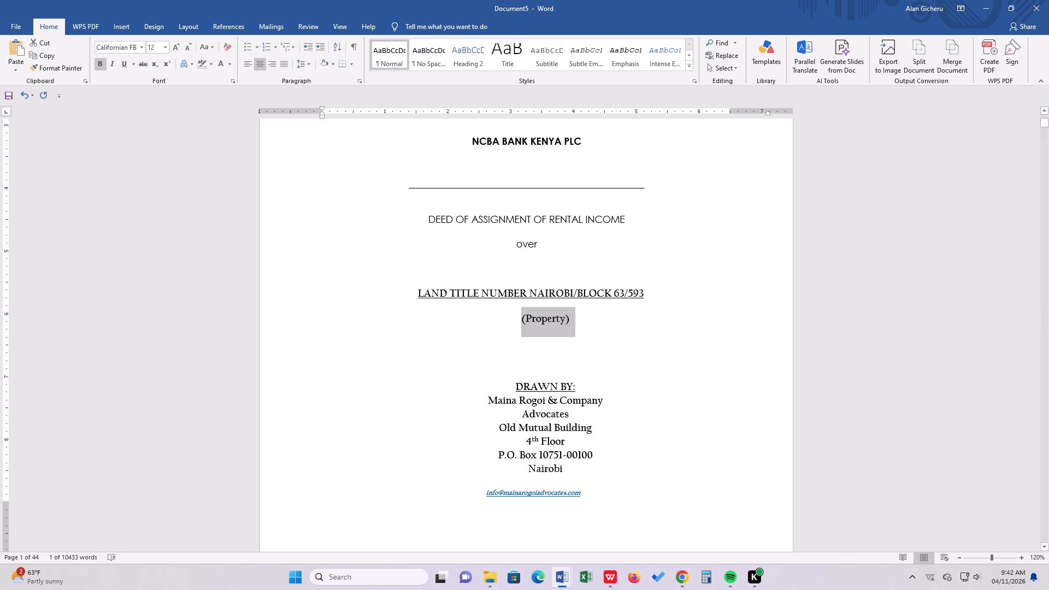
Add four more leading spaces before the law firm's e-mail address so it is centred under Nairobi.
scroll(587, 353, "up", 9)
scroll(594, 346, "down", 4)
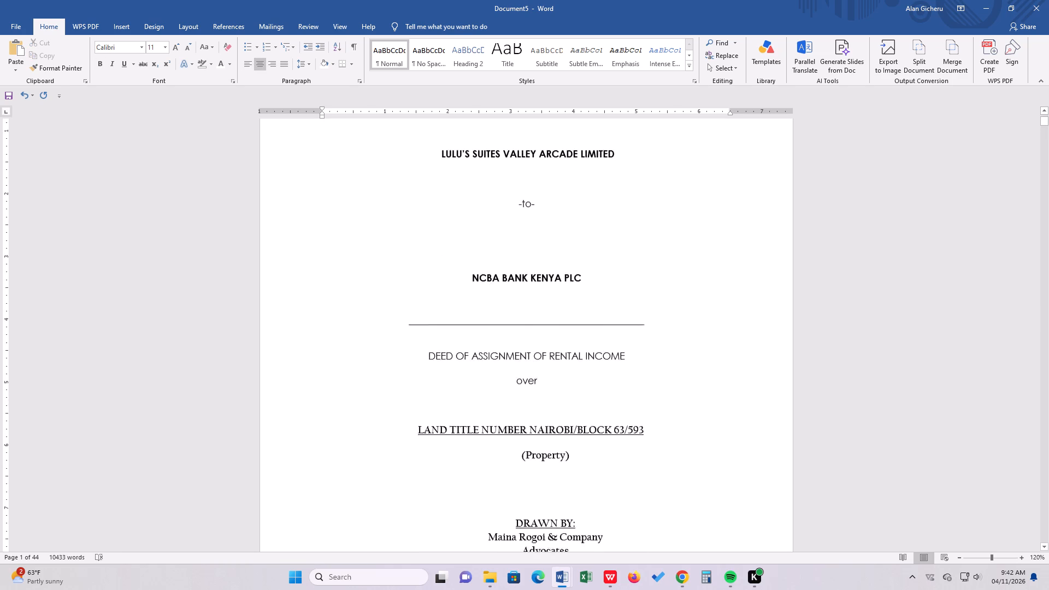
scroll(594, 346, "down", 12)
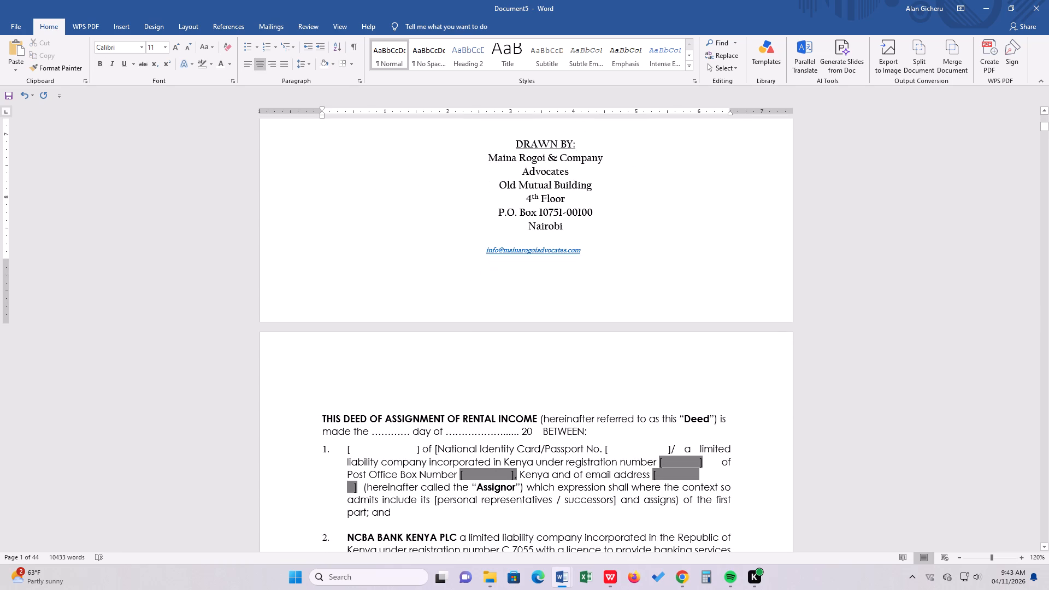
left_click(483, 253)
key("space")
key("space")
key("space")
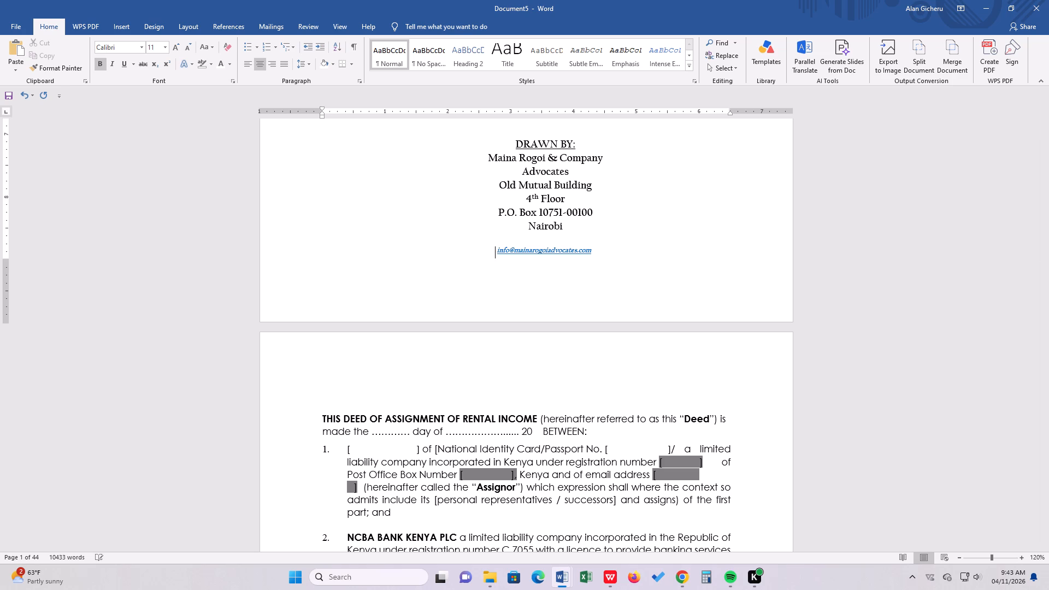
key("space")
Complete the year in the deed's opening "made the ... day of" line as 2026.
scroll(554, 356, "down", 4)
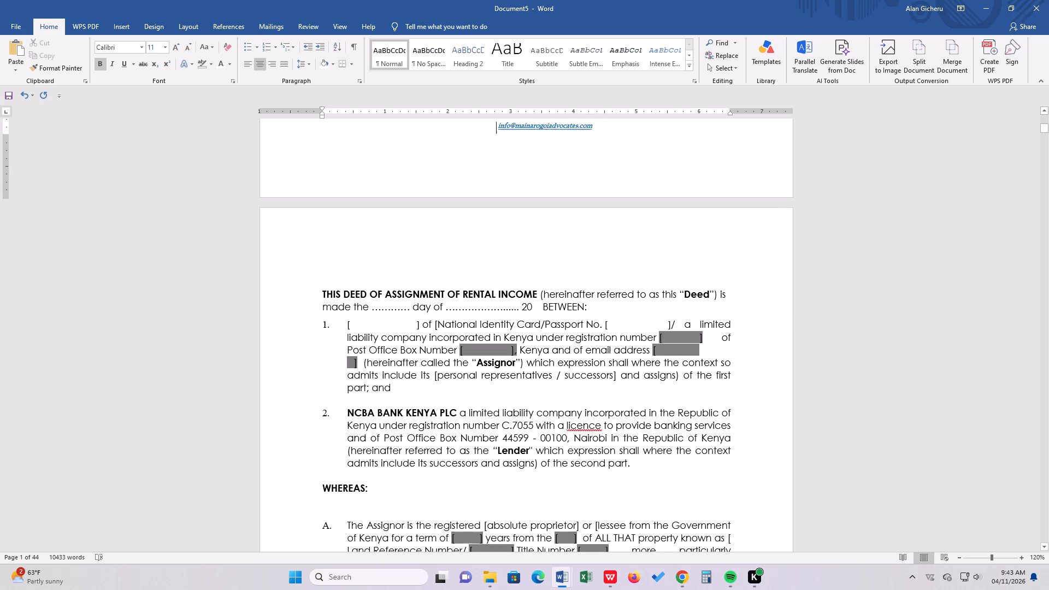
left_click(532, 308)
type("26")
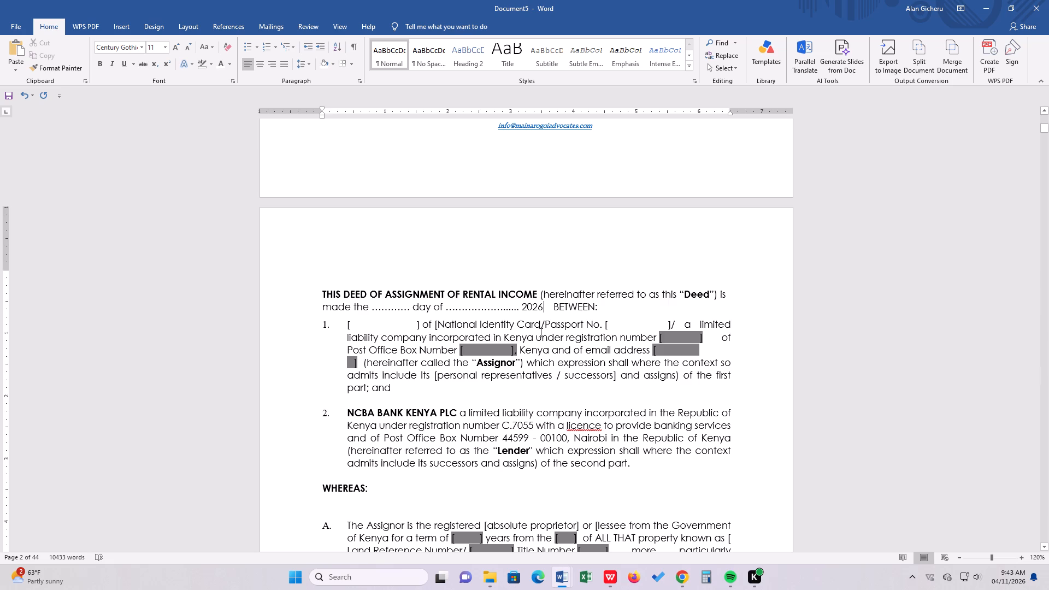
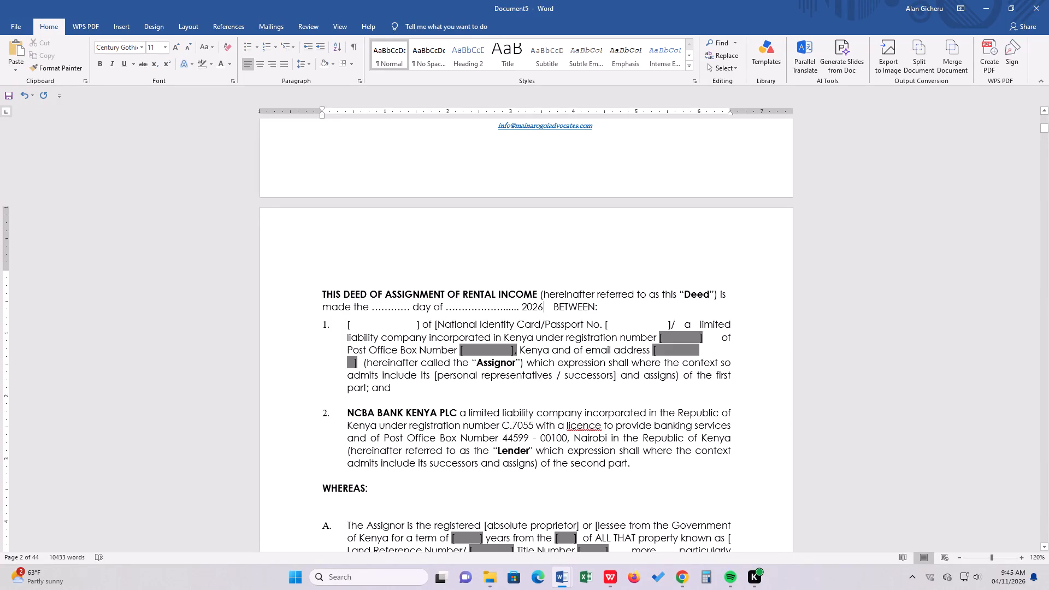
Copy "LULU'S SUITES VALLEY ARCADE LIMITED" from the cover page and paste it into the empty Assignor name brackets of party clause 1.
scroll(618, 402, "up", 14)
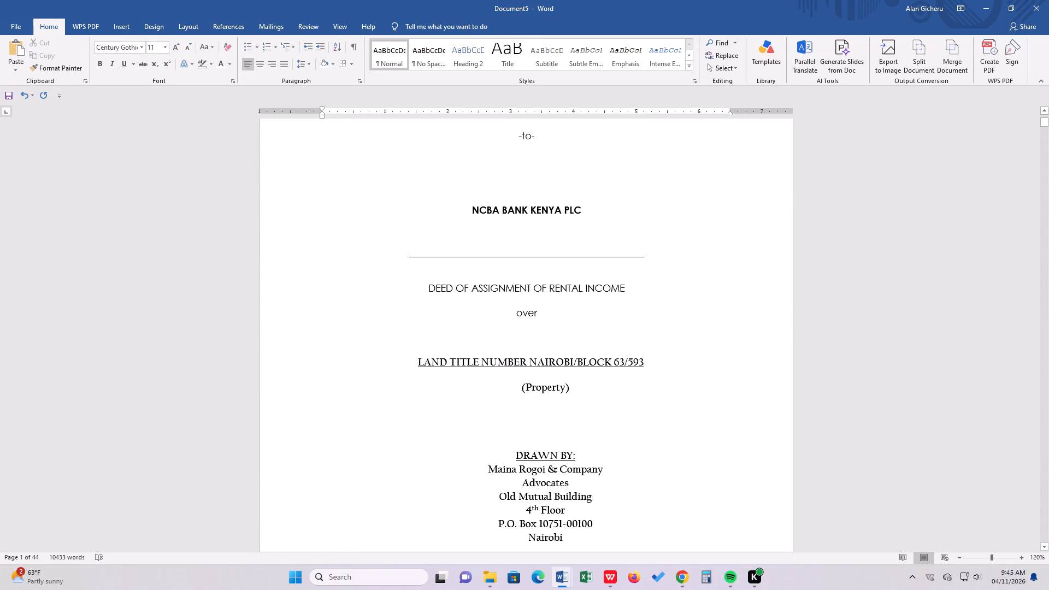
scroll(618, 402, "up", 5)
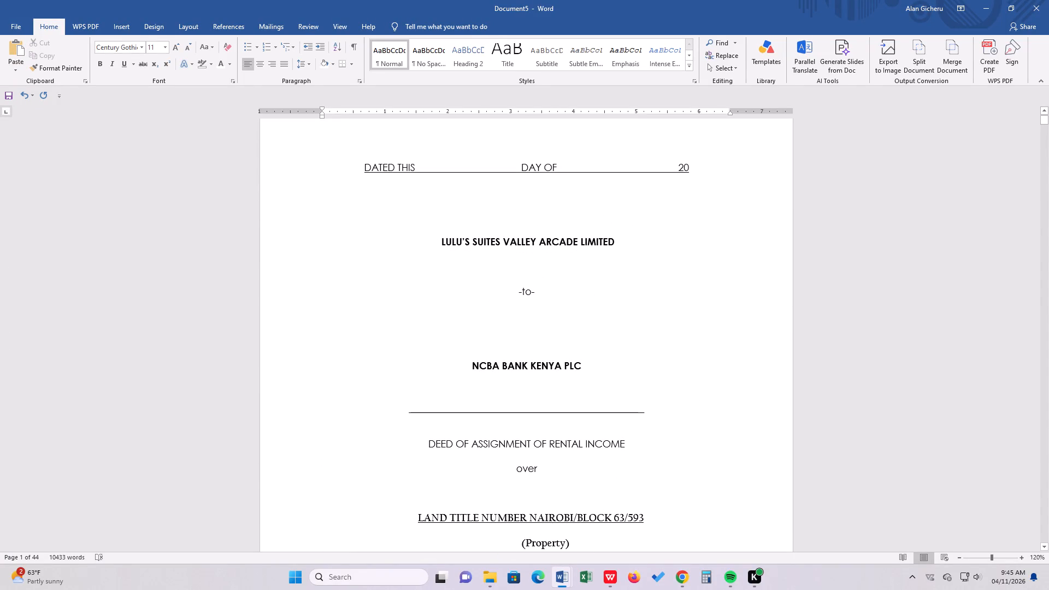
left_click_drag(440, 243, 606, 242)
right_click(606, 242)
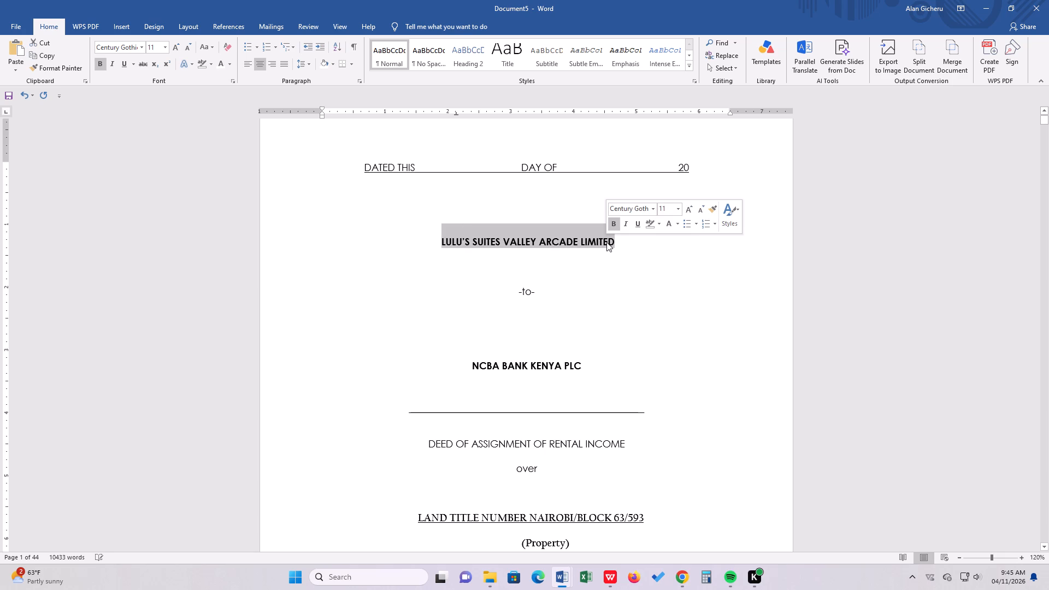
left_click(618, 259)
scroll(606, 265, "down", 5)
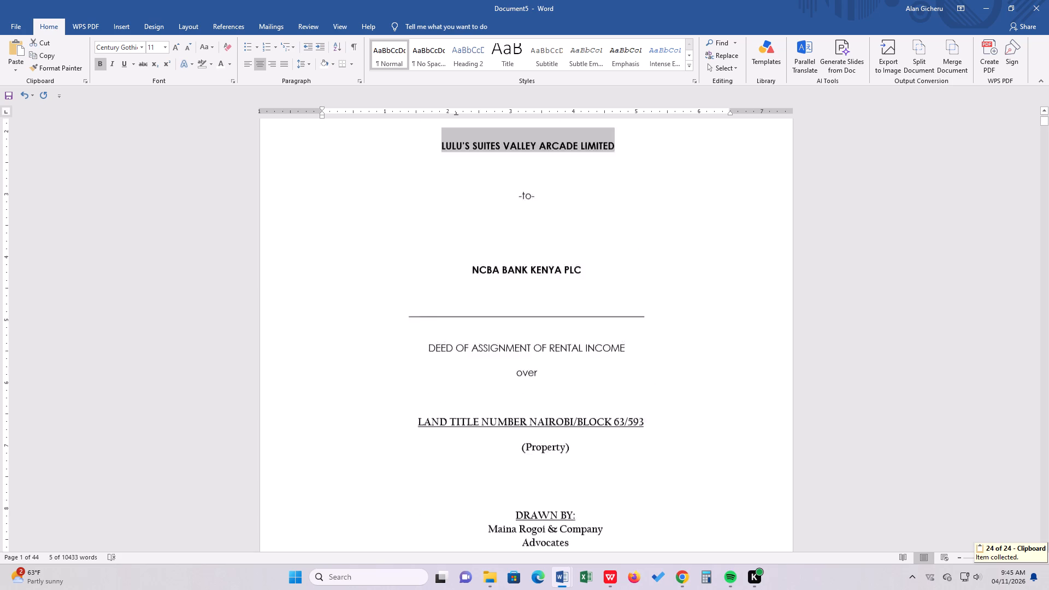
scroll(599, 271, "down", 16)
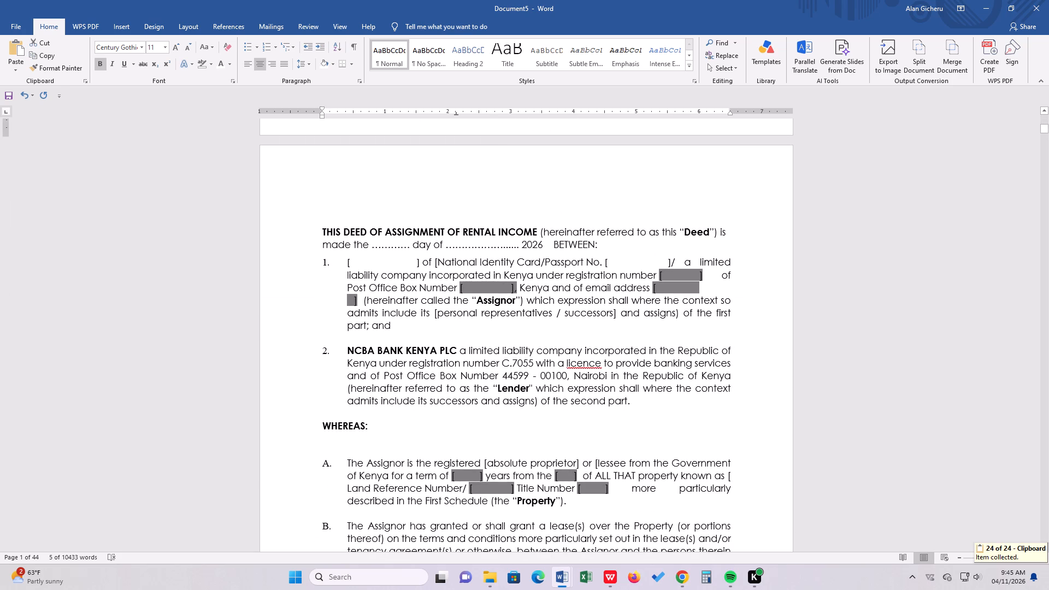
left_click(356, 263)
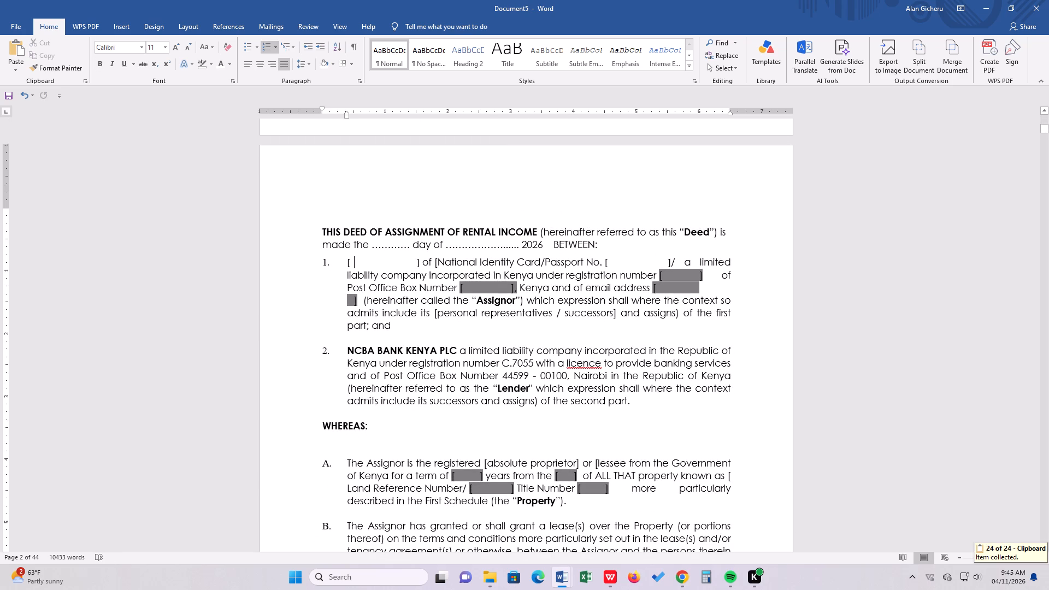
key("ctrl+v")
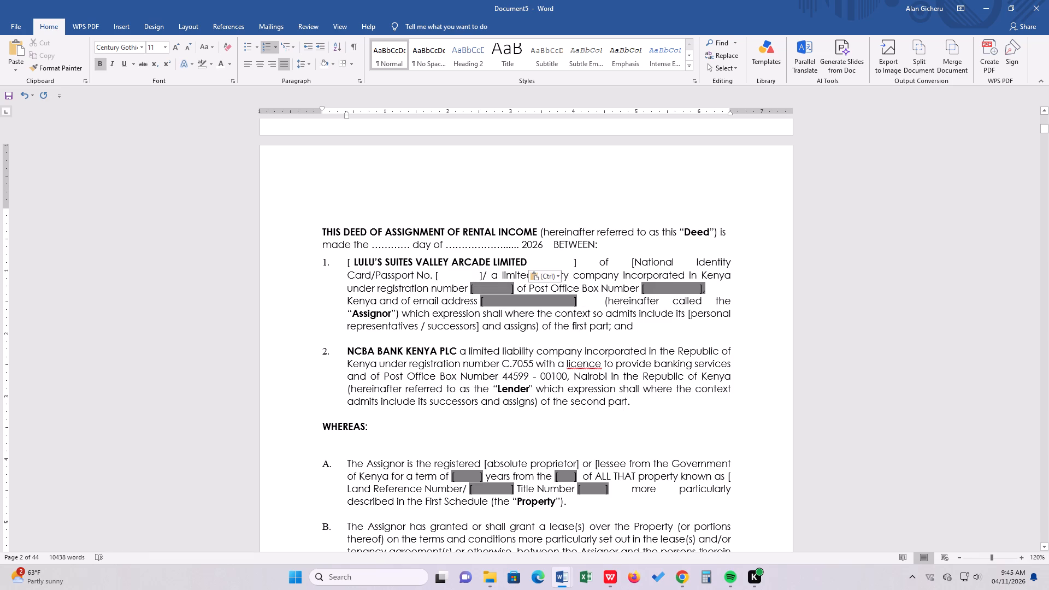
Remove the surplus spaces and both square brackets around the company name in party clause 1.
left_click(573, 262)
key("BackSpace")
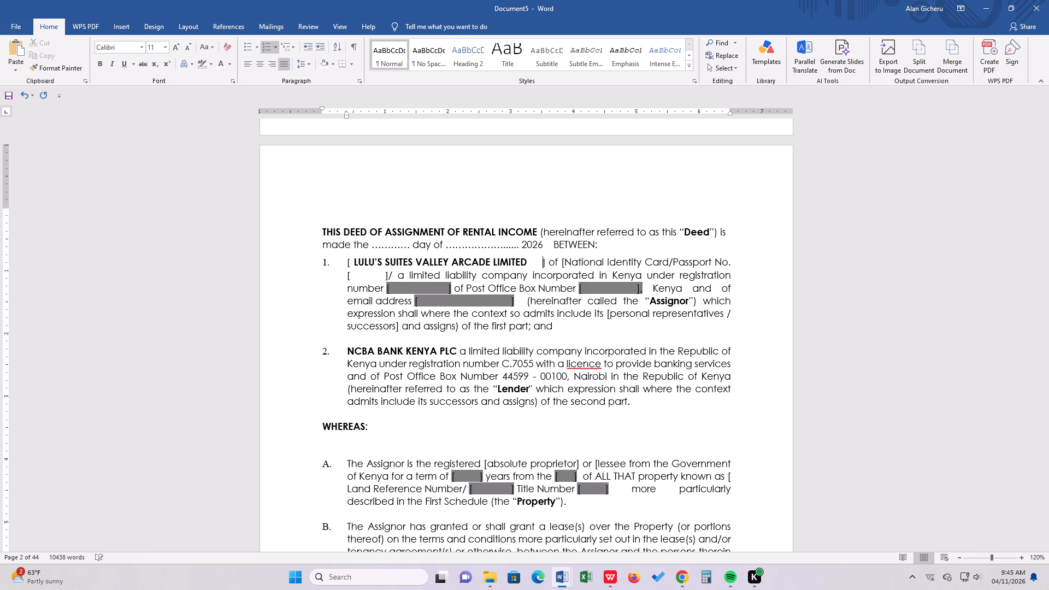
key("BackSpace")
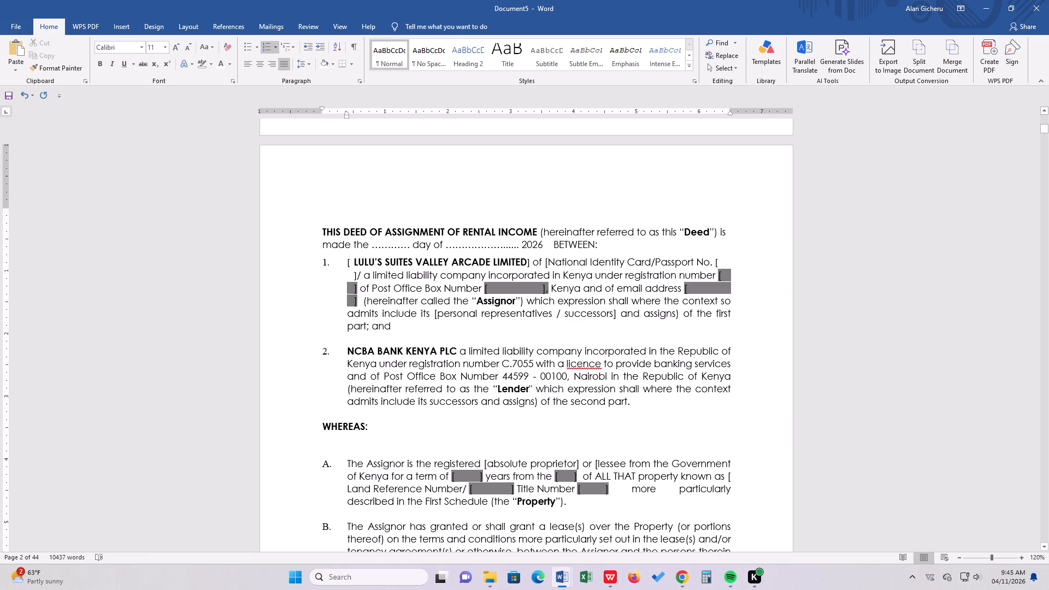
left_click(353, 260)
key("BackSpace")
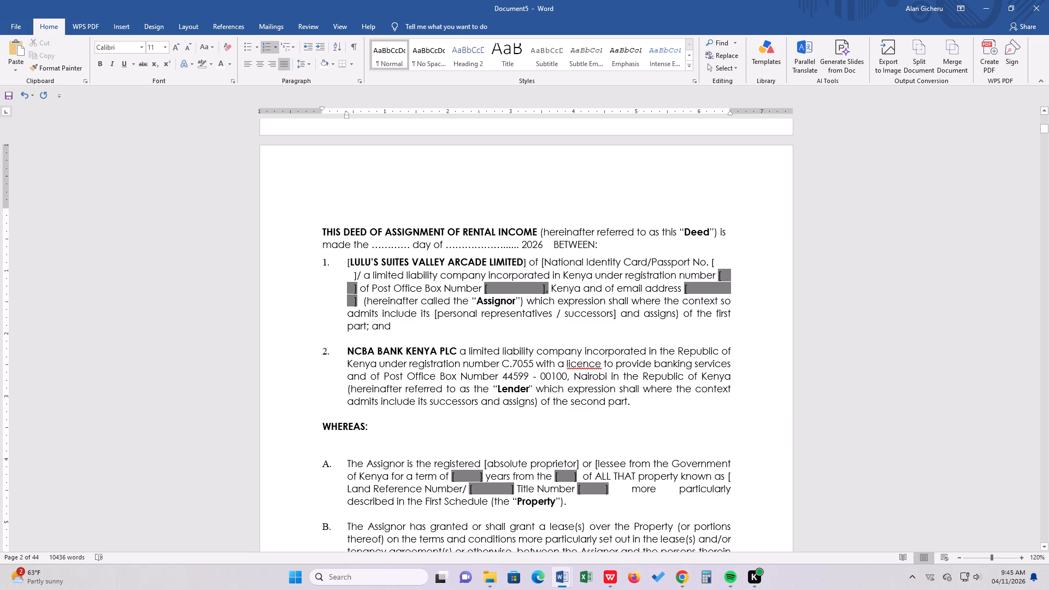
left_click(526, 261)
key("BackSpace")
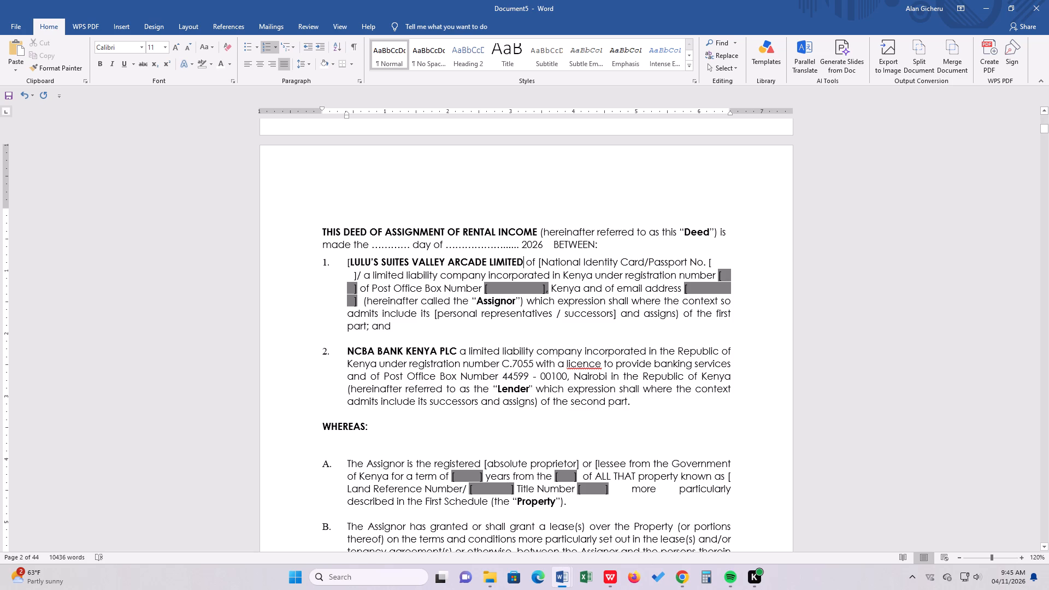
left_click(351, 267)
key("BackSpace")
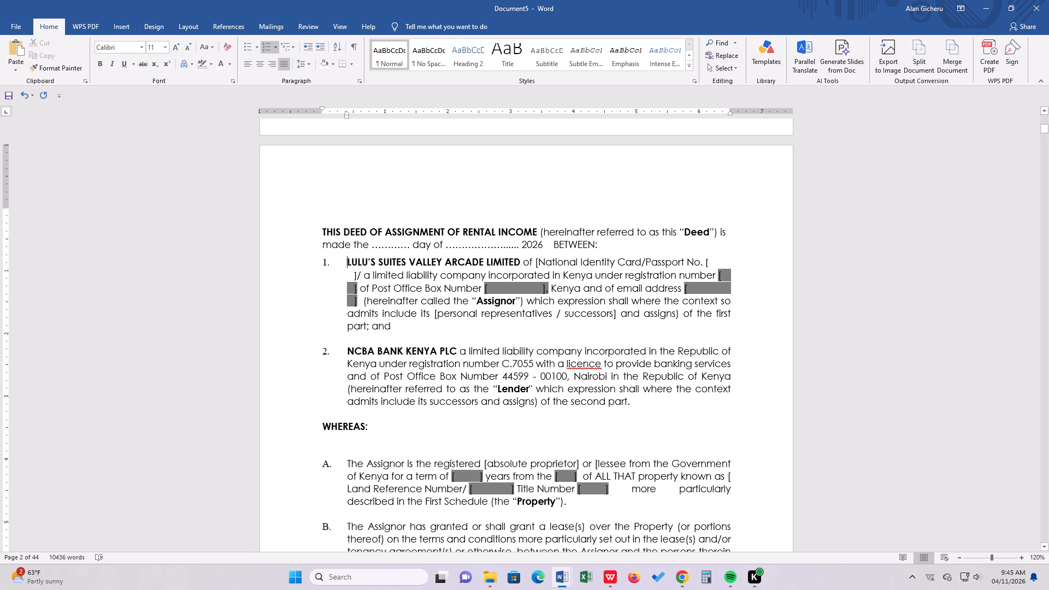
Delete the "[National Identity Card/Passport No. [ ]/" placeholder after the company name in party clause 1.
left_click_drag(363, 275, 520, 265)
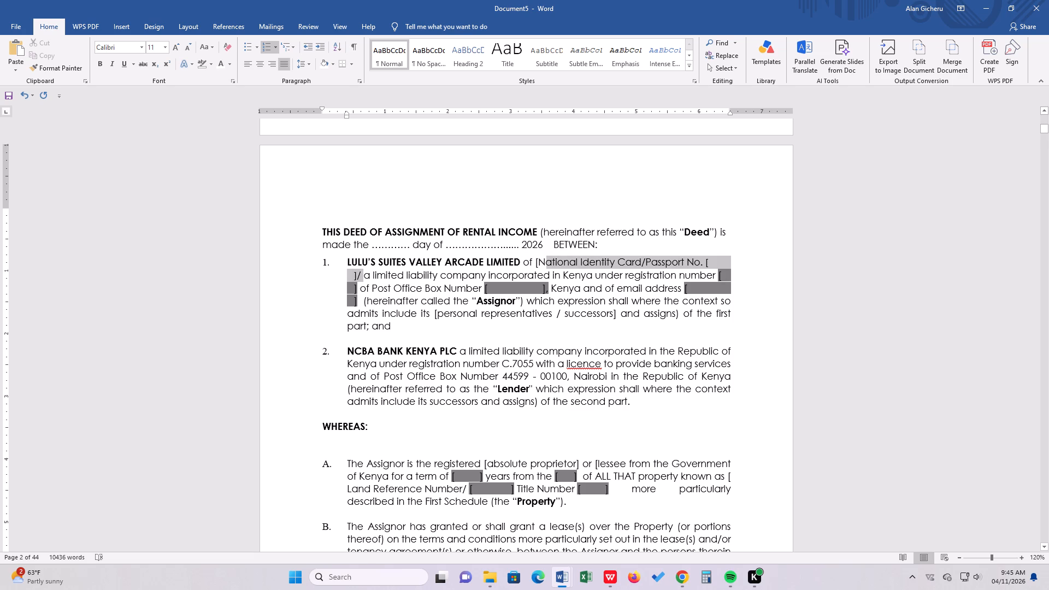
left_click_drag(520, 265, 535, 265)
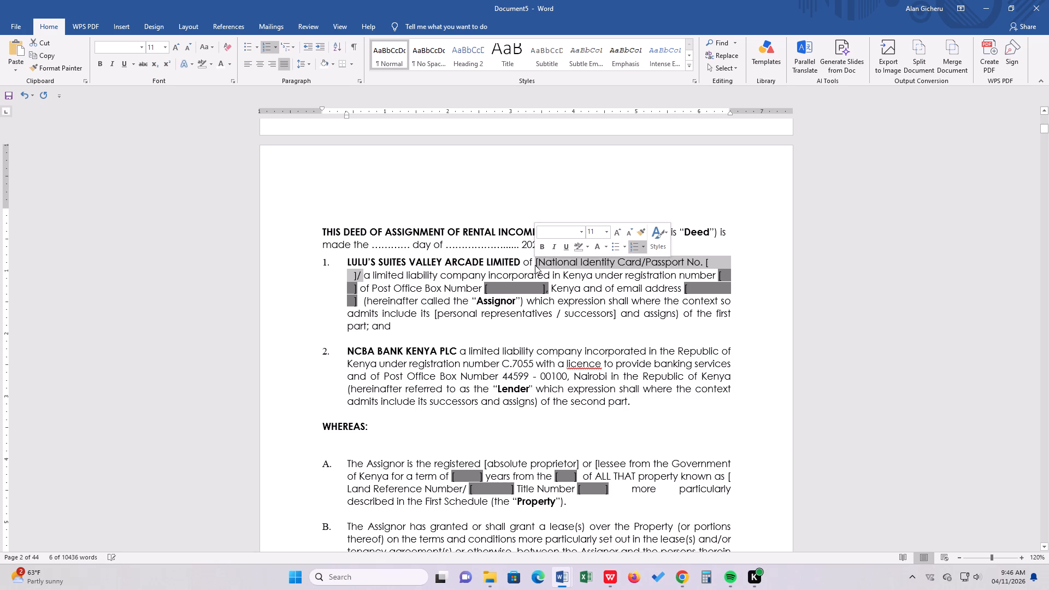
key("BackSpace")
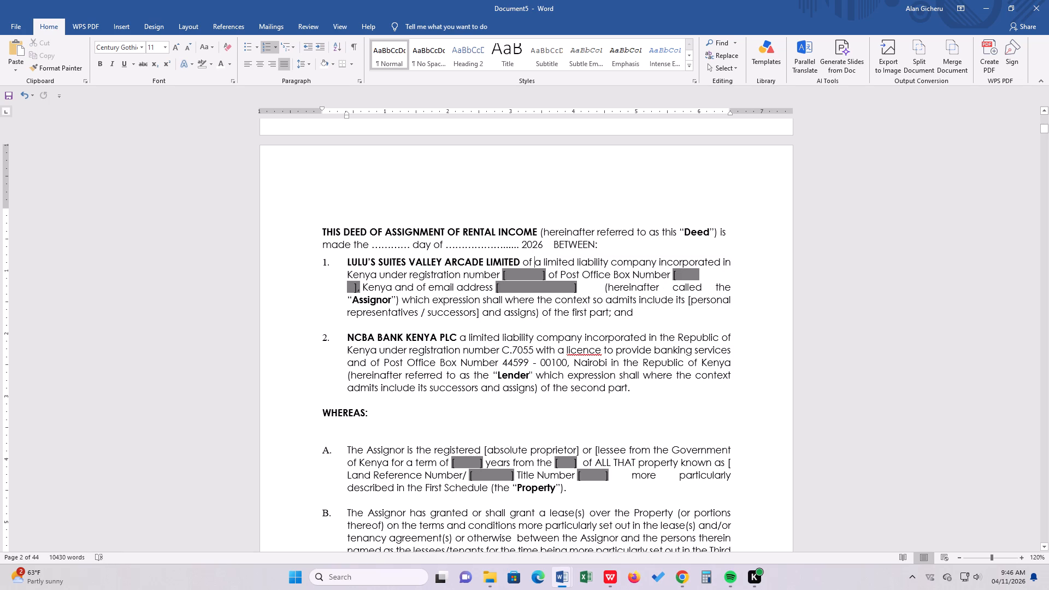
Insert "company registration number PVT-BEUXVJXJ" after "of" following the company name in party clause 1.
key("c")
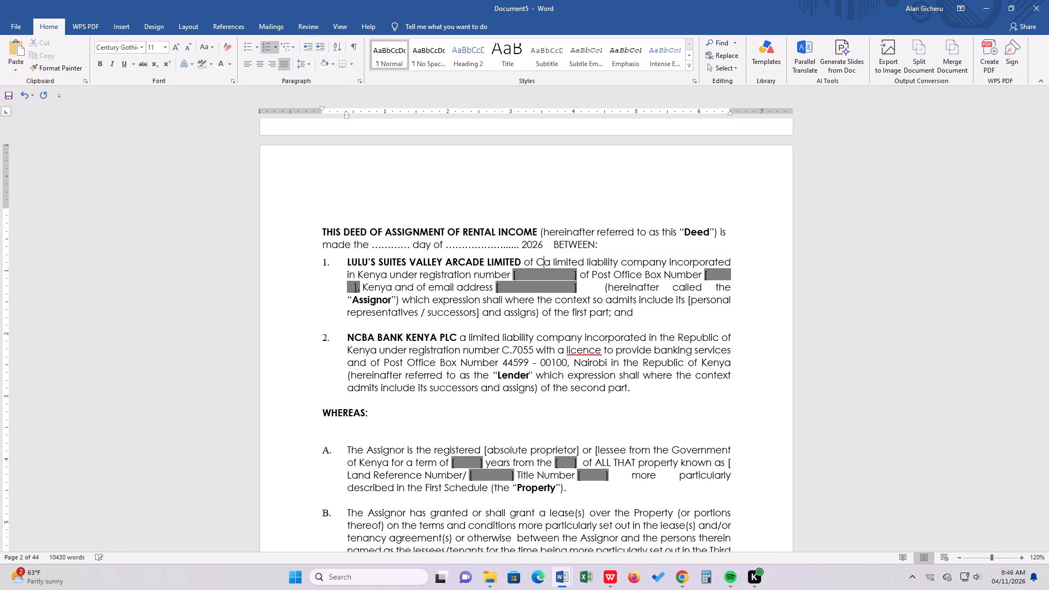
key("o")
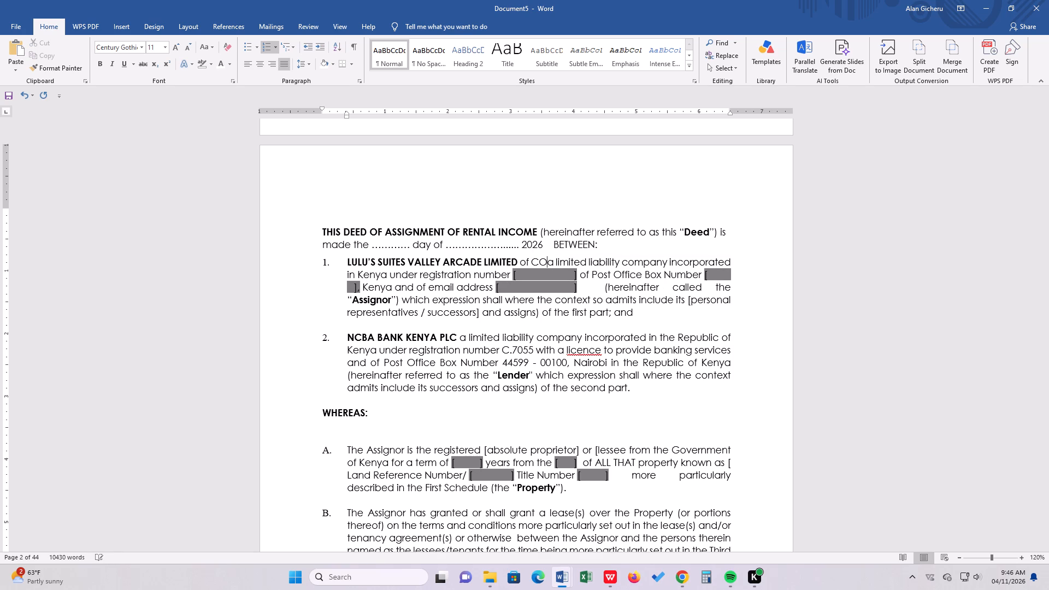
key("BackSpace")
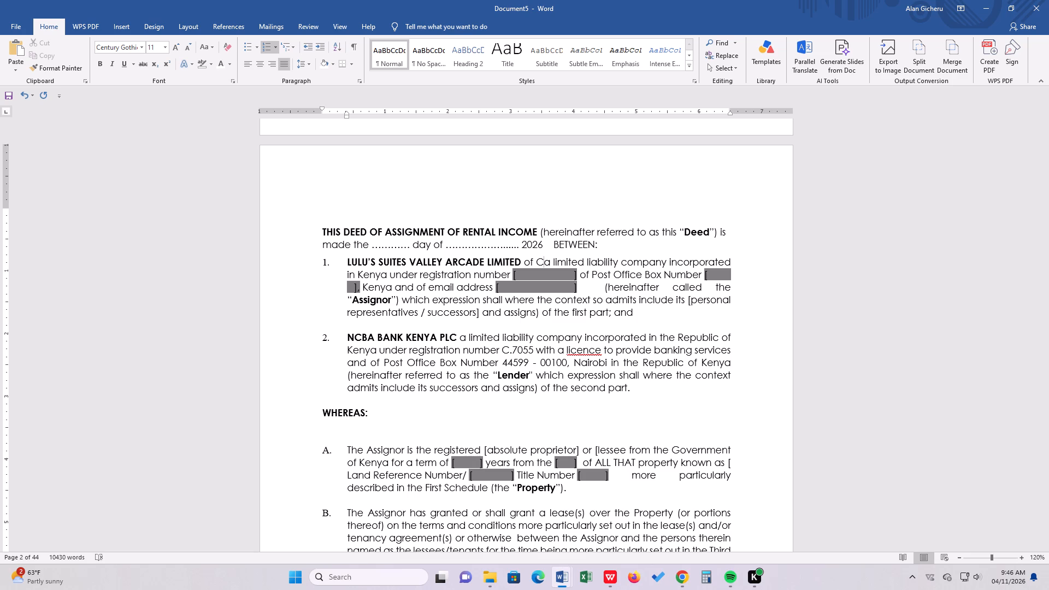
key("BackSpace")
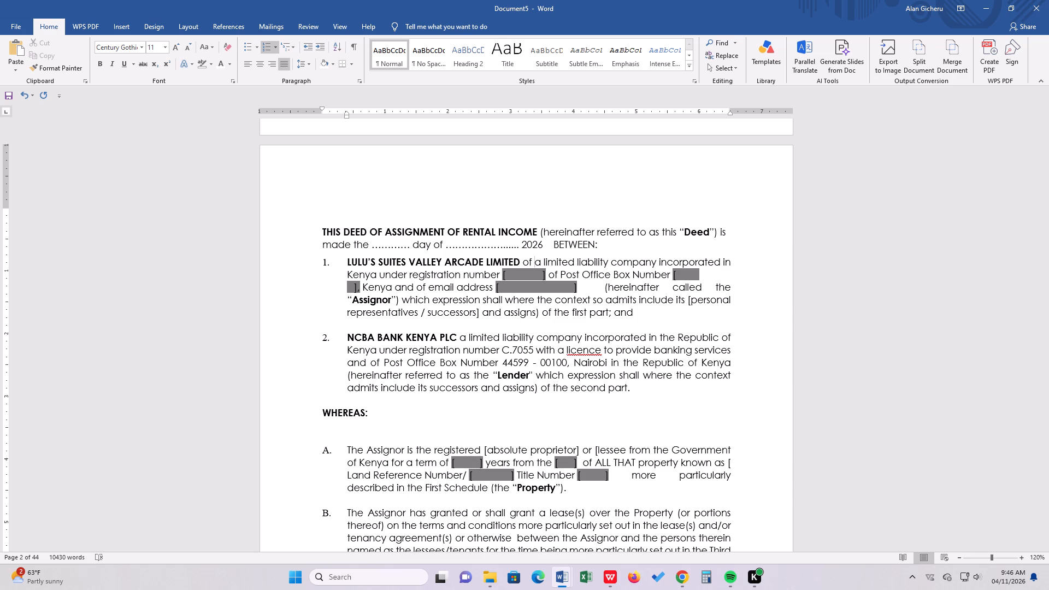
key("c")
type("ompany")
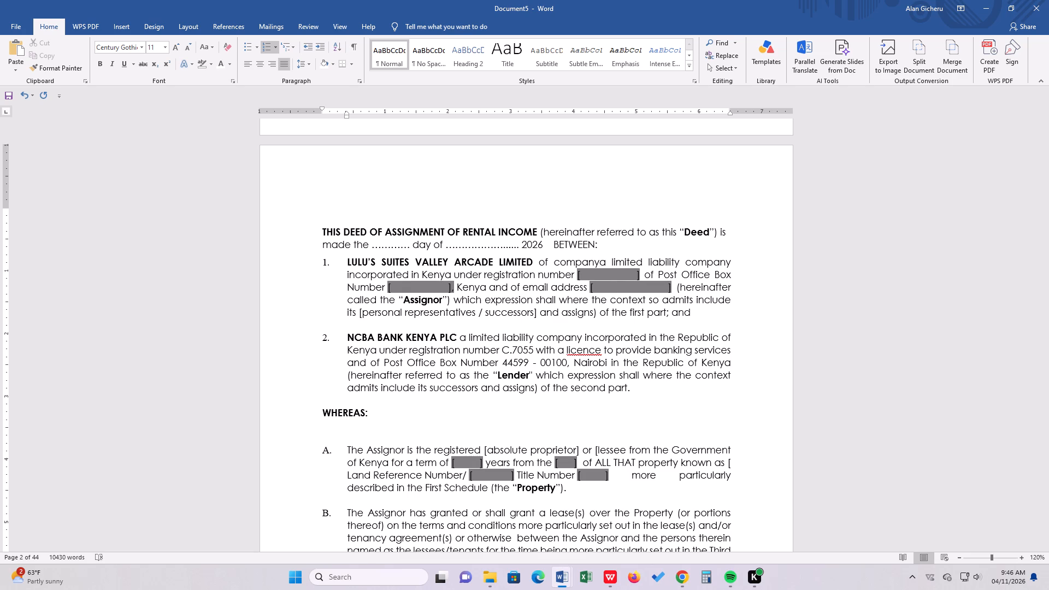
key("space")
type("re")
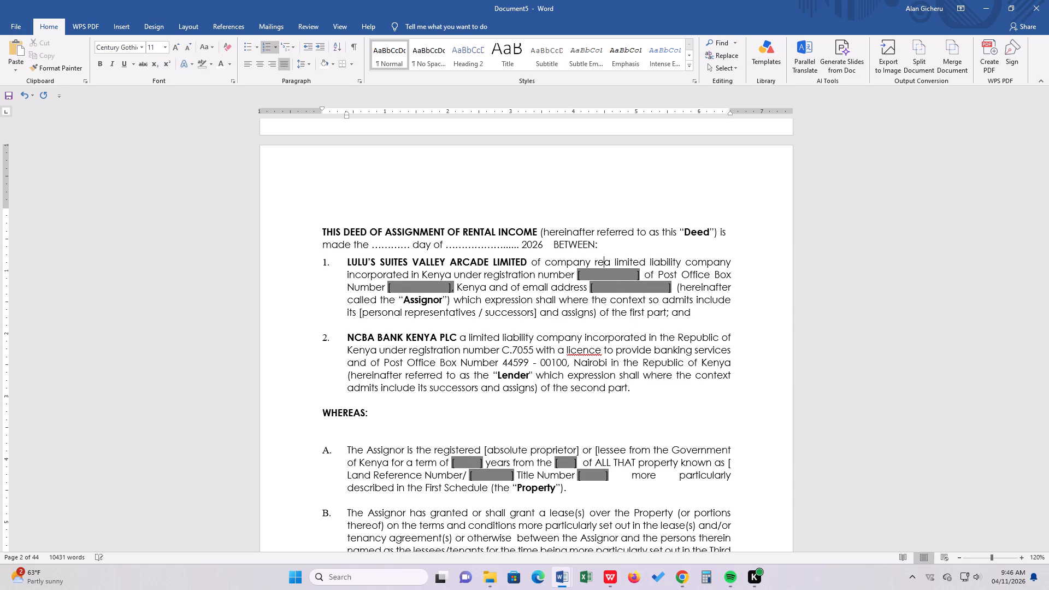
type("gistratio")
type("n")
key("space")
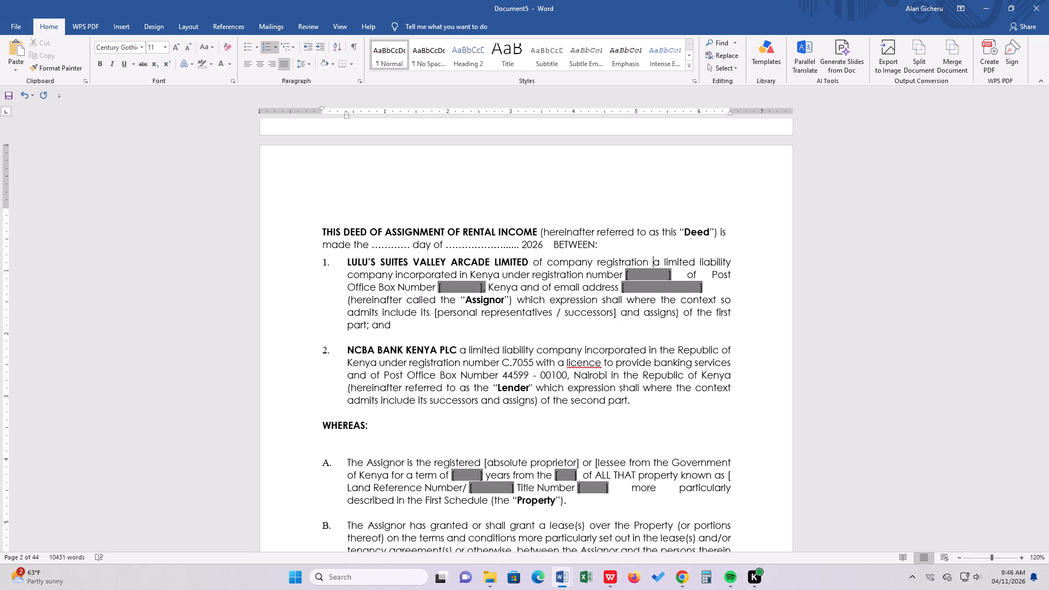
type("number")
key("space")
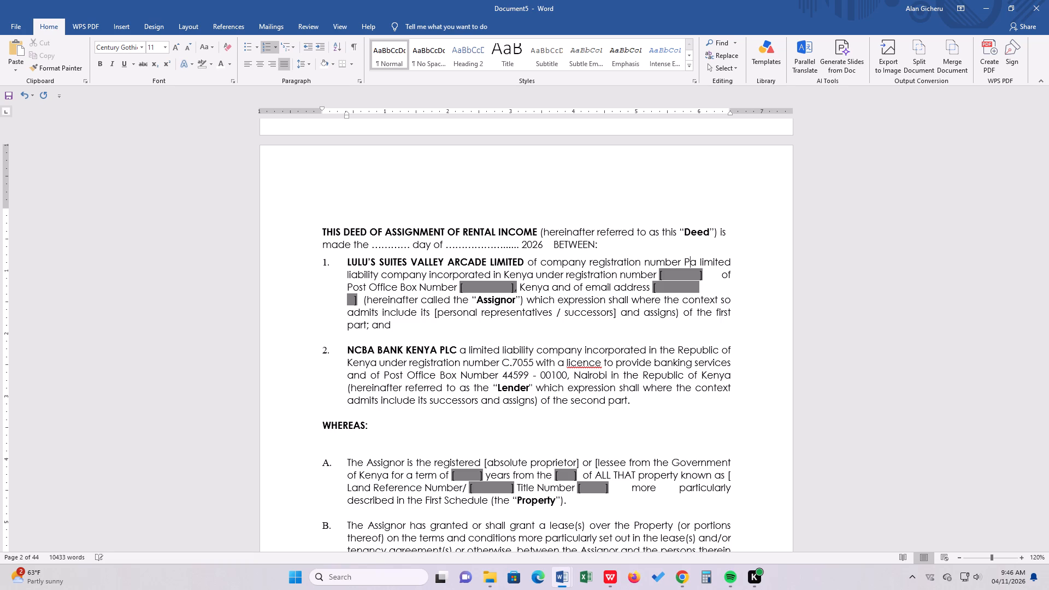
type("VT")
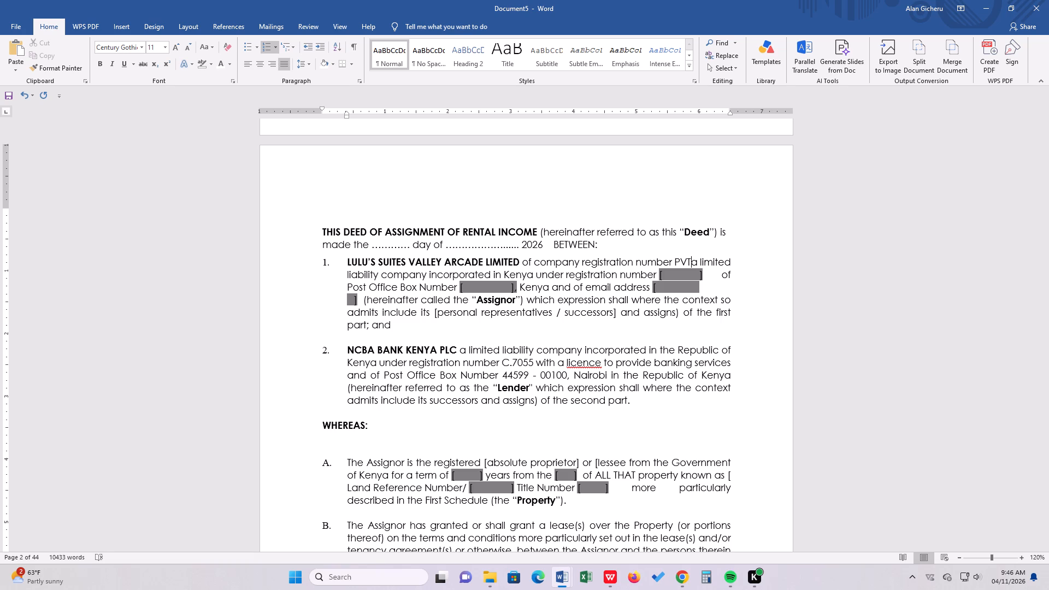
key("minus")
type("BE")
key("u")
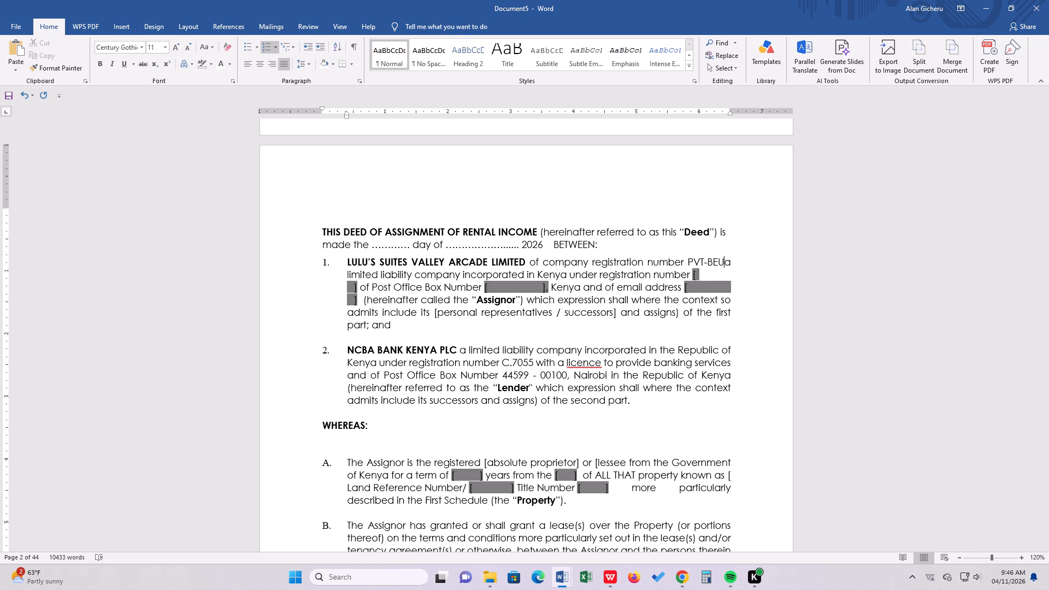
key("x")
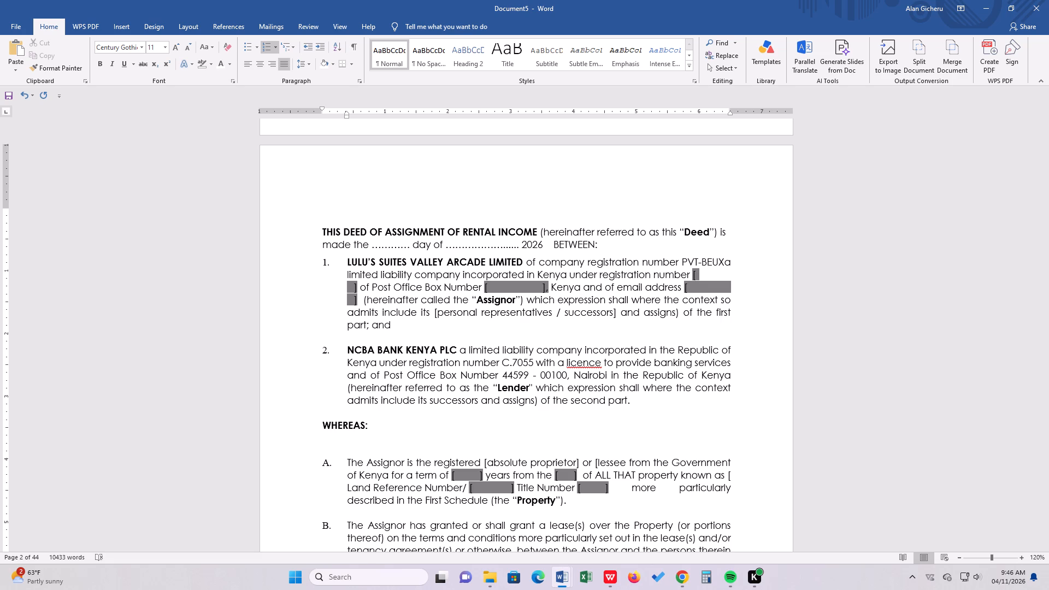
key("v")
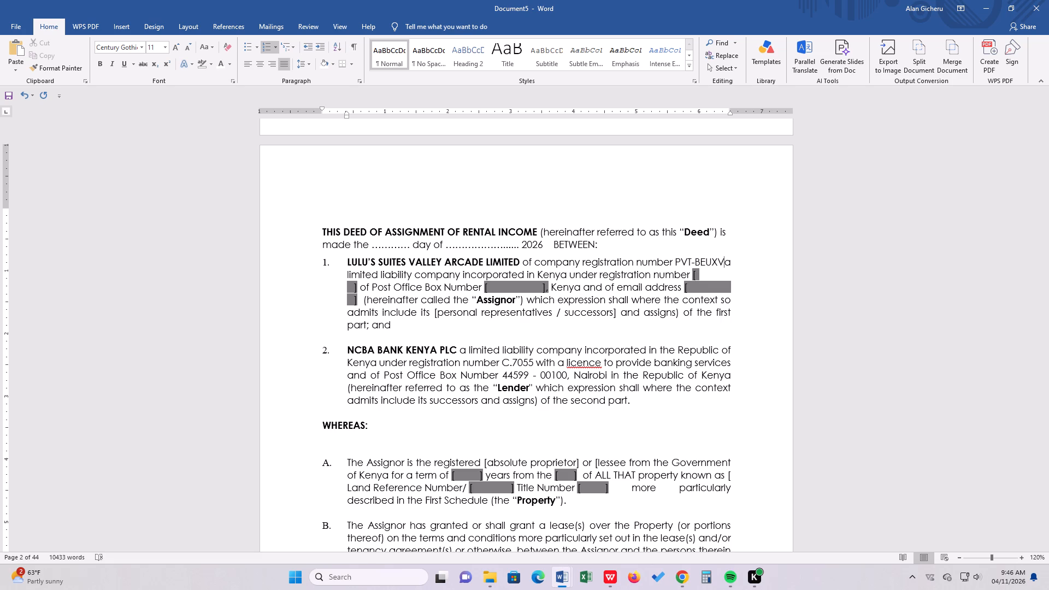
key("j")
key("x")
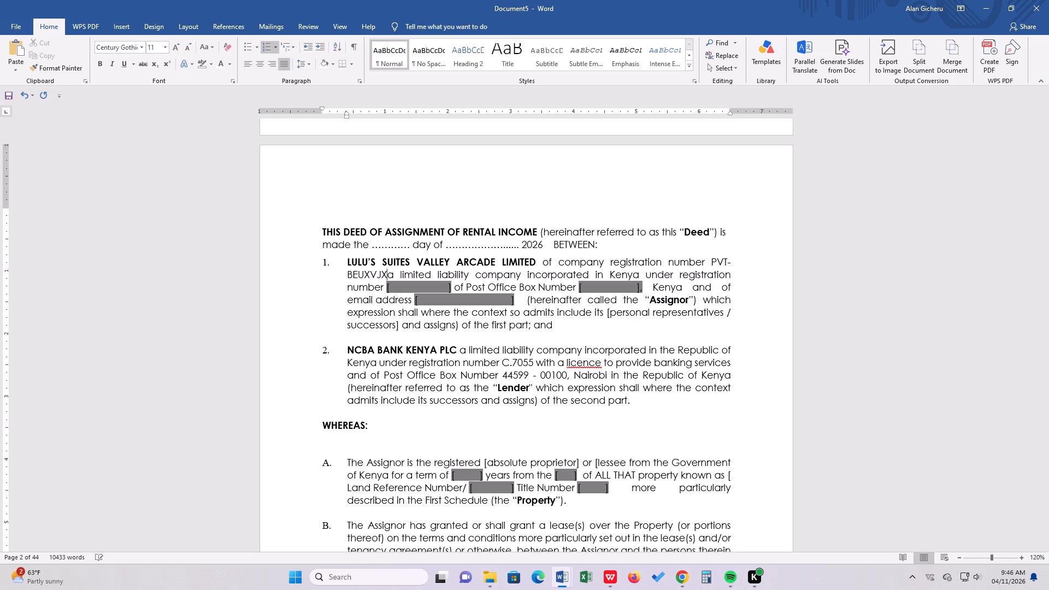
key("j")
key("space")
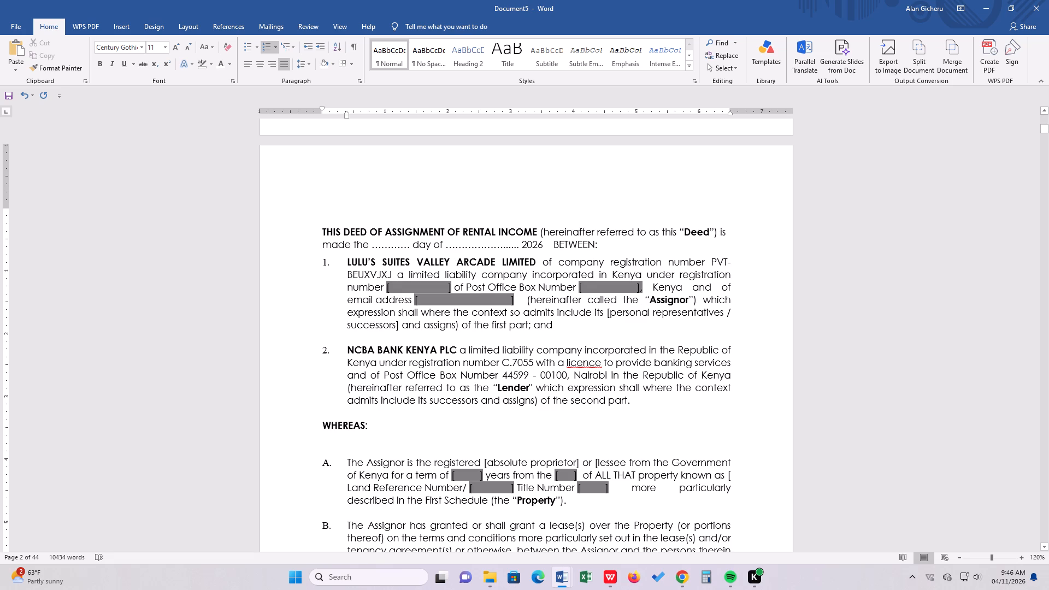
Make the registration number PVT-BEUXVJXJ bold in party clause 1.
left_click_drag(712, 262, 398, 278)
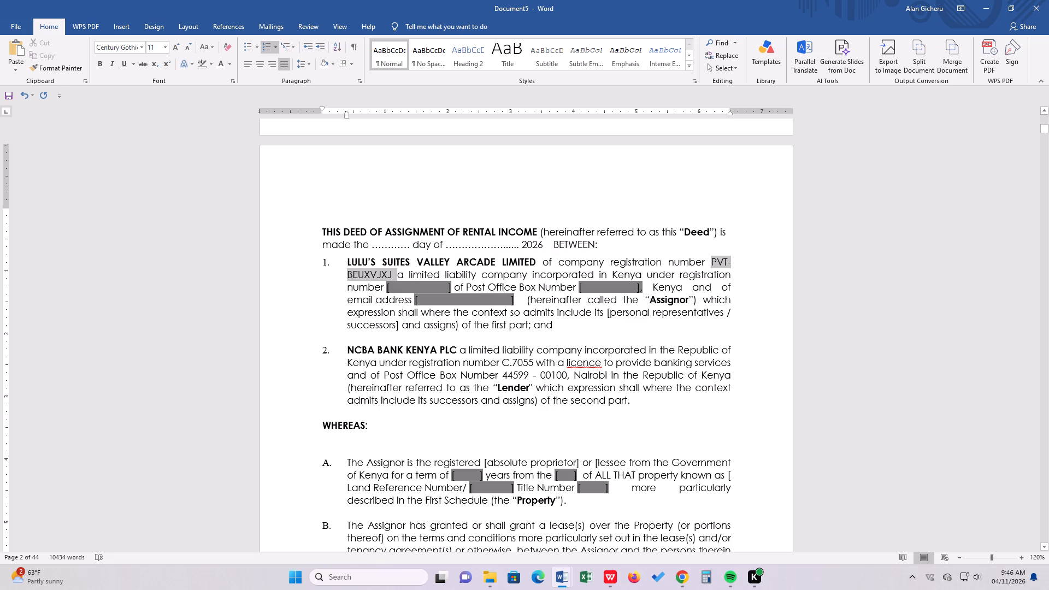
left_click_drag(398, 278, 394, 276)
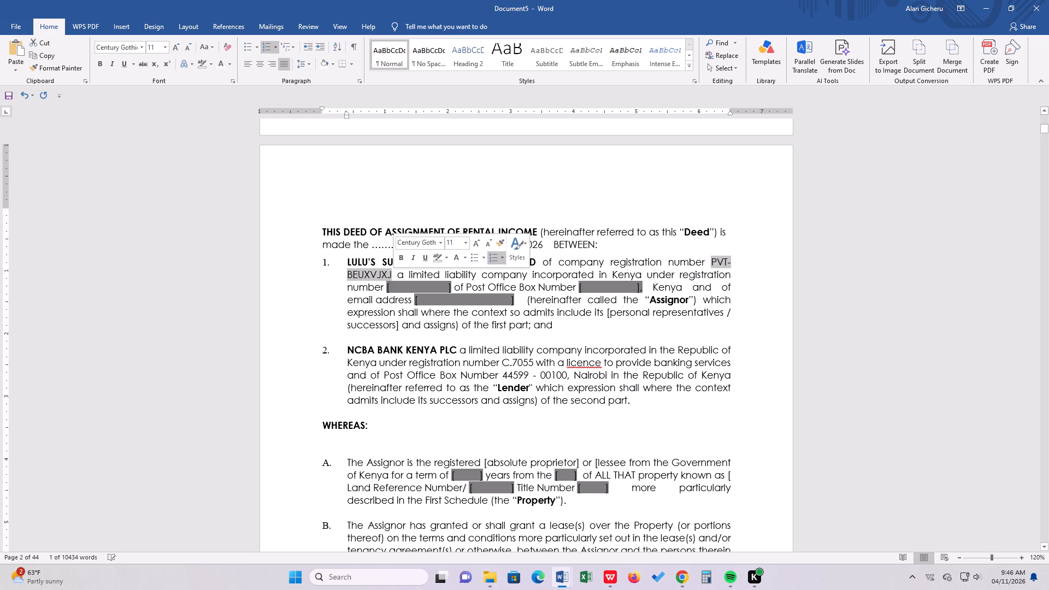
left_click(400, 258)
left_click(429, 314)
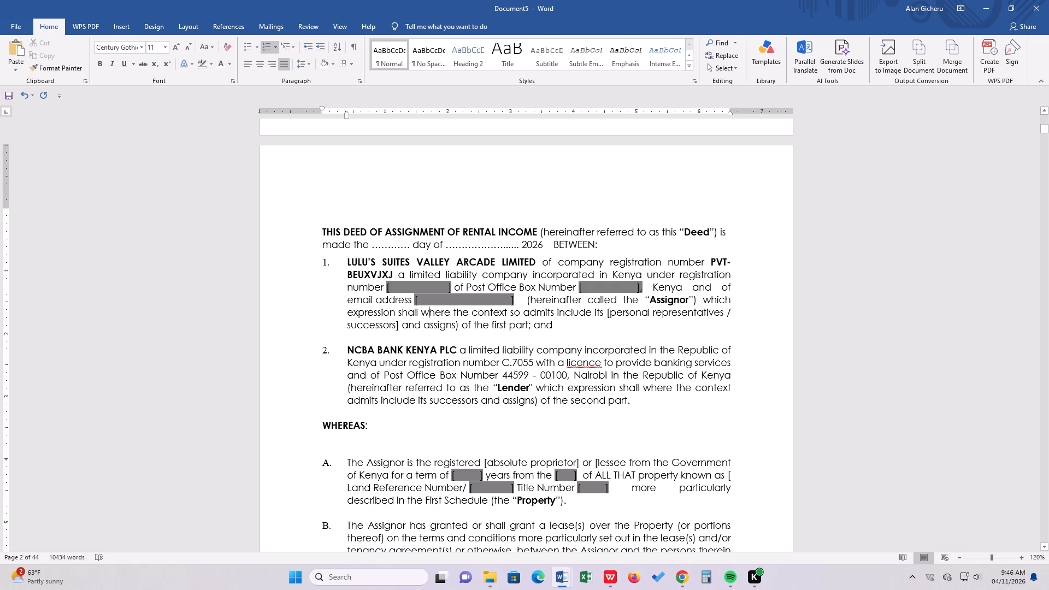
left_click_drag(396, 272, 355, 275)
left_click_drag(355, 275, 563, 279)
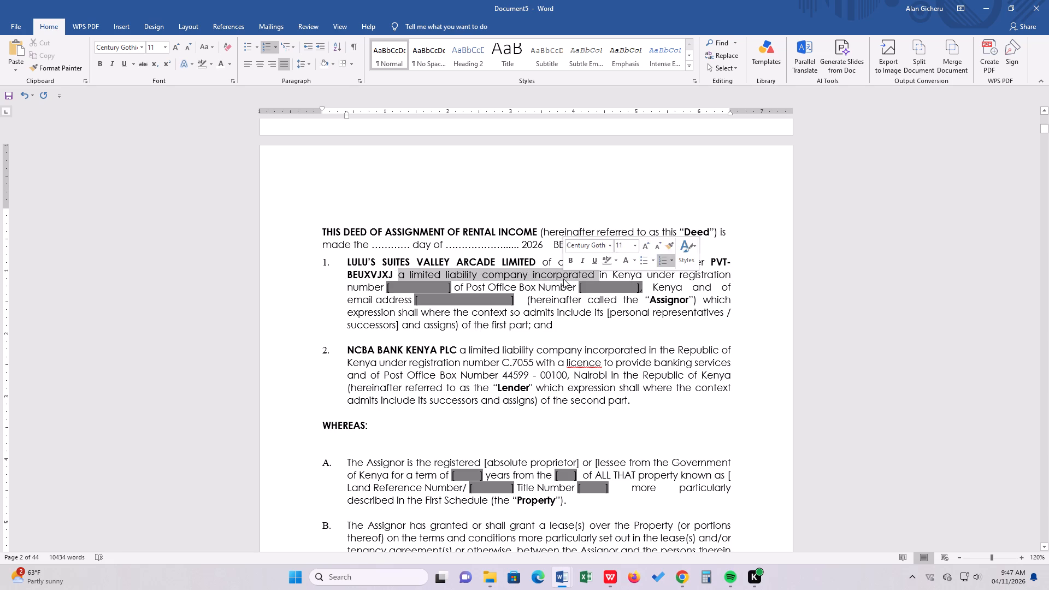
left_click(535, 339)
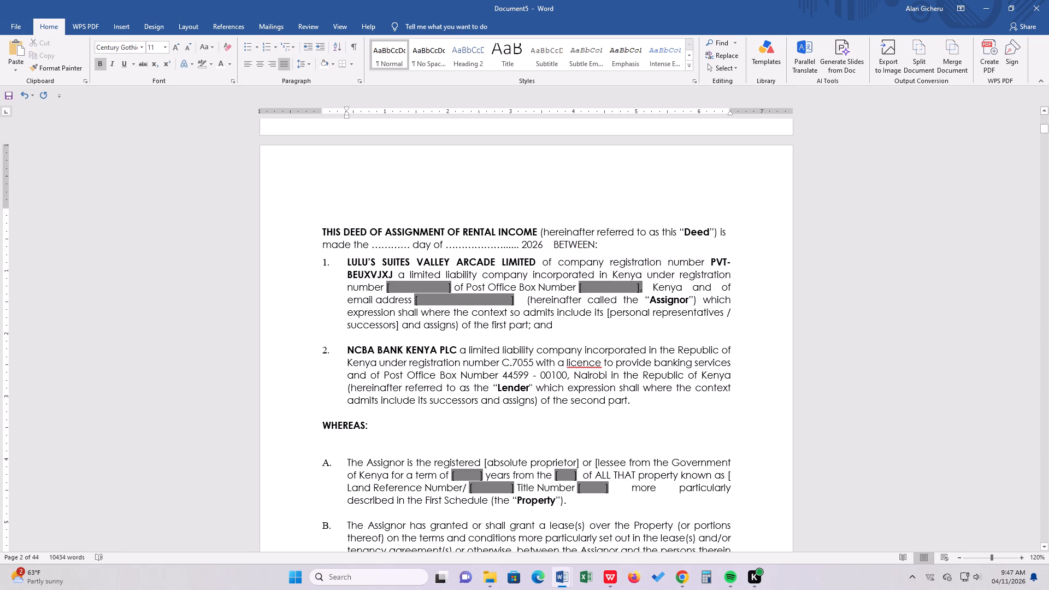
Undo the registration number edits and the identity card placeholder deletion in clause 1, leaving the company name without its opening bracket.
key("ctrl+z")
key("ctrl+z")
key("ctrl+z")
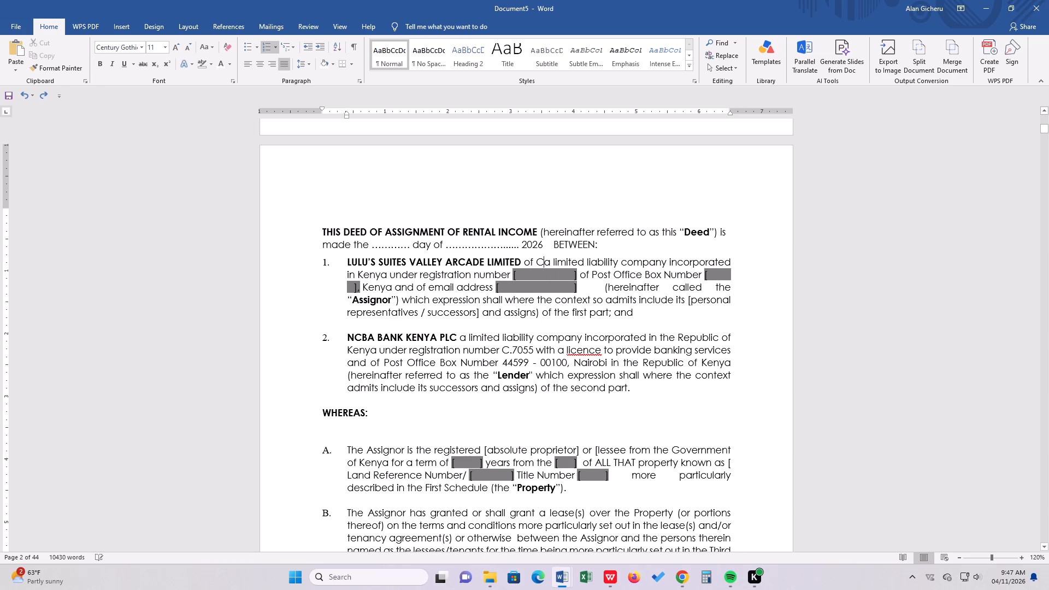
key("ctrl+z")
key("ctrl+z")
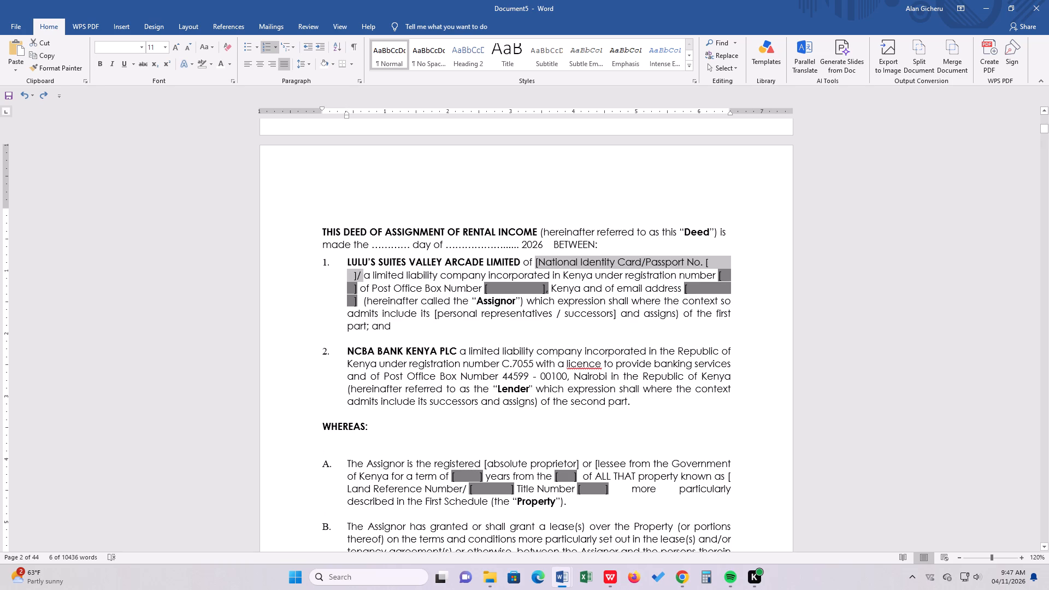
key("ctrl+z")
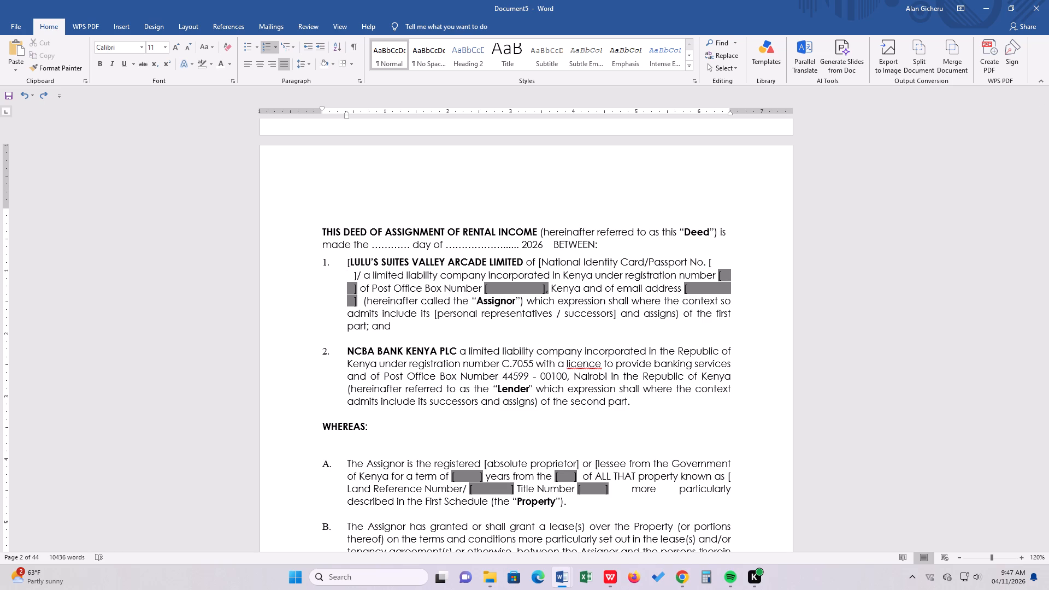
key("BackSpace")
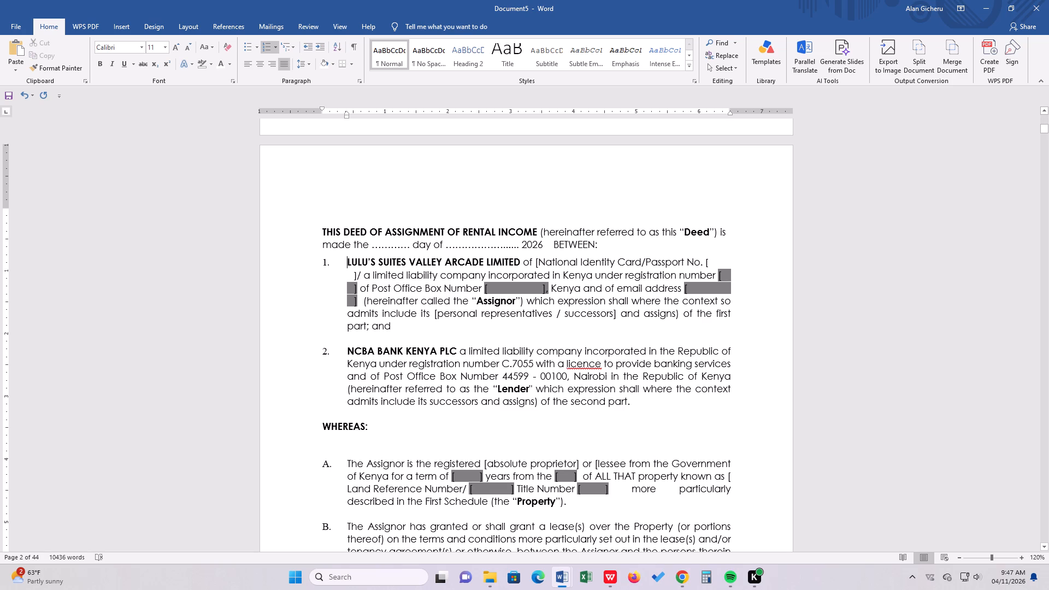
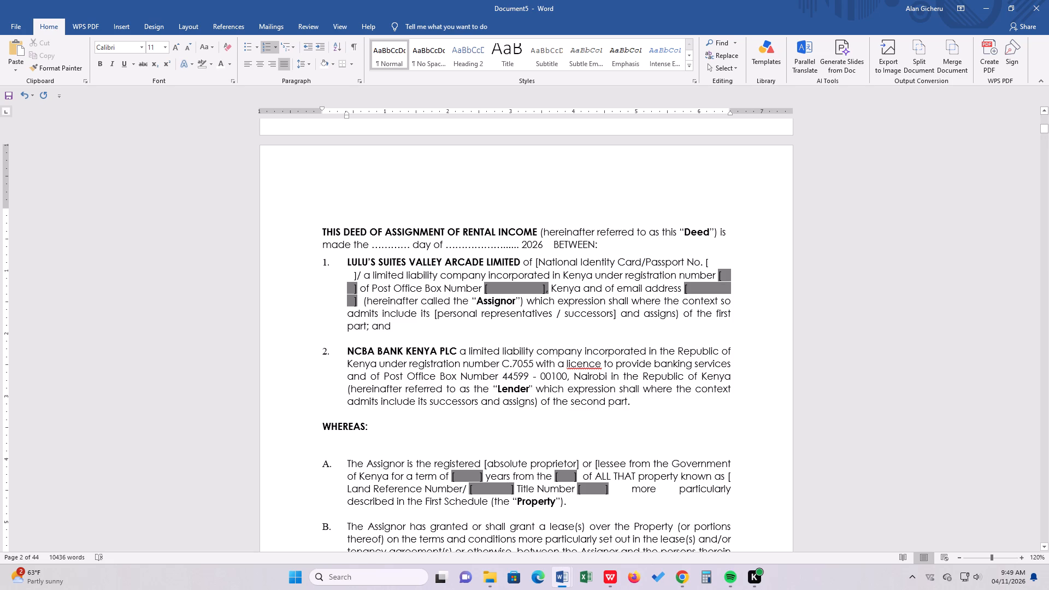
Delete "of [National Identity Card/Passport No. [ ]/" after the company name in party clause 1.
left_click_drag(532, 259, 574, 264)
left_click(556, 287)
left_click_drag(523, 262, 359, 282)
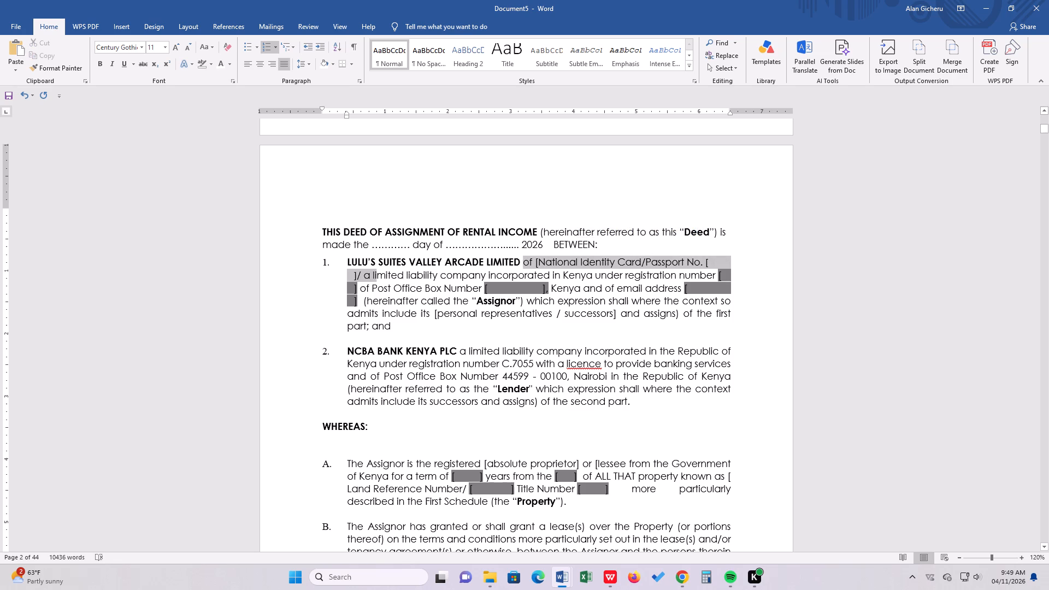
left_click_drag(359, 282, 365, 278)
key("BackSpace")
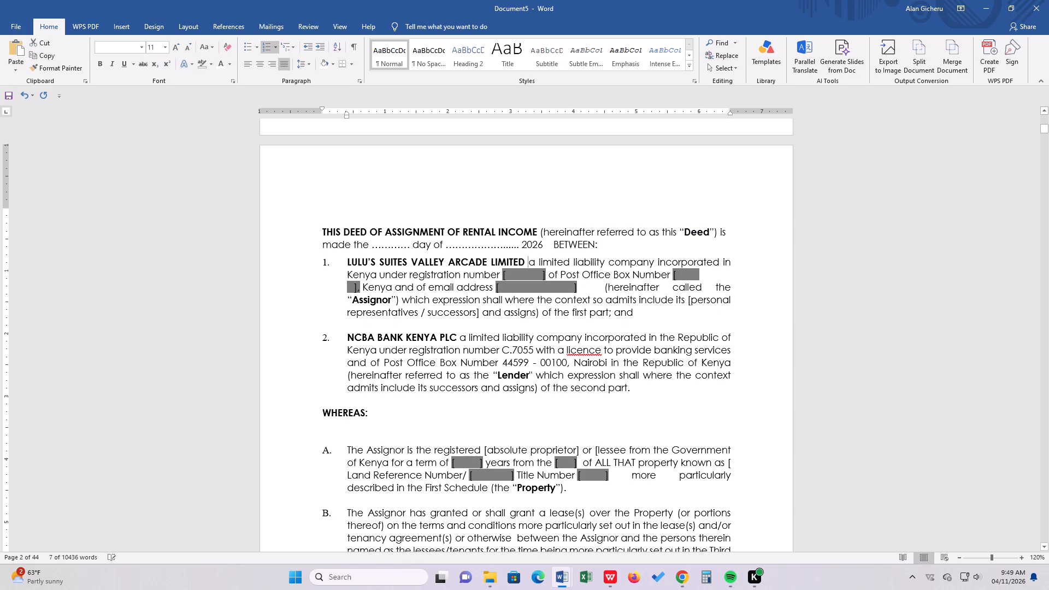
Clear the shading from the registration number placeholder in party clause 1 and delete its brackets, leaving a space before "of Post Office Box".
left_click(512, 275)
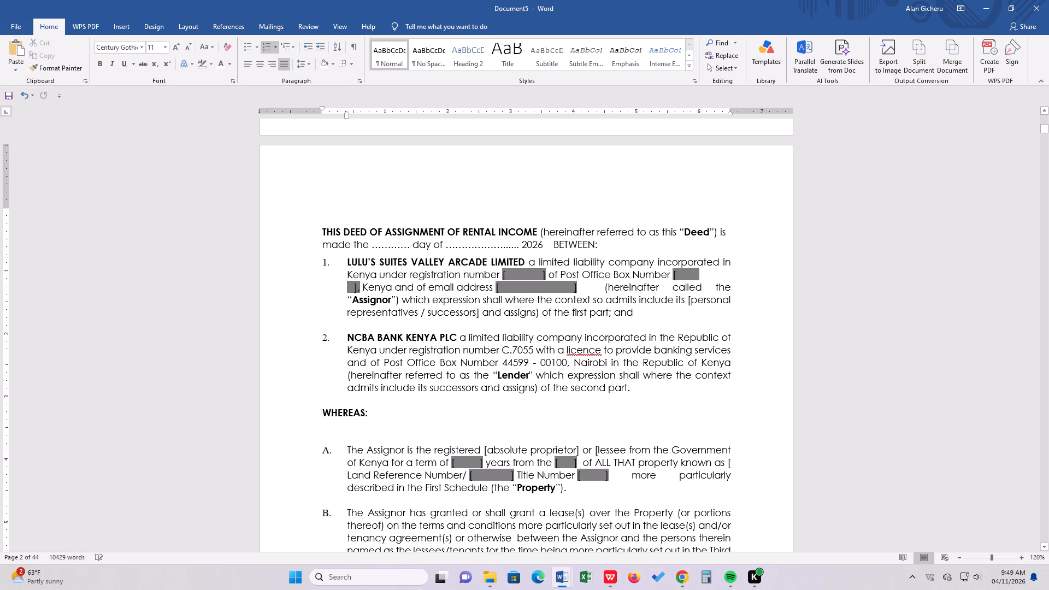
left_click_drag(506, 272, 550, 270)
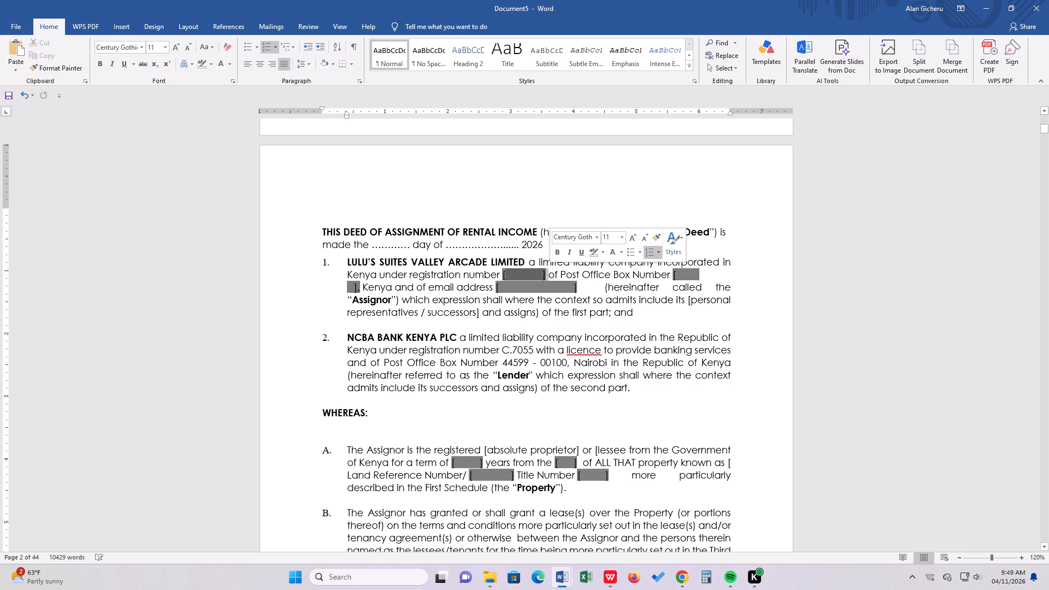
left_click(220, 44)
left_click(231, 46)
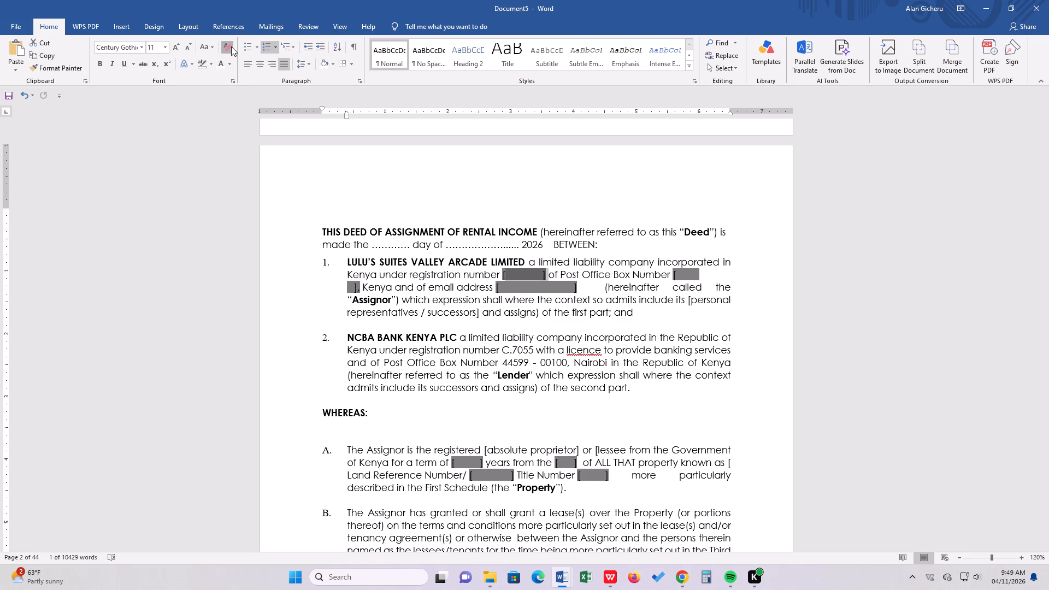
left_click(510, 277)
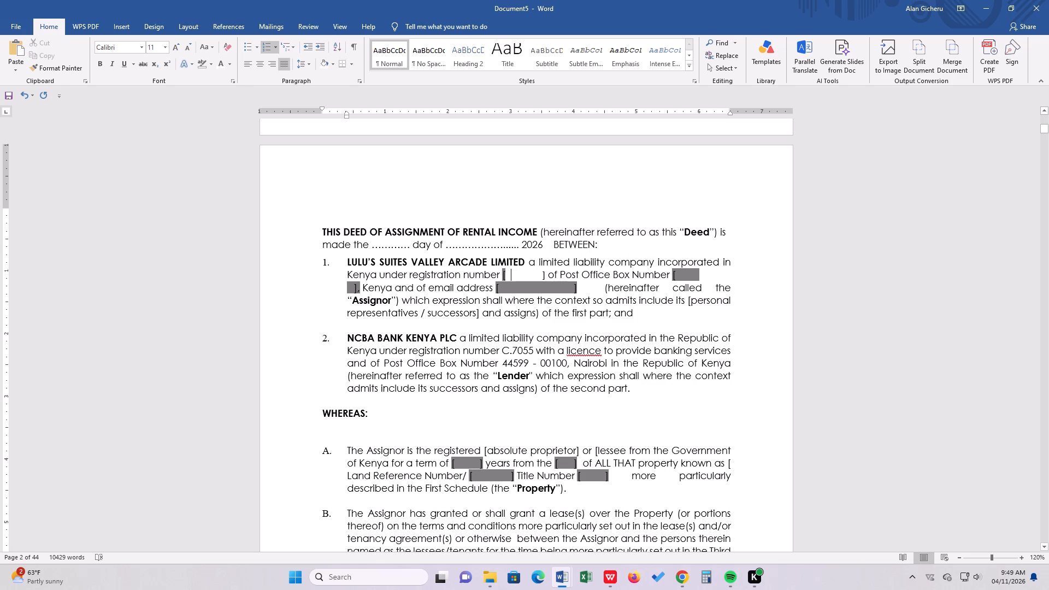
left_click_drag(500, 275, 505, 275)
left_click(523, 279)
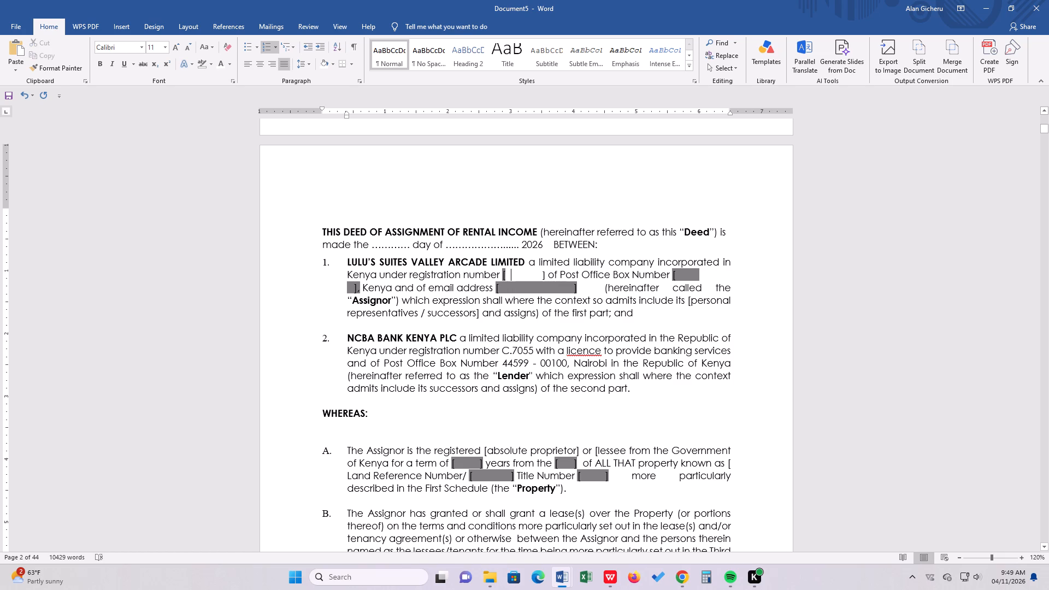
left_click(545, 274)
key("BackSpace")
key("BackSpace")
key("BackSpace")
key("BackSpace")
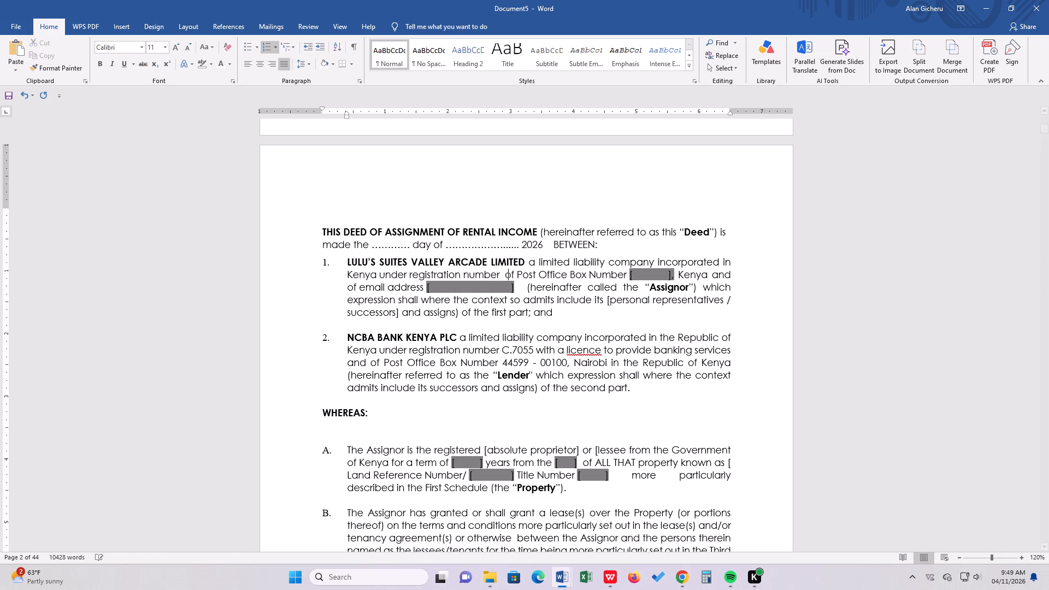
key("BackSpace")
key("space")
Save the document in the Conveyancing folder as "LULU'S SUITES VALLEY DEED OF ASSIGNMENT".
key("ctrl+s")
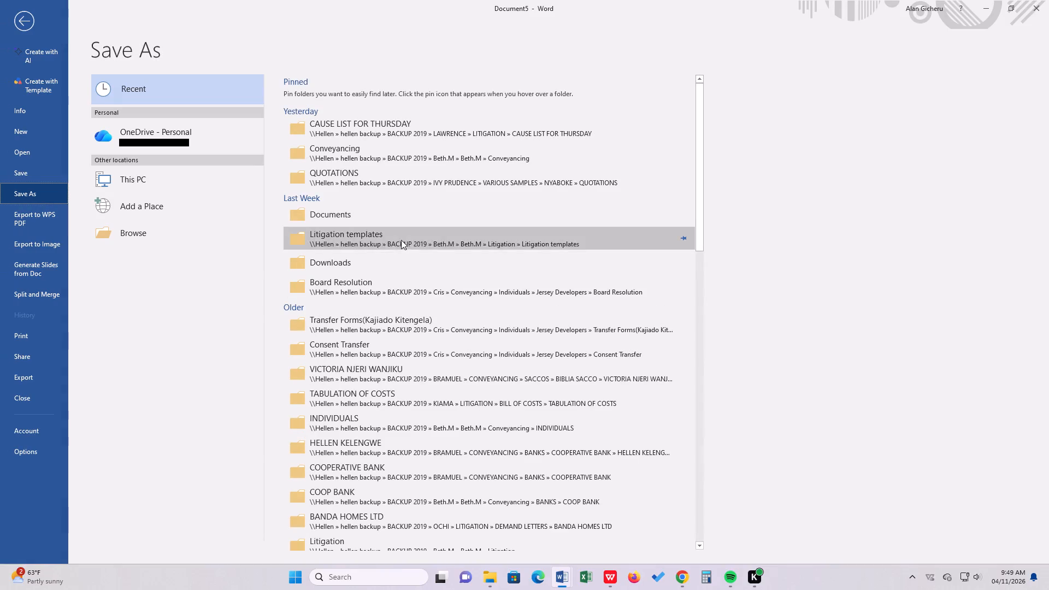
left_click(401, 160)
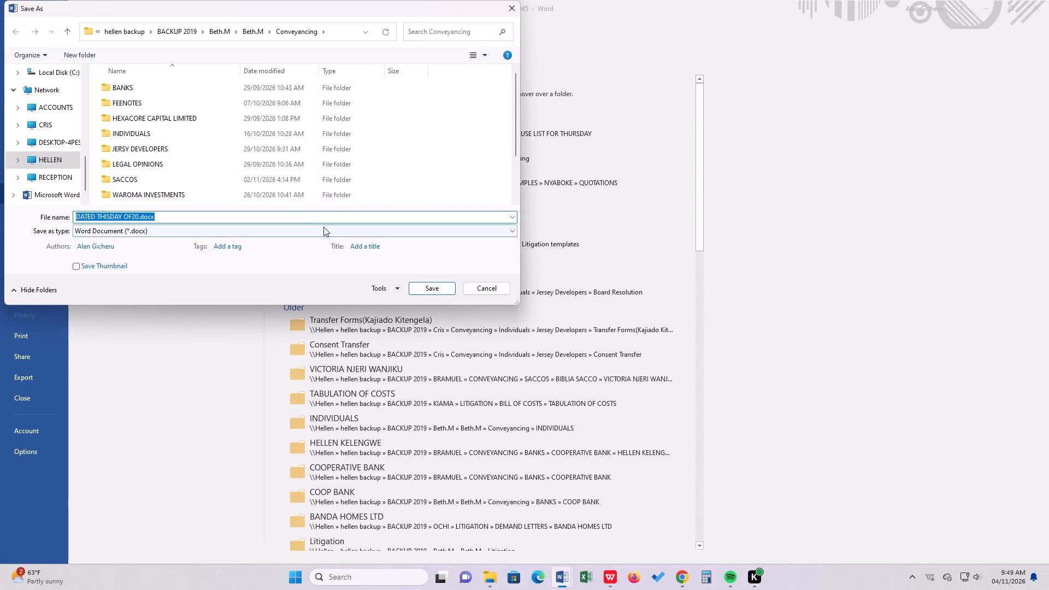
key("BackSpace")
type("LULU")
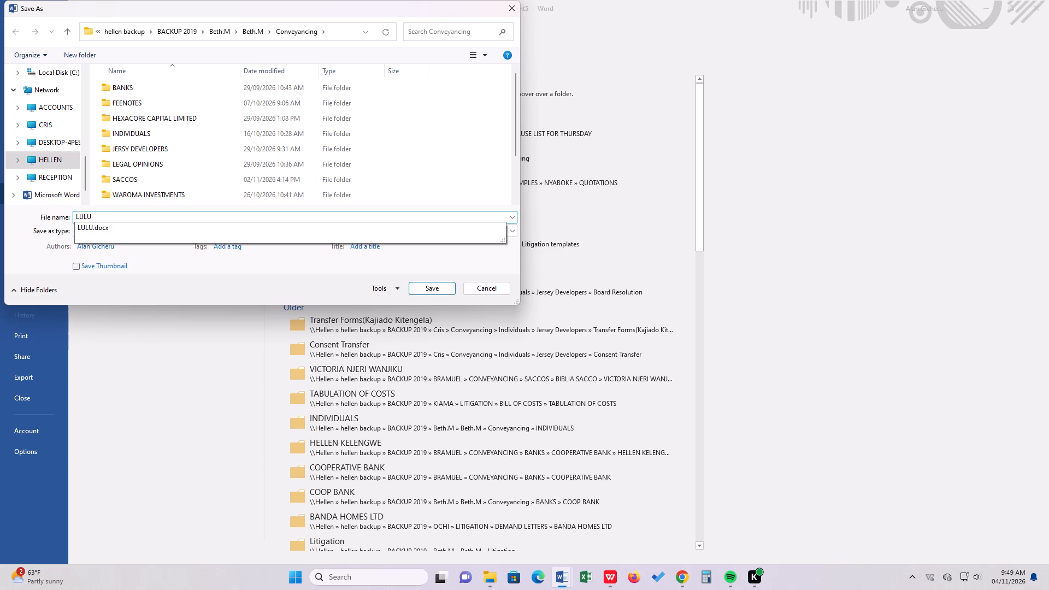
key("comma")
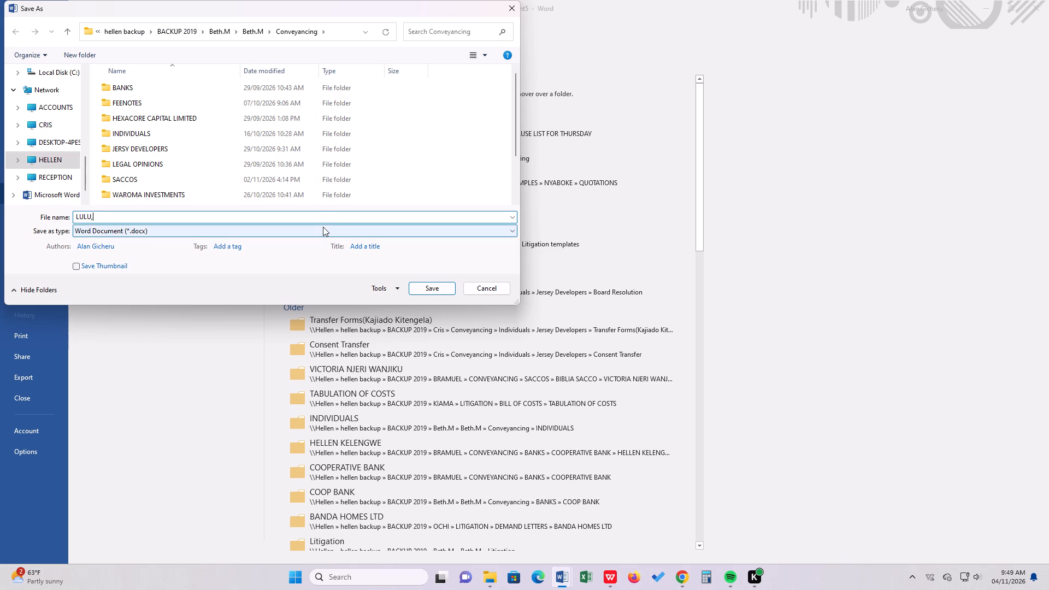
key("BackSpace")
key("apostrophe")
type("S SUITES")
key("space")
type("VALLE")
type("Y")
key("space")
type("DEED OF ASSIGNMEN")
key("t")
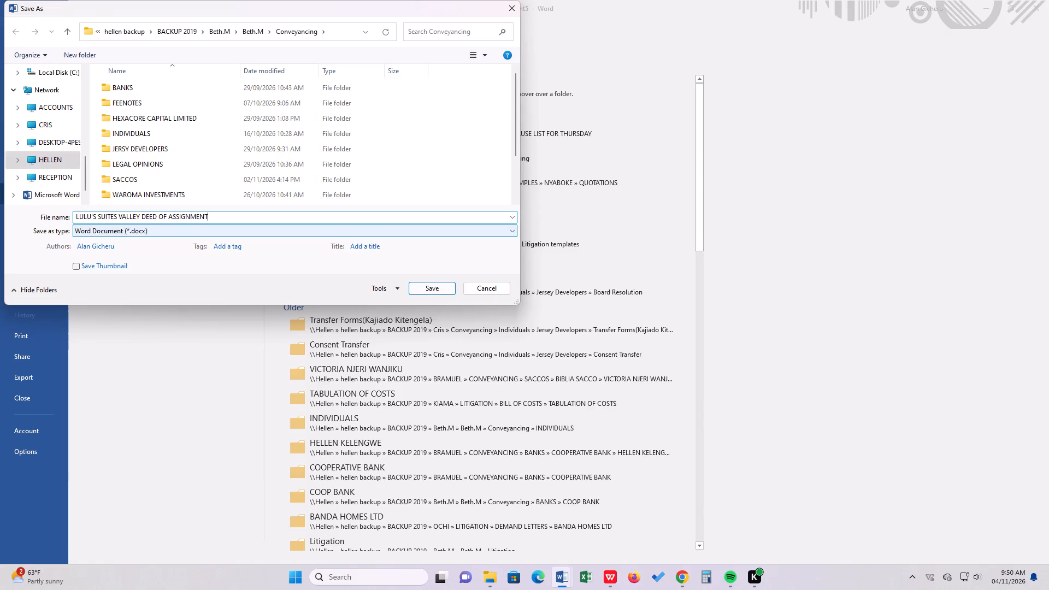
left_click(426, 287)
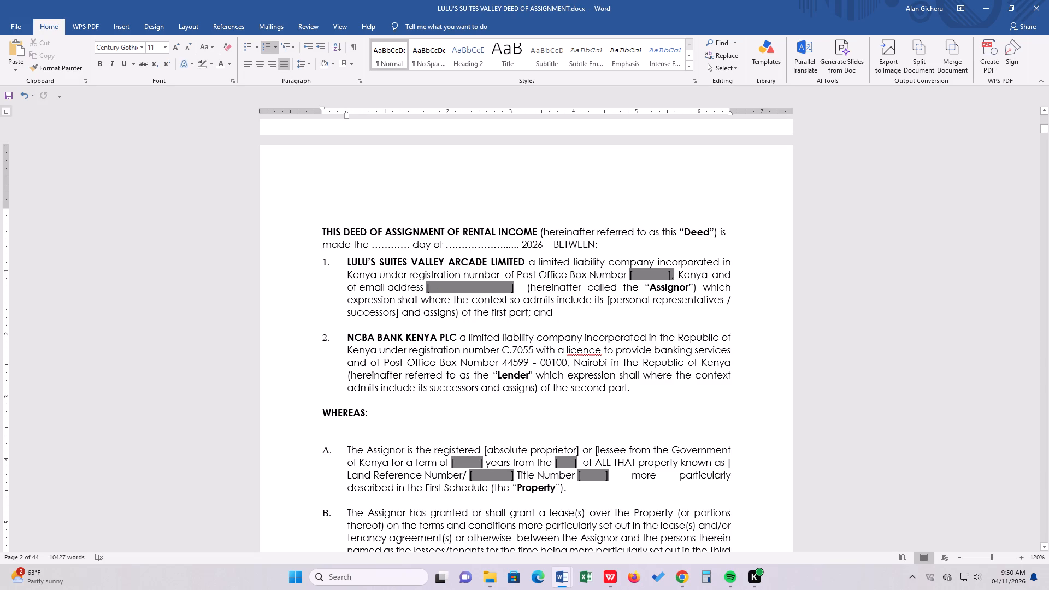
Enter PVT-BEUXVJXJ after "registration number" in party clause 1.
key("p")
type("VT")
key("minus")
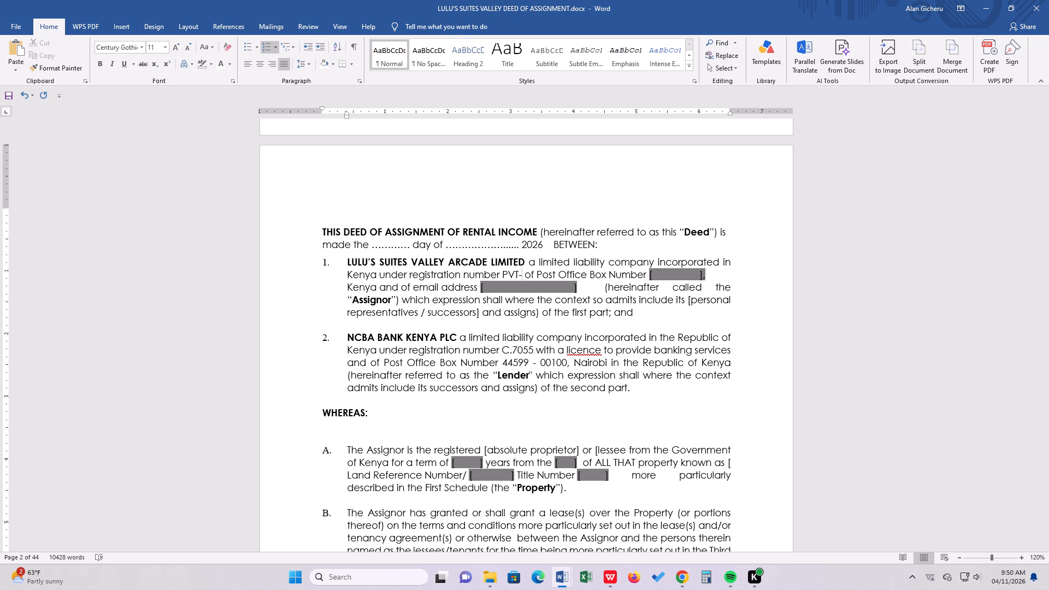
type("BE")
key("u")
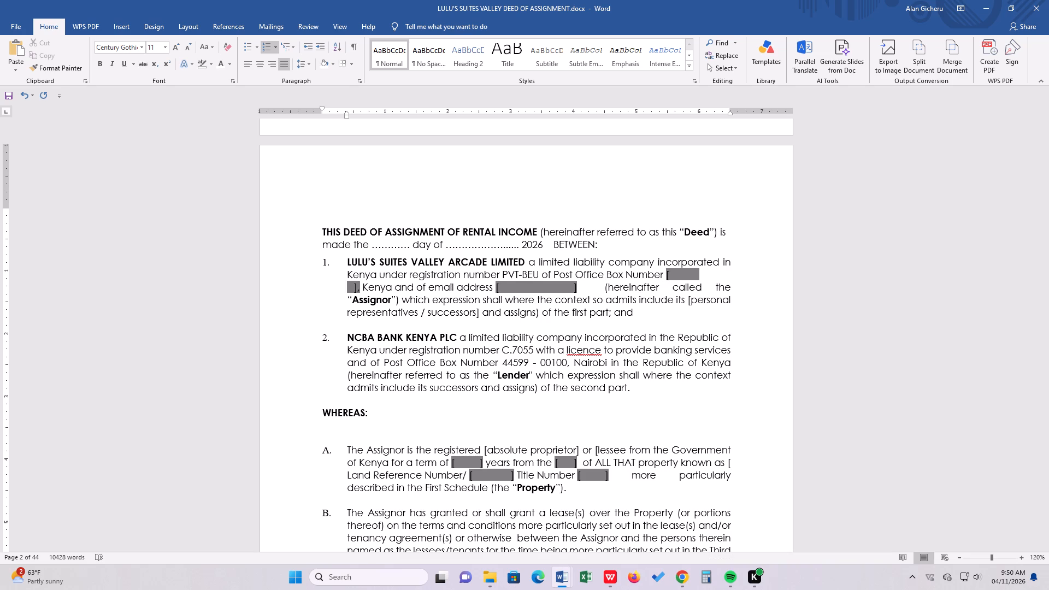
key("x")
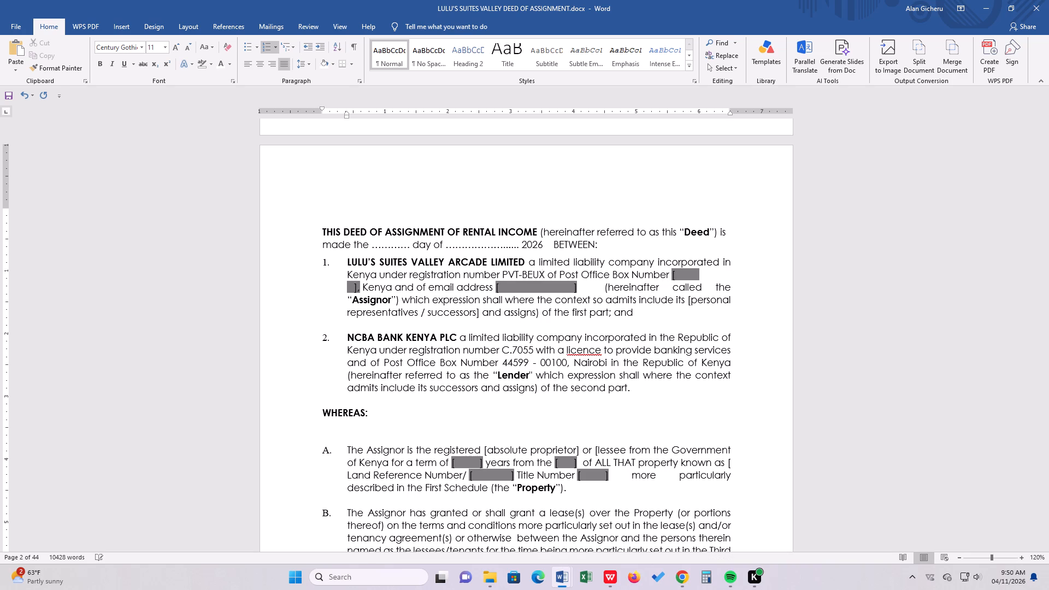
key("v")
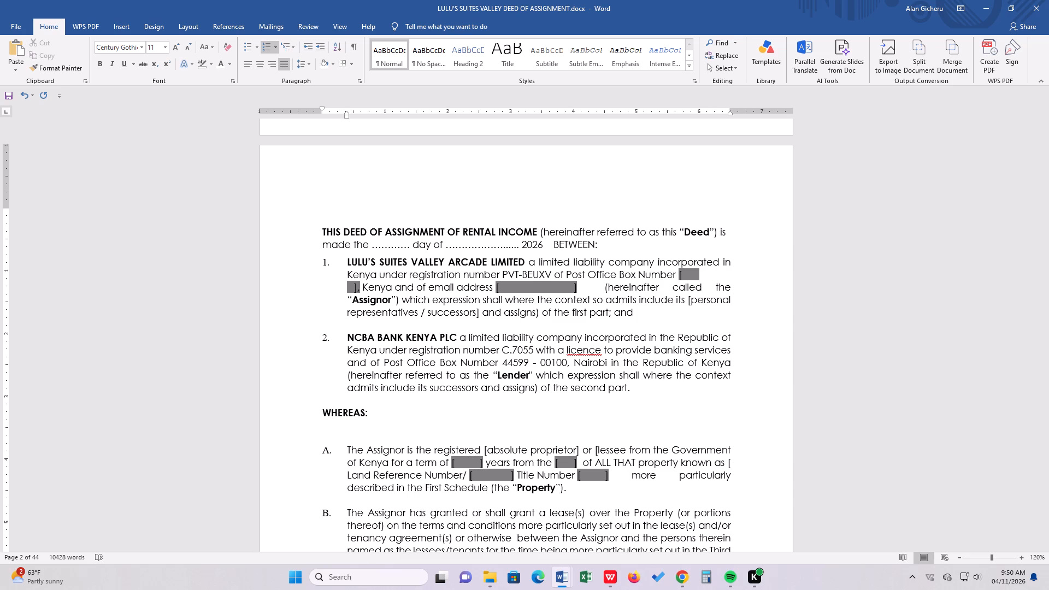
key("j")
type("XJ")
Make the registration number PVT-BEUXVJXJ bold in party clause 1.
scroll(531, 232, "down", 1)
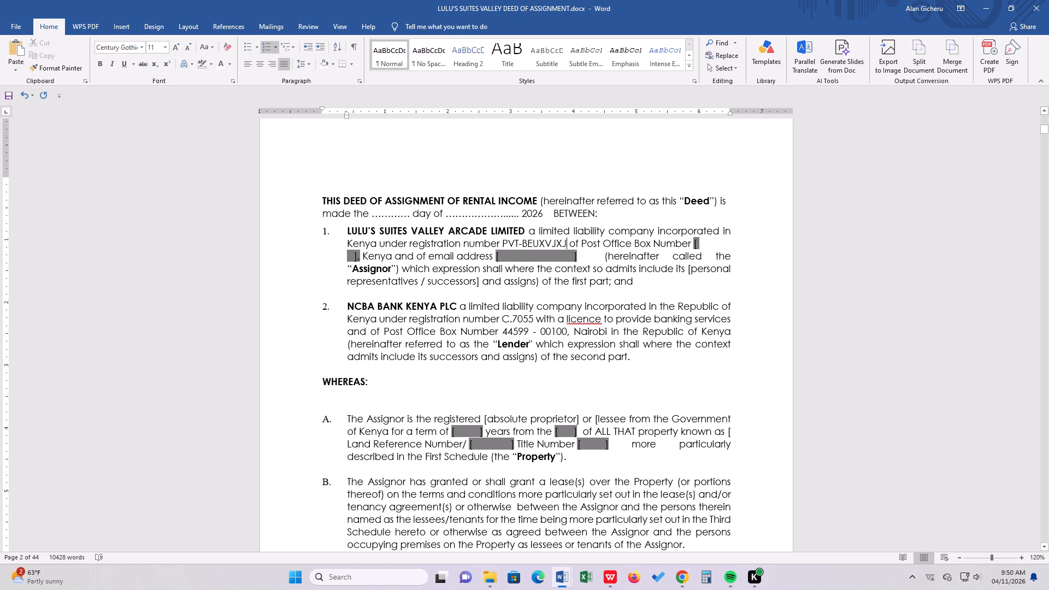
left_click_drag(502, 243, 553, 247)
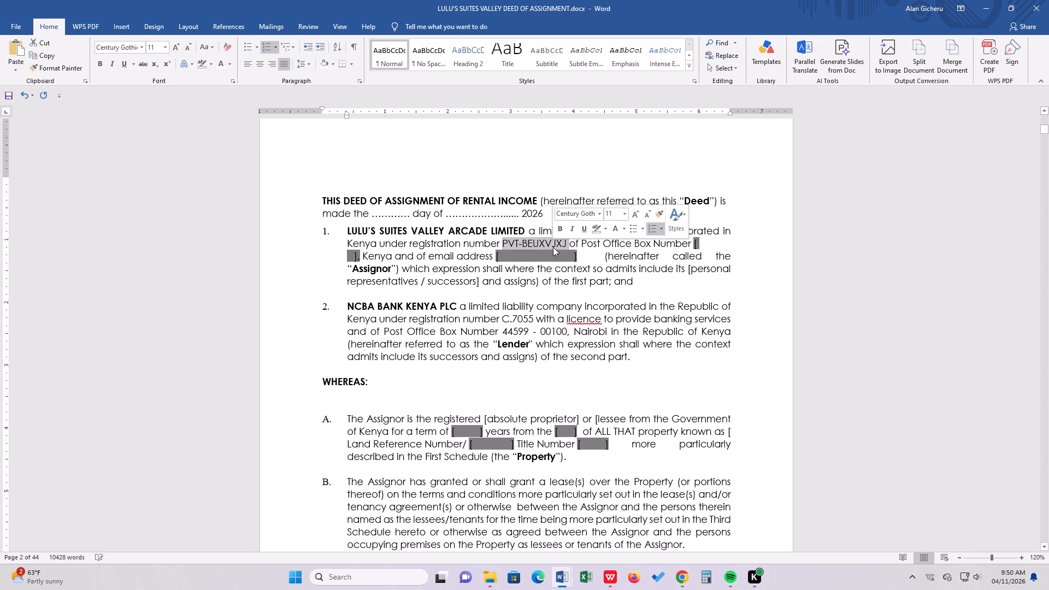
left_click(563, 231)
left_click(587, 253)
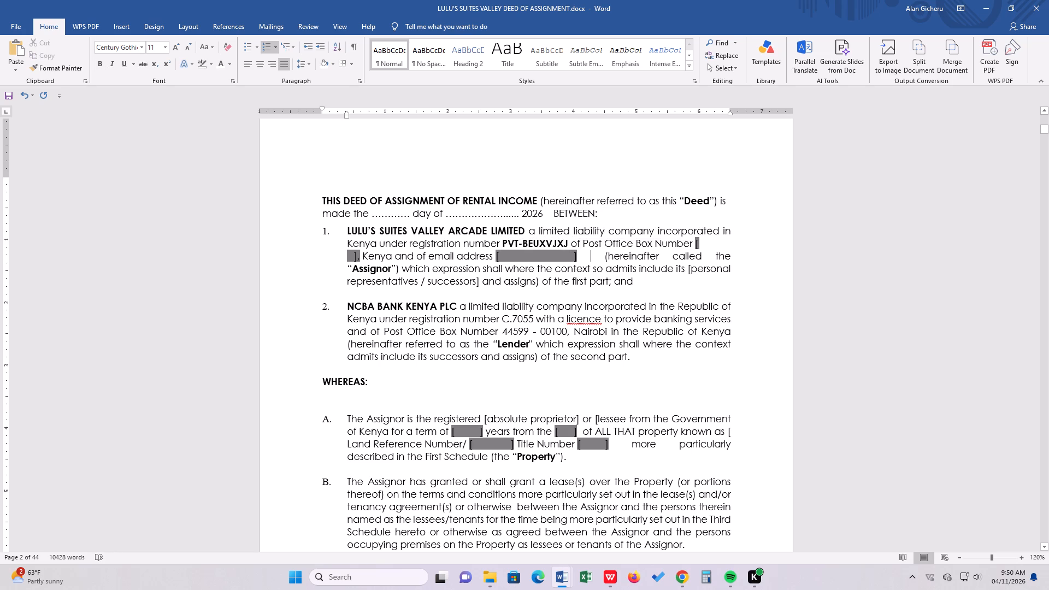
Clear the formatting of the Post Office Box Number placeholder in party clause 1 and delete its brackets, keeping the comma before "Kenya".
left_click(711, 243)
left_click_drag(362, 257, 638, 246)
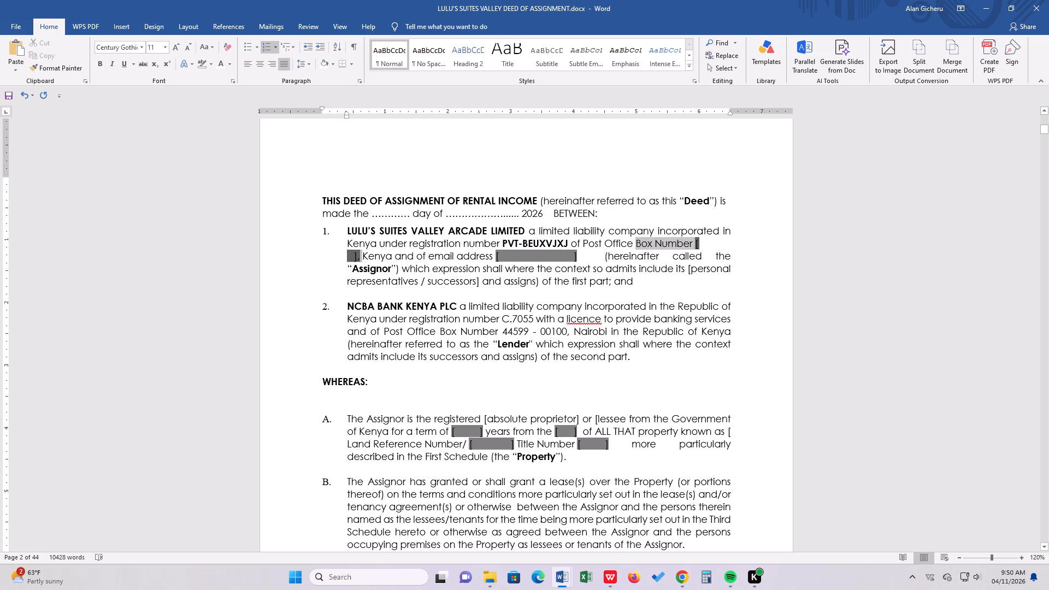
left_click_drag(638, 246, 699, 248)
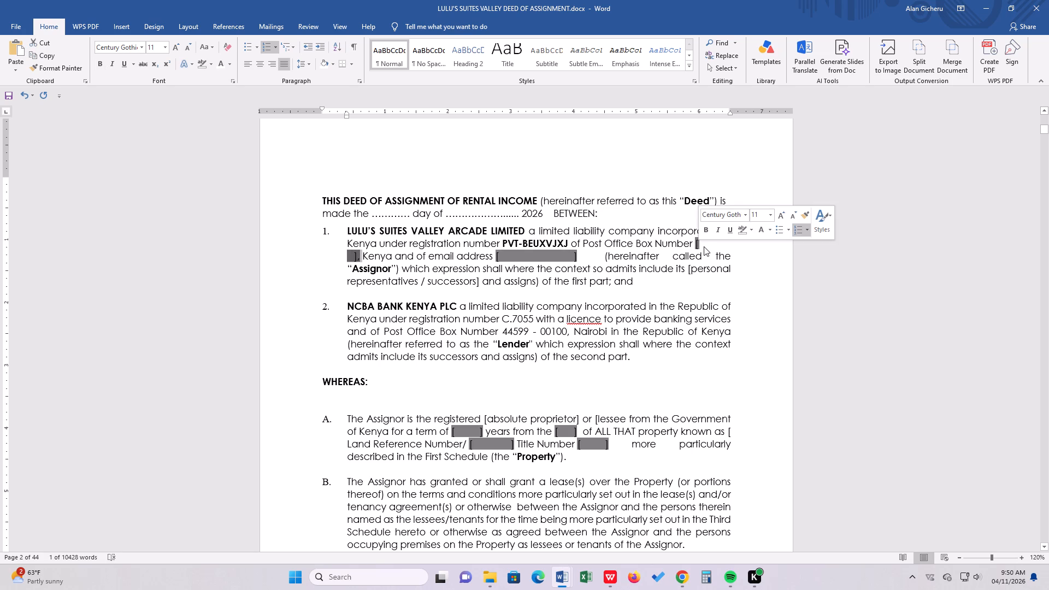
left_click(229, 46)
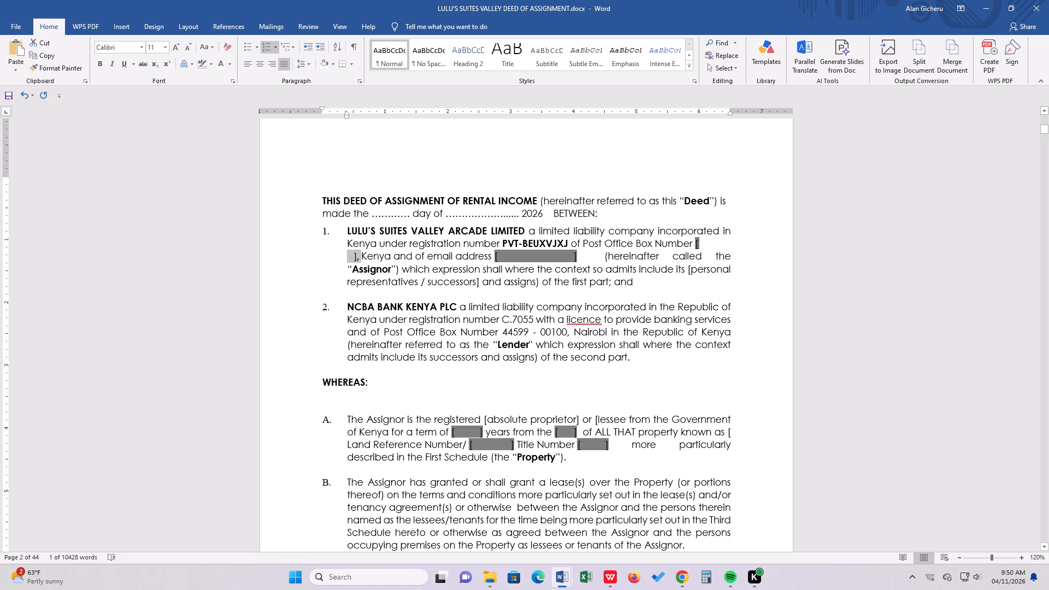
left_click(705, 238)
left_click_drag(712, 244, 703, 244)
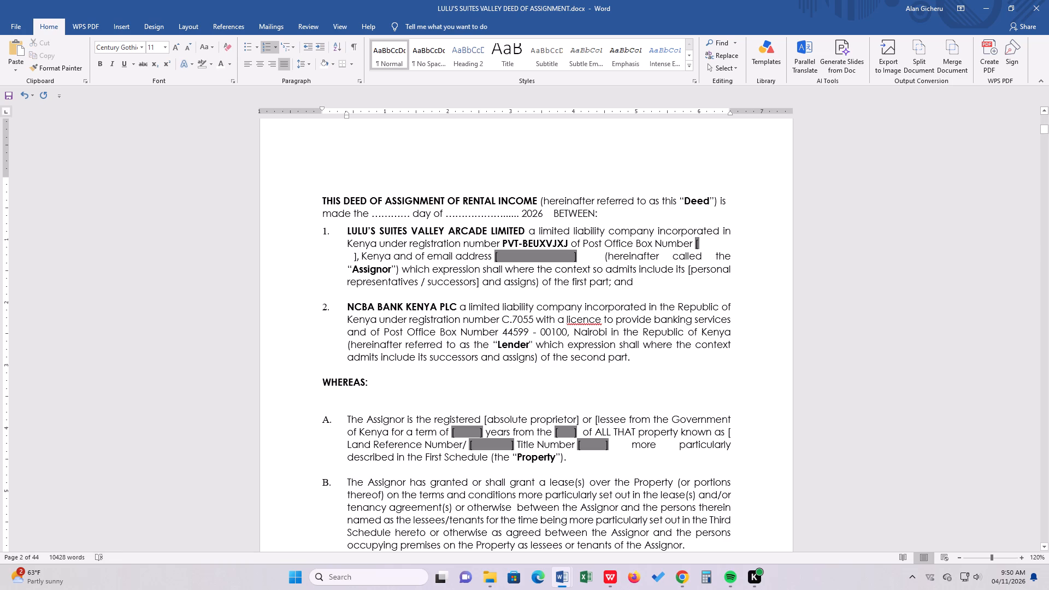
left_click_drag(703, 244, 689, 244)
left_click(721, 249)
left_click_drag(694, 245, 724, 245)
left_click(729, 245)
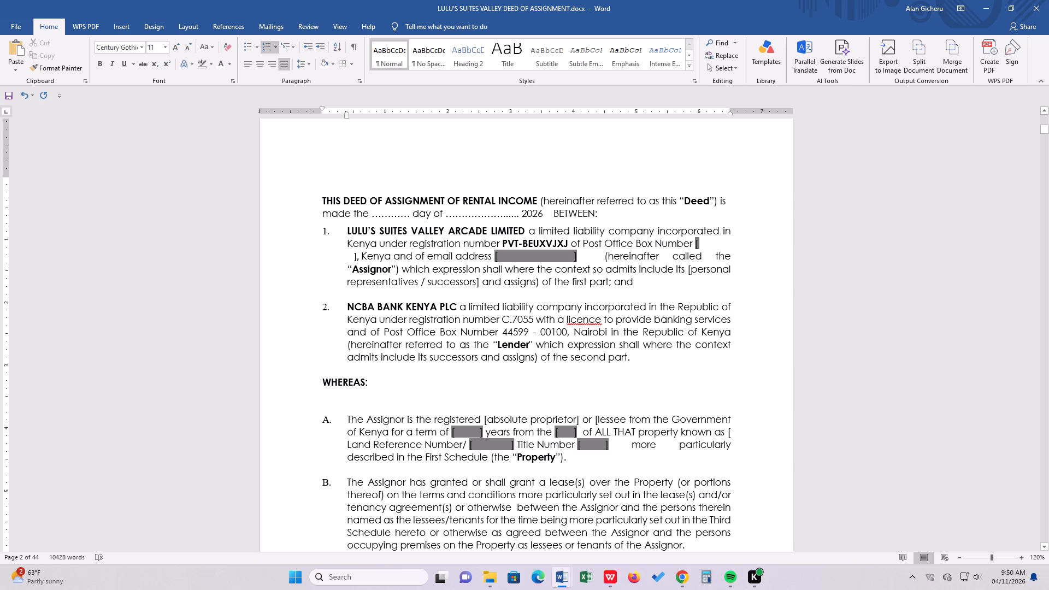
left_click(359, 256)
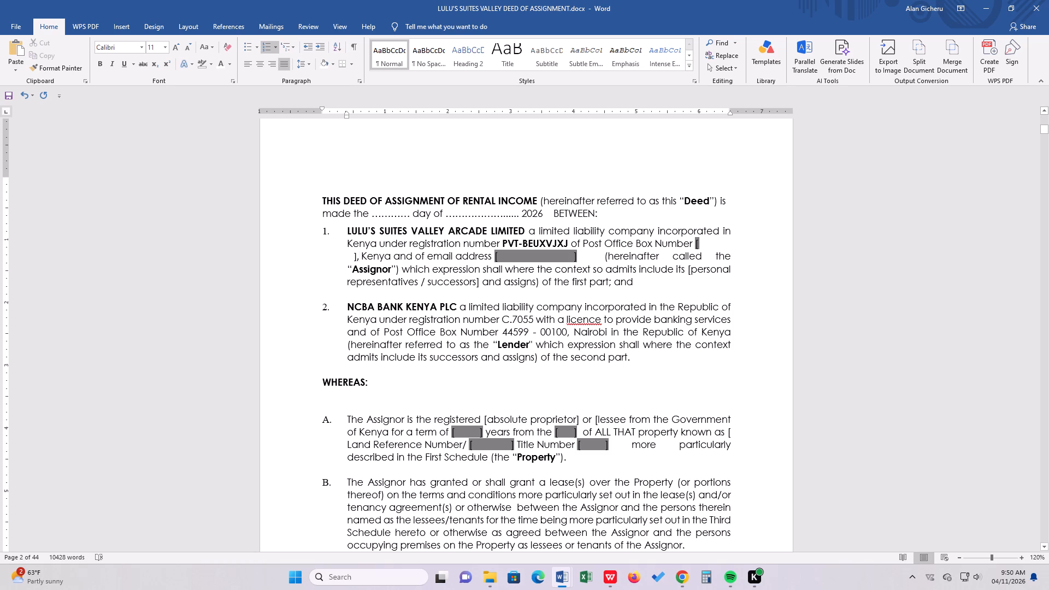
left_click(357, 256)
key("BackSpace")
key("BackSpace")
key("BackSpace")
key("BackSpace")
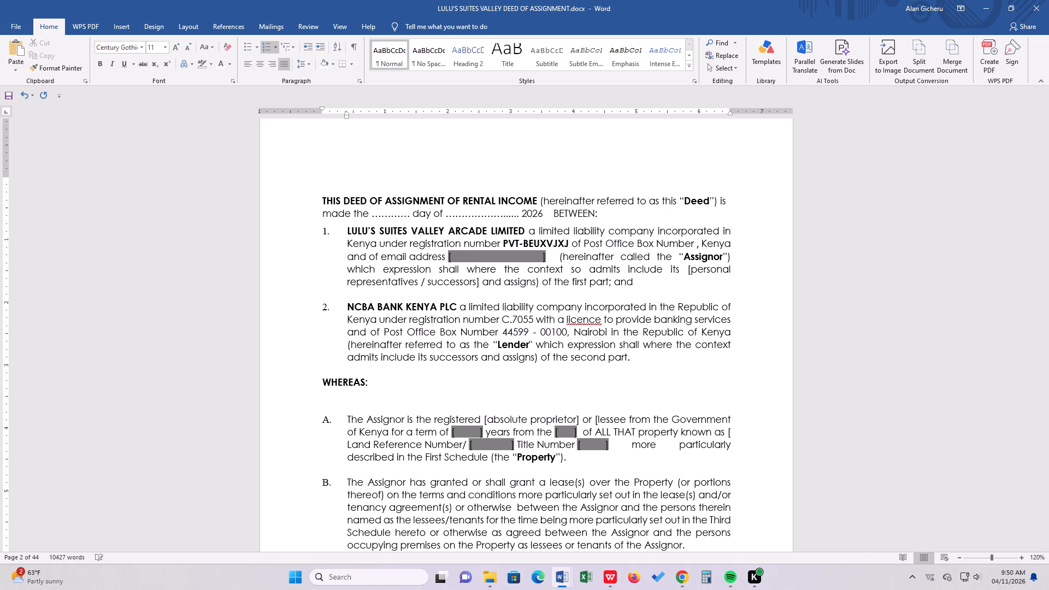
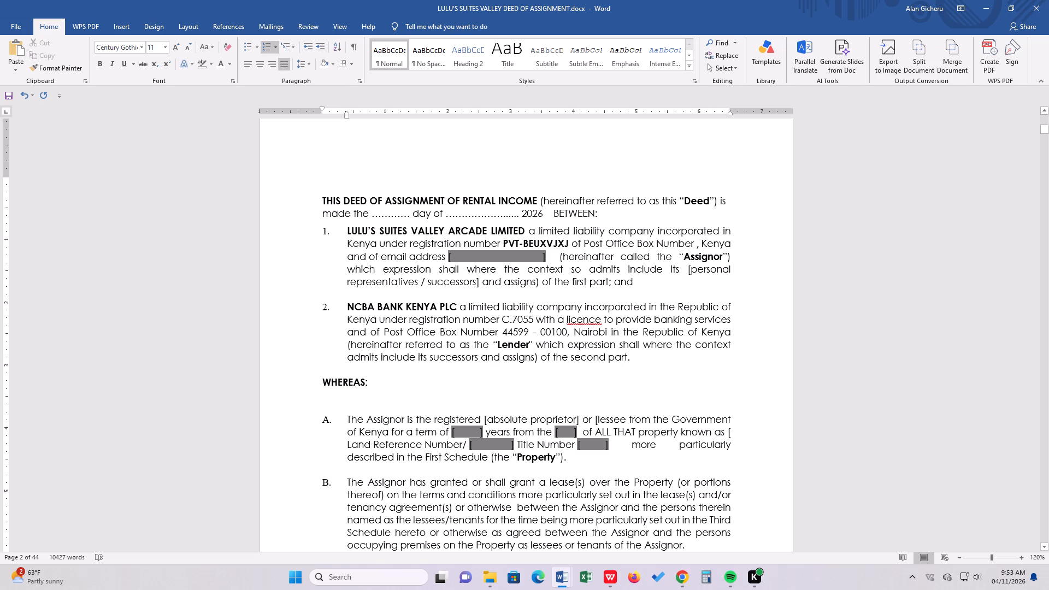
Enter the Assignor's box number, postal code, G.P.O and town in capitals after "Post Office Box Number" in party clause 1.
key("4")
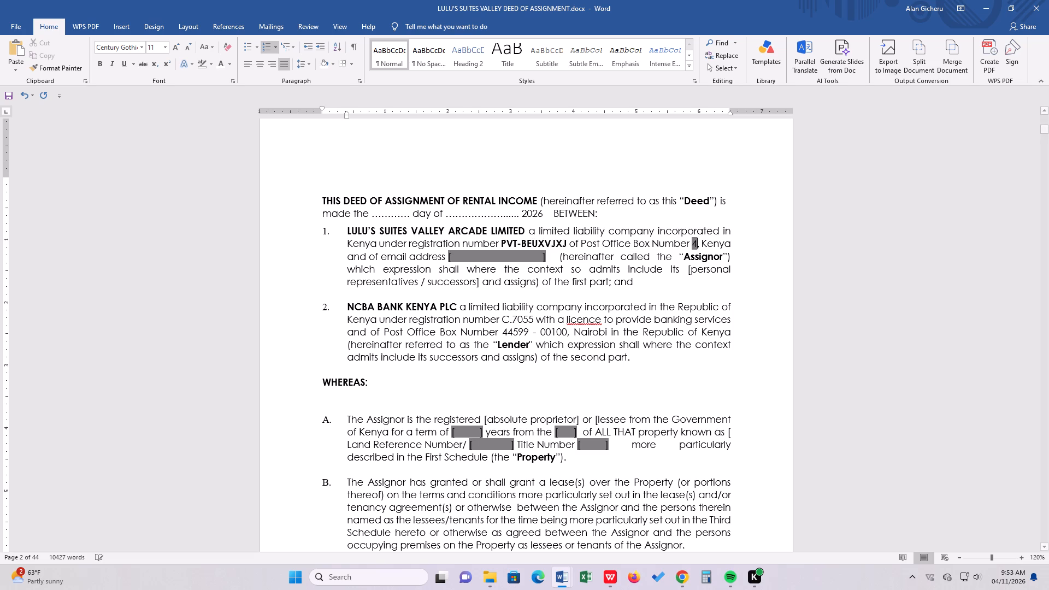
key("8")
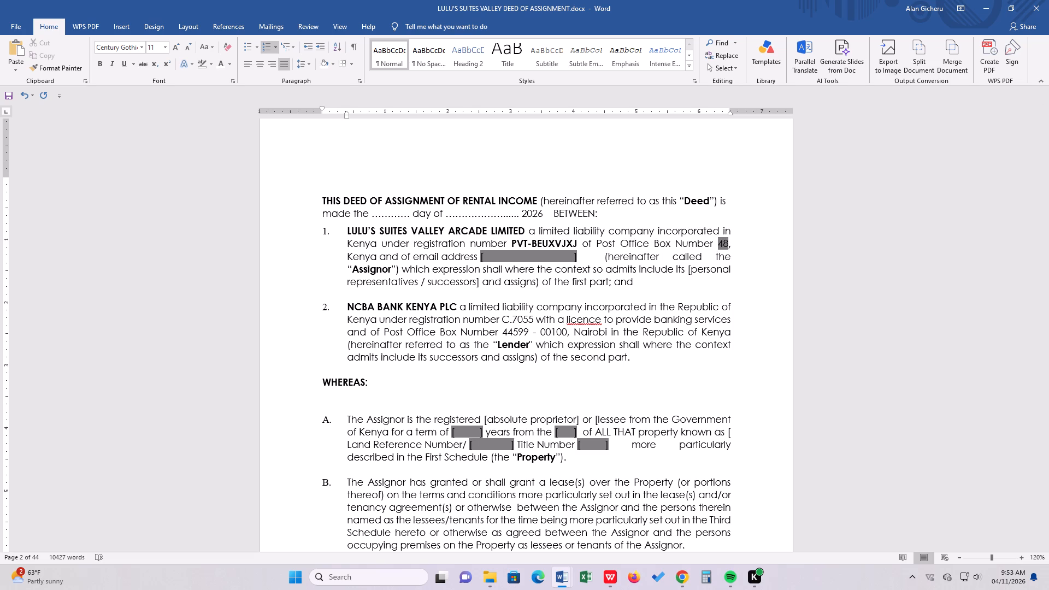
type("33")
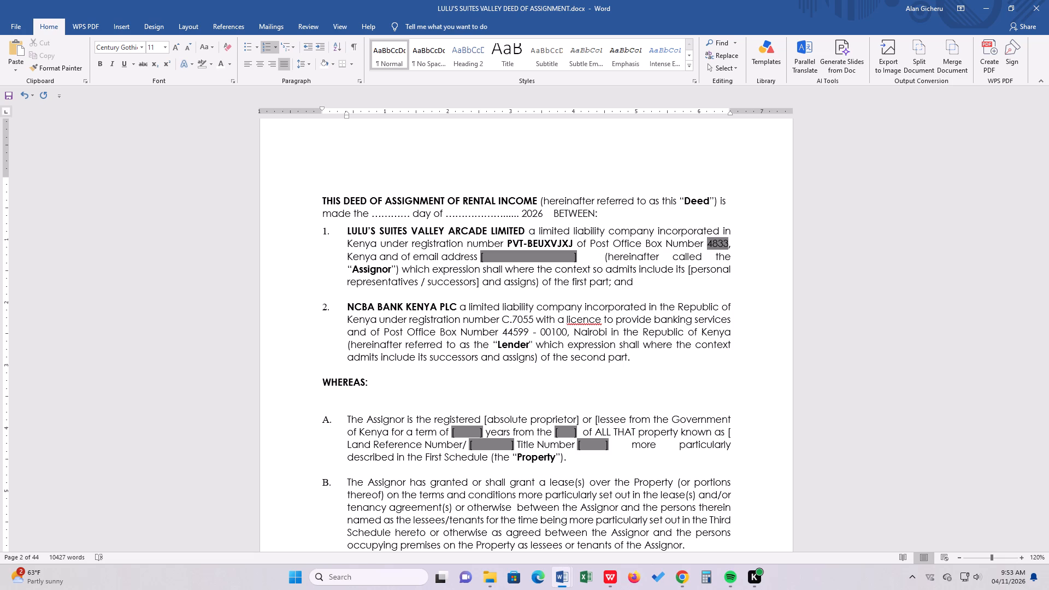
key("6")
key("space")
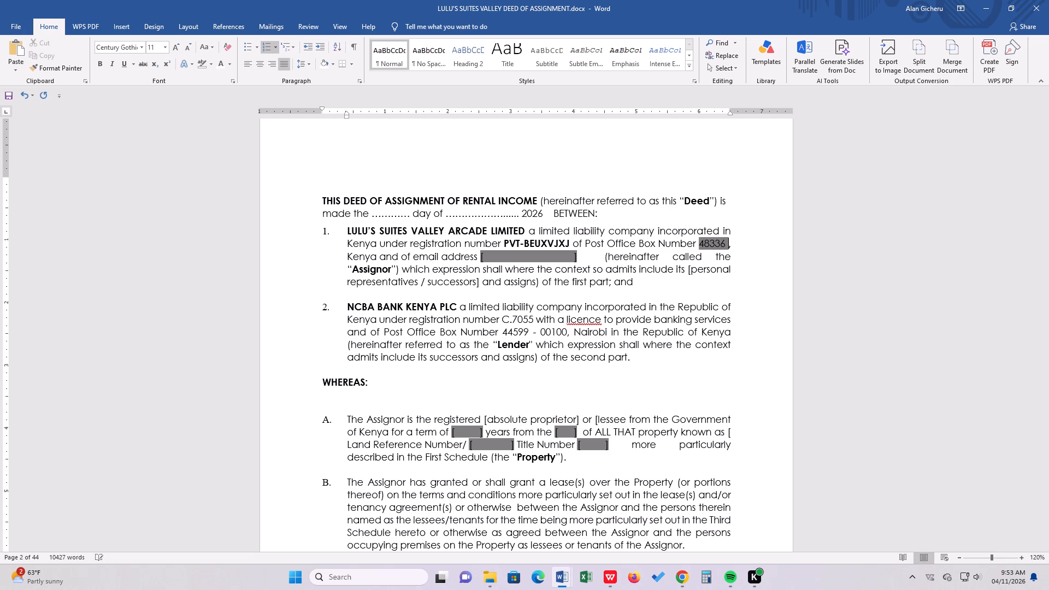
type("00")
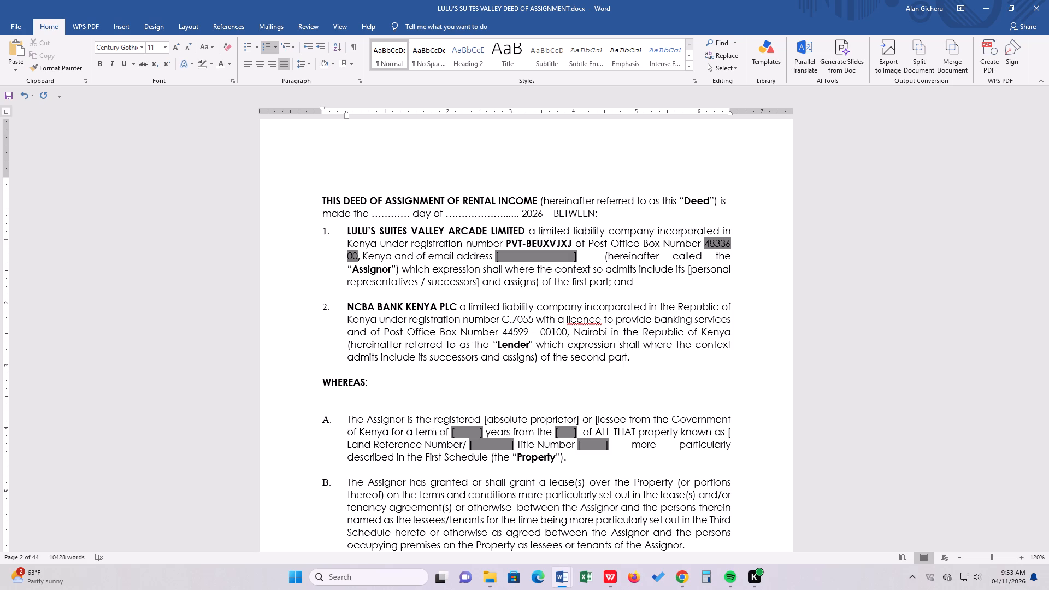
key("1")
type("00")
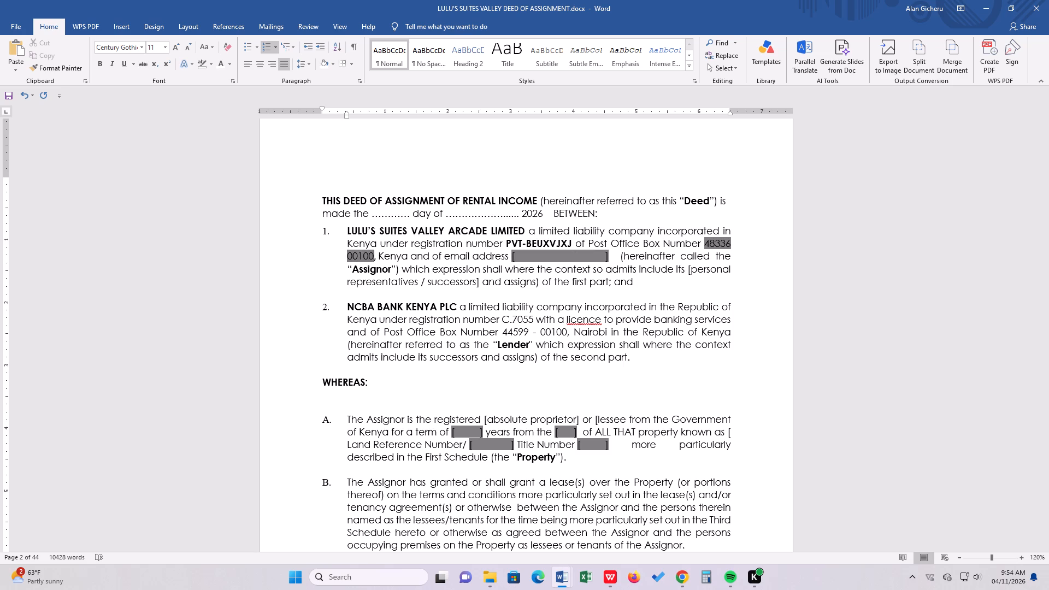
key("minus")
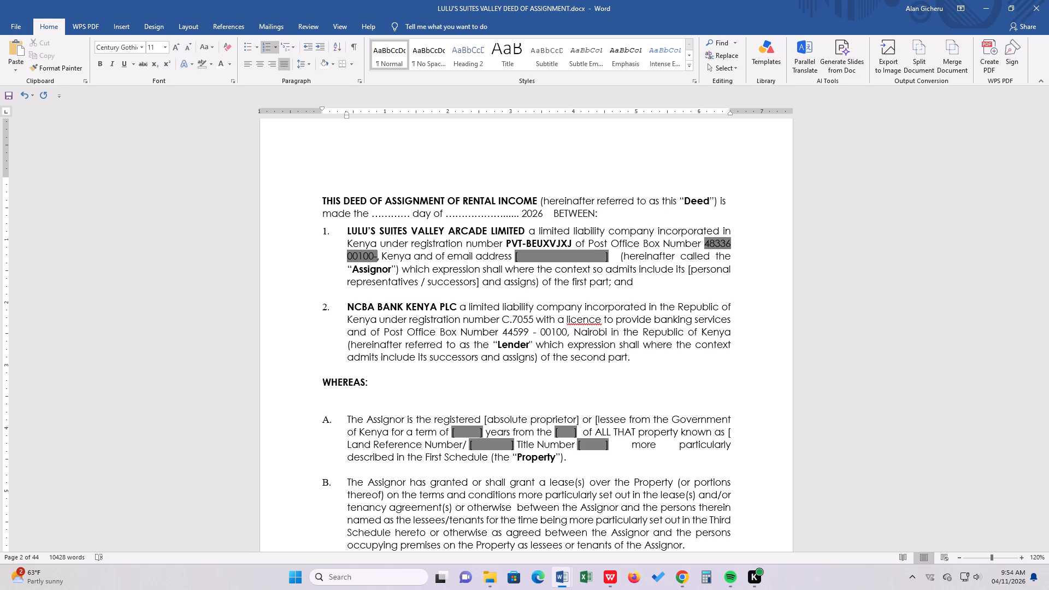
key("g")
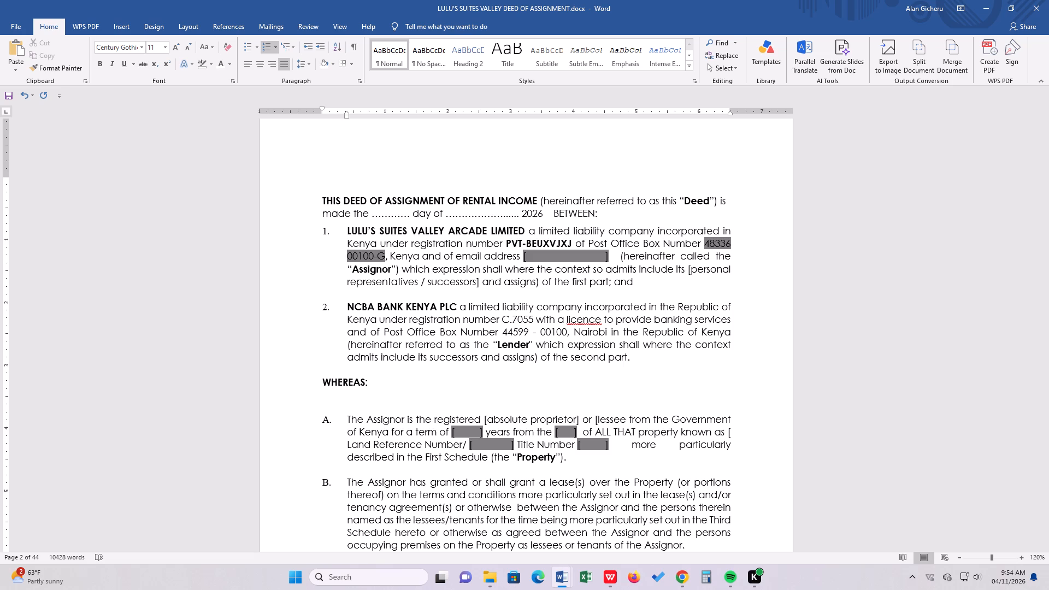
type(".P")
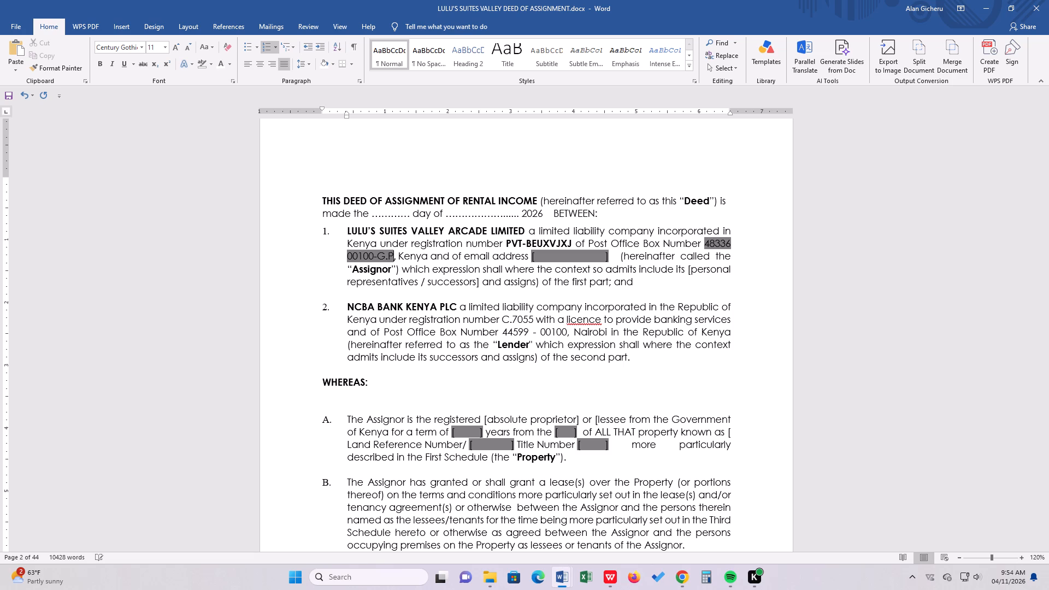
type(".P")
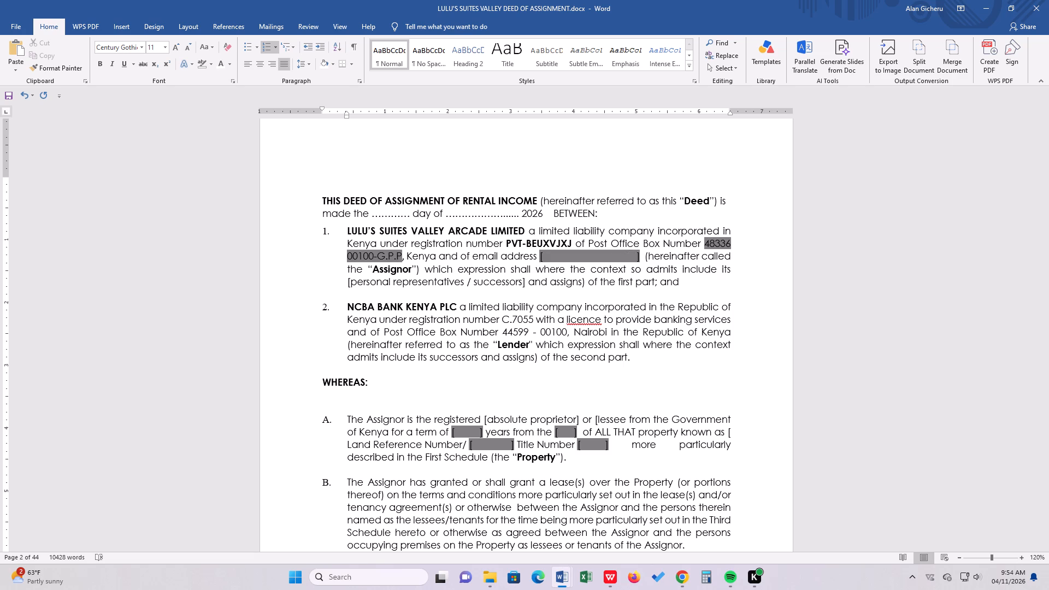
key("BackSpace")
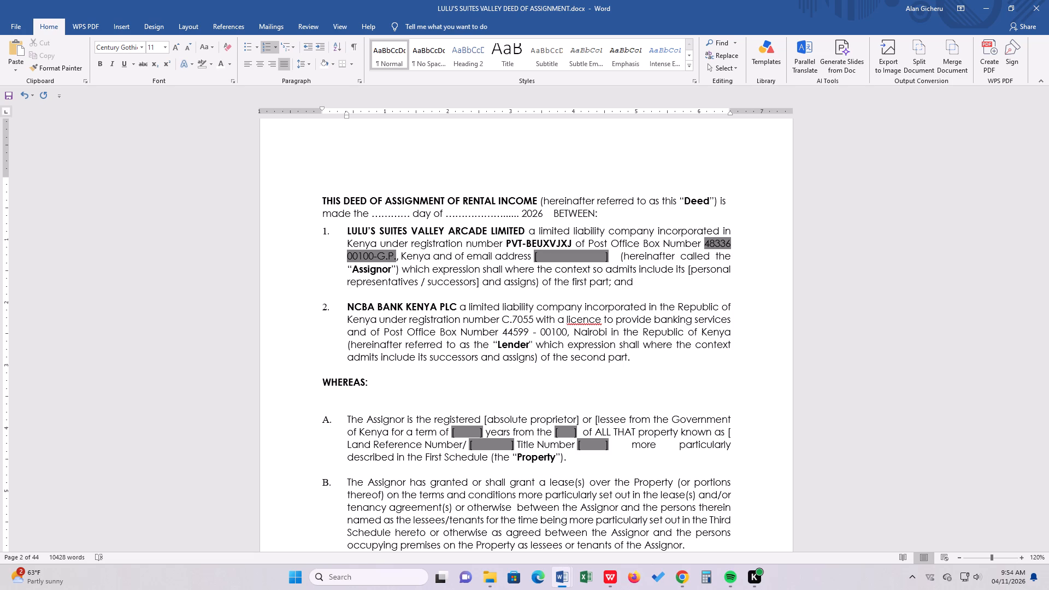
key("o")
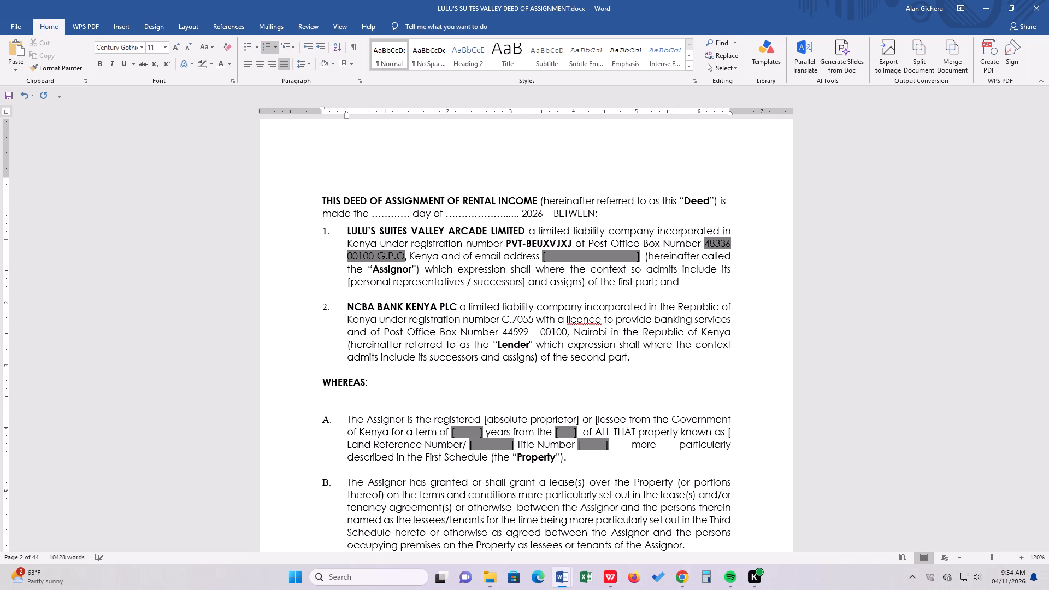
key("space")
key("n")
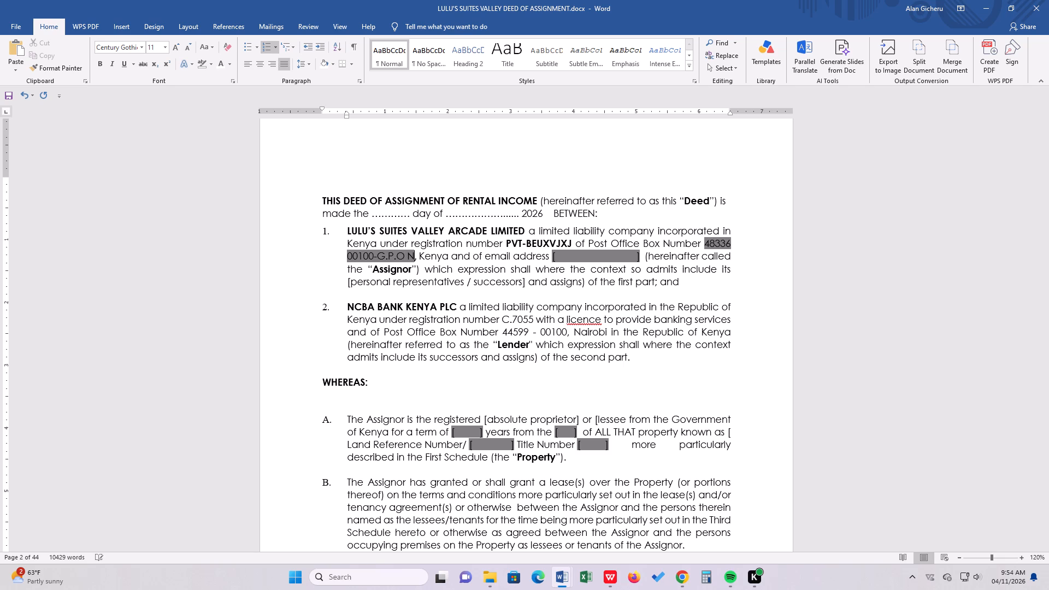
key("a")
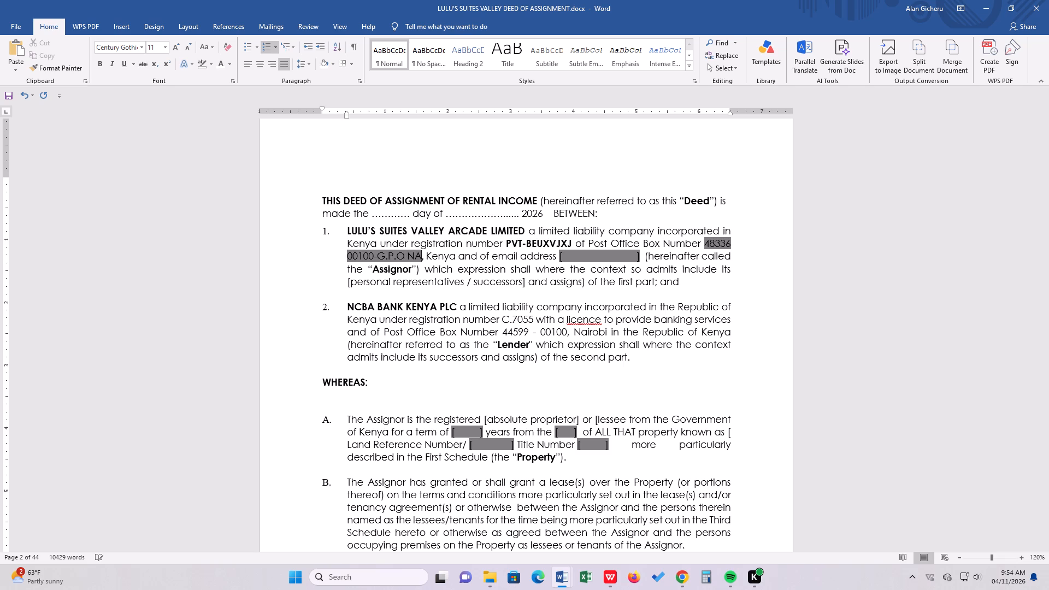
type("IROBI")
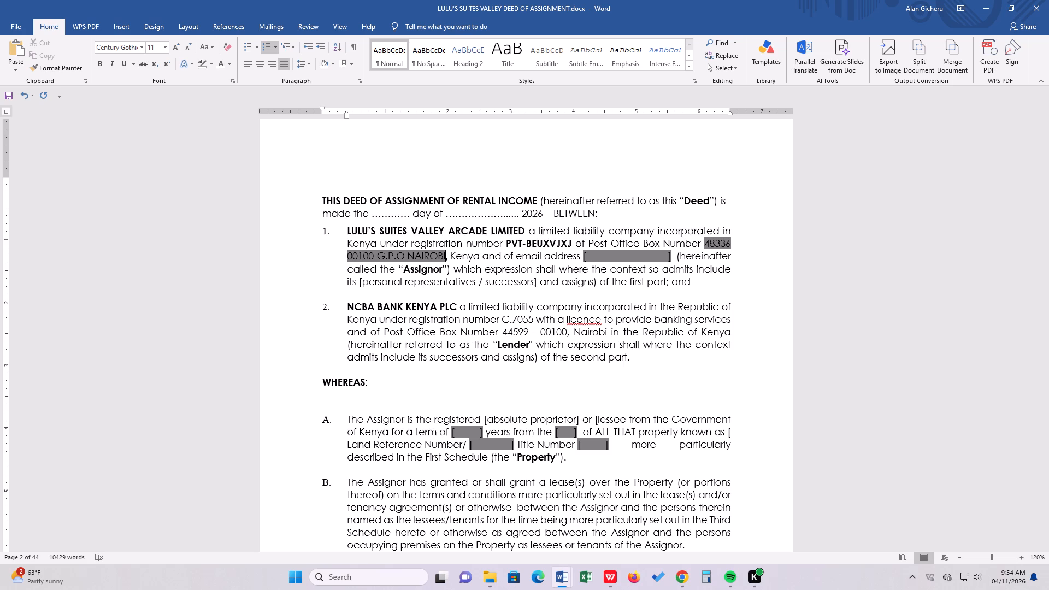
Clear the formatting of the Assignor's full postal address in party clause 1 to remove its grey shading.
left_click_drag(702, 245, 729, 243)
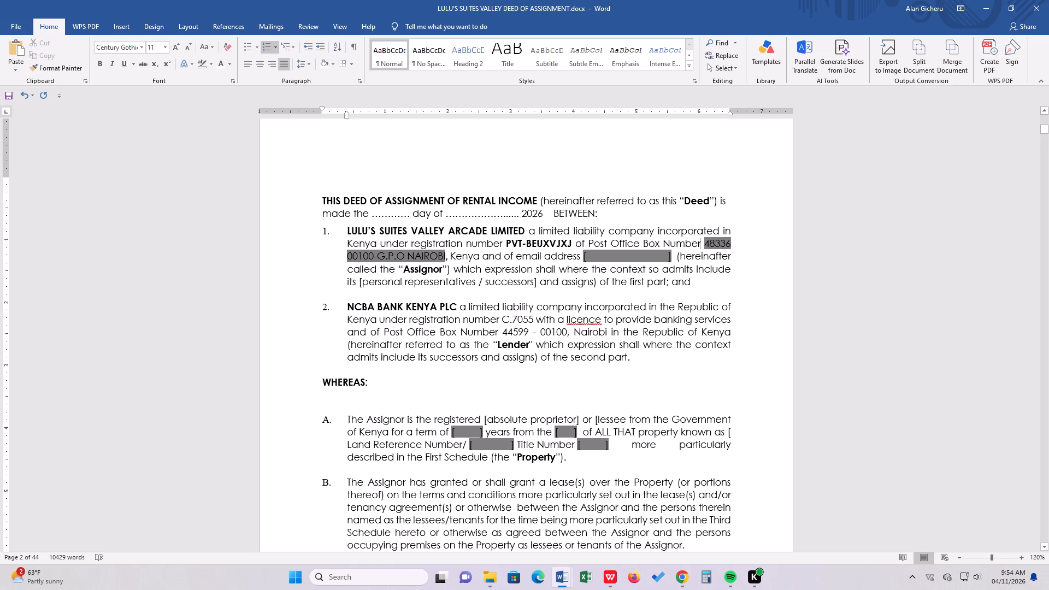
left_click_drag(729, 243, 726, 244)
left_click(720, 249)
left_click_drag(704, 243, 611, 269)
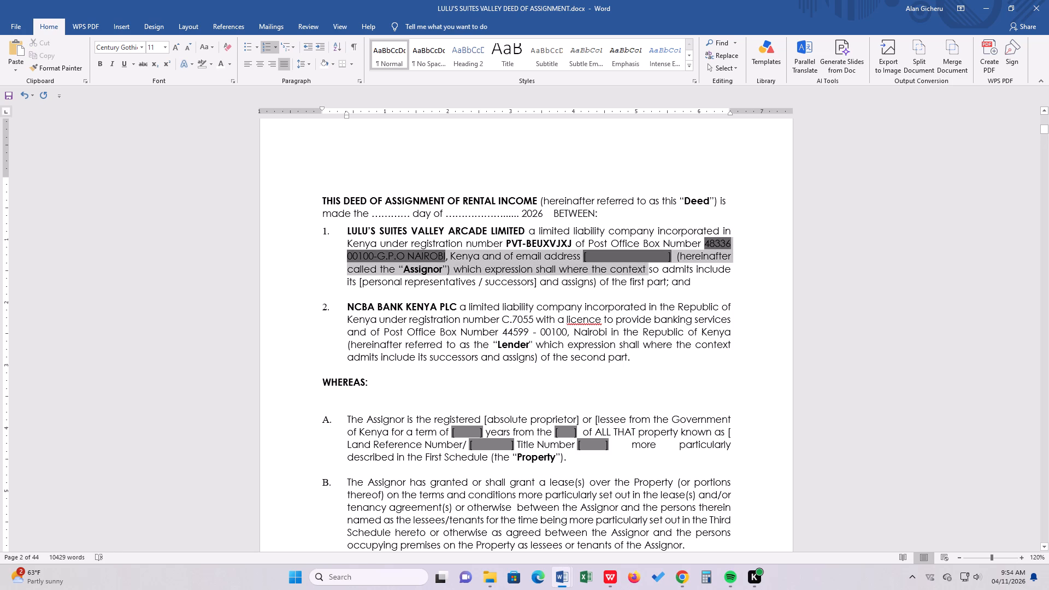
left_click_drag(611, 269, 447, 255)
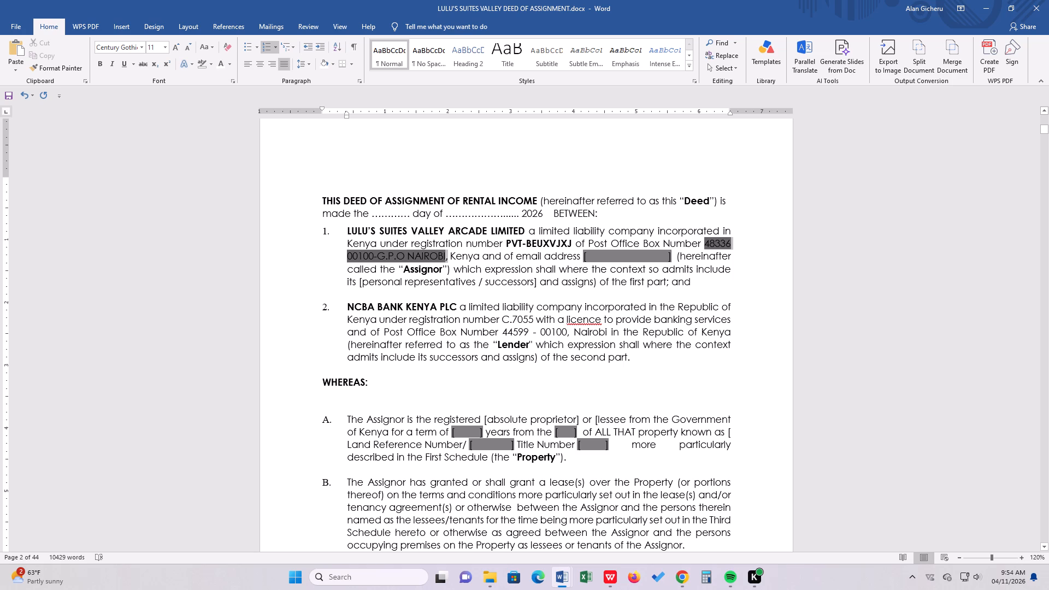
left_click_drag(447, 255, 443, 258)
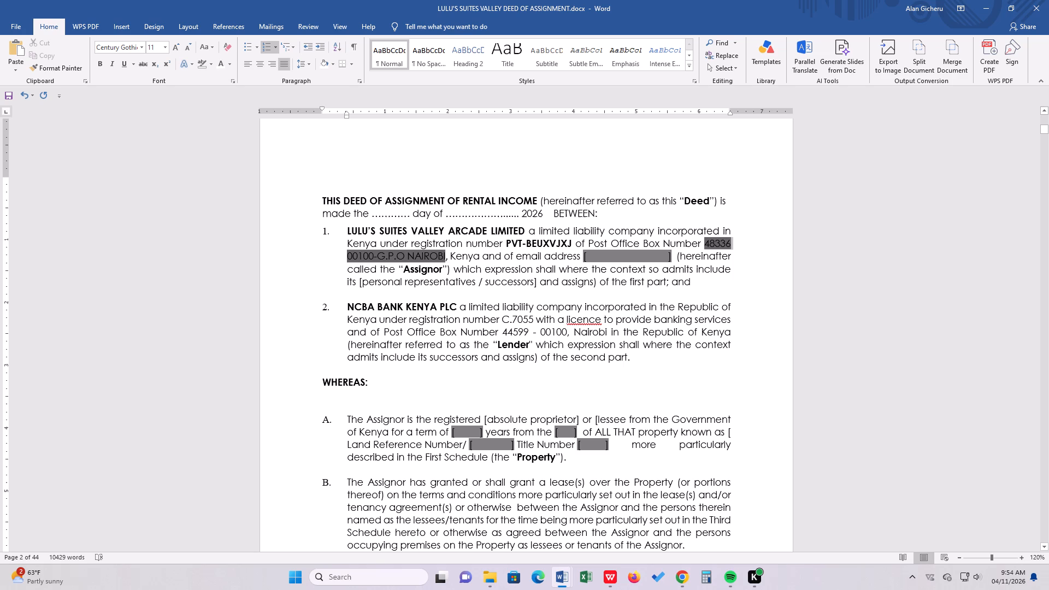
left_click_drag(443, 258, 445, 257)
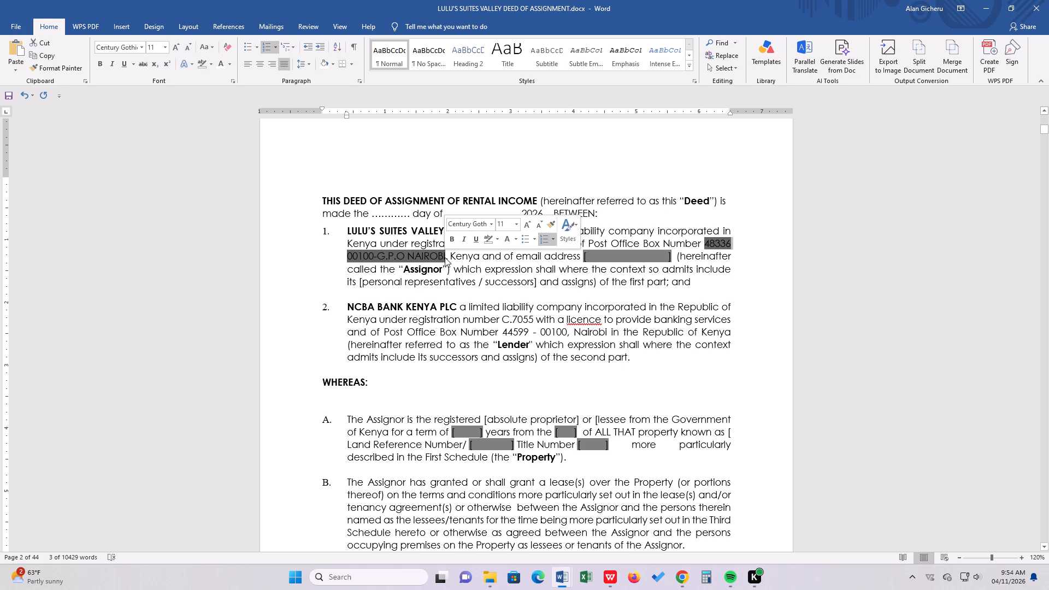
left_click(230, 45)
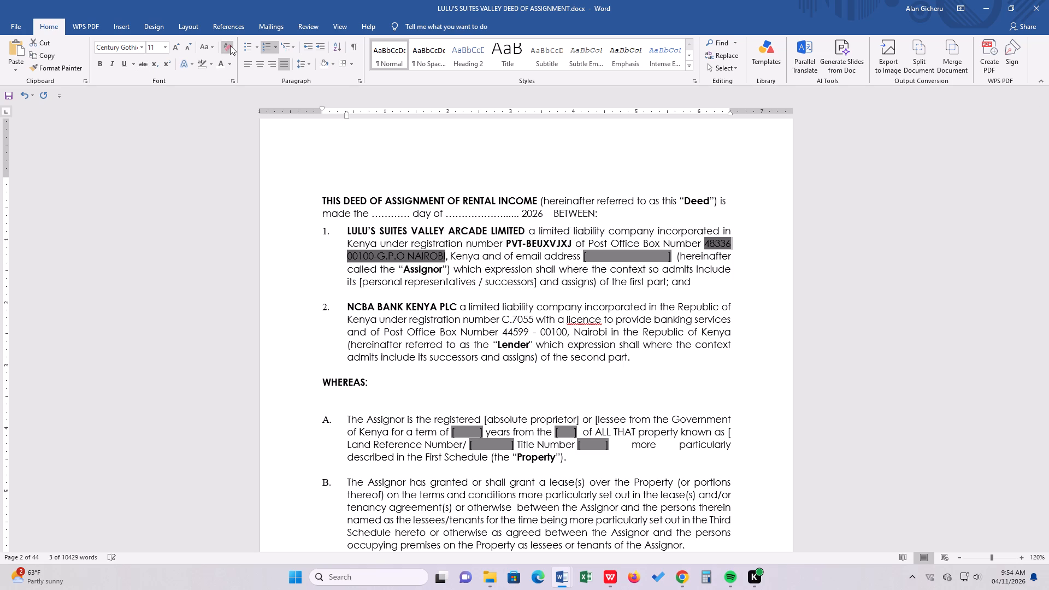
left_click(463, 265)
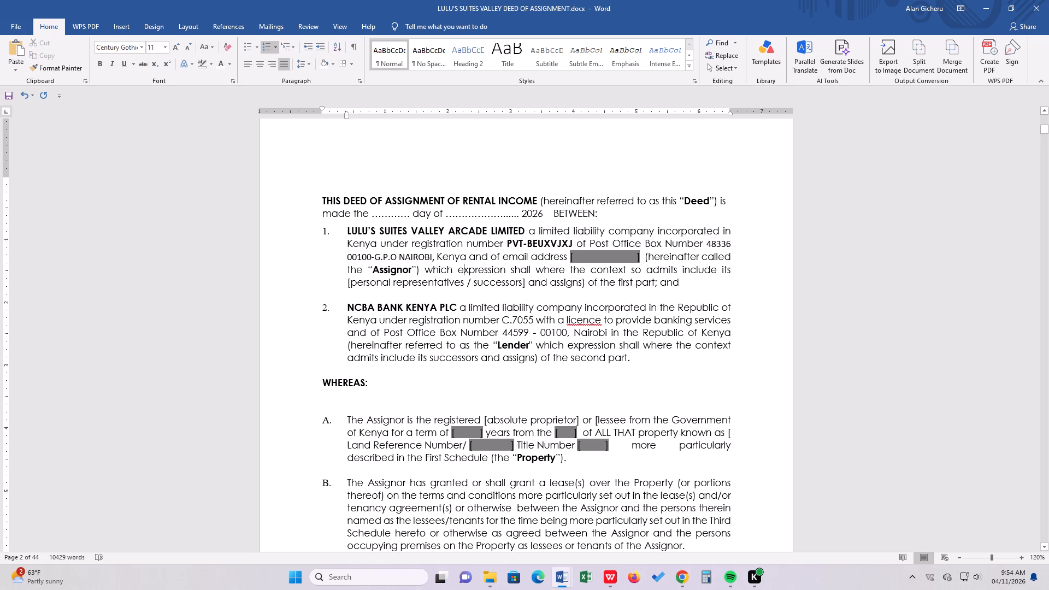
Make the Assignor's full postal address bold in party clause 1, including the box number, postal code and town.
left_click_drag(345, 257, 426, 259)
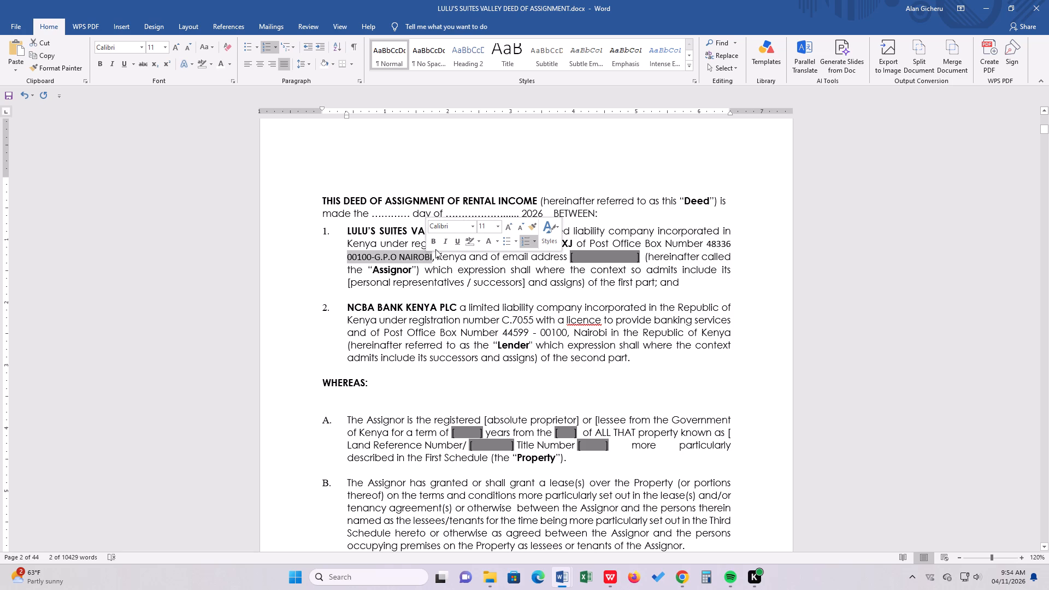
left_click(432, 239)
left_click(511, 278)
left_click_drag(706, 244, 735, 240)
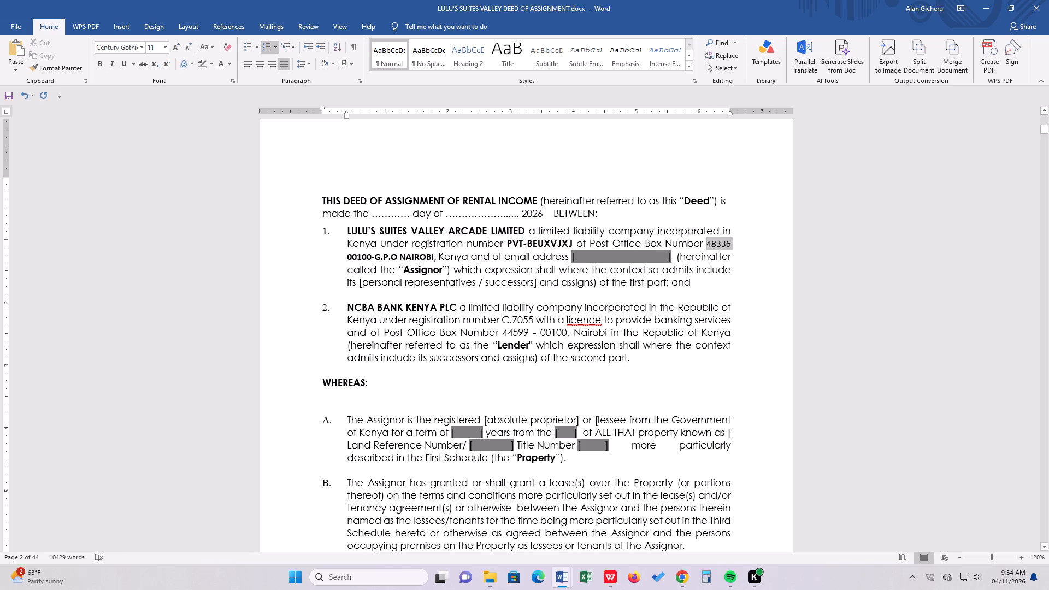
left_click_drag(735, 240, 735, 242)
left_click(743, 222)
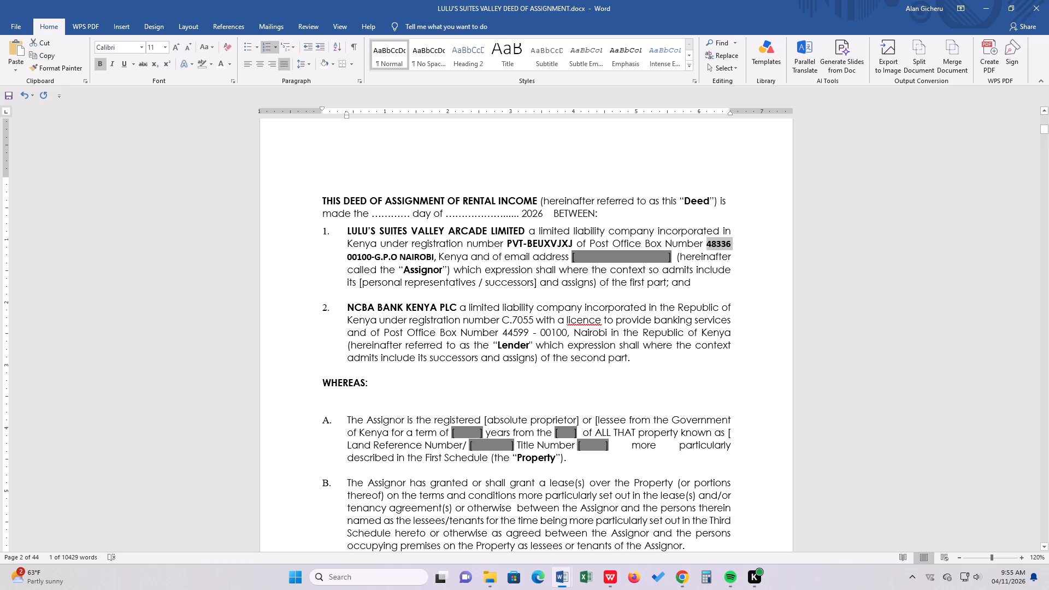
Clear the formatting of the bracketed email address placeholder in party clause 1 to remove its grey shading.
left_click_drag(570, 258, 669, 255)
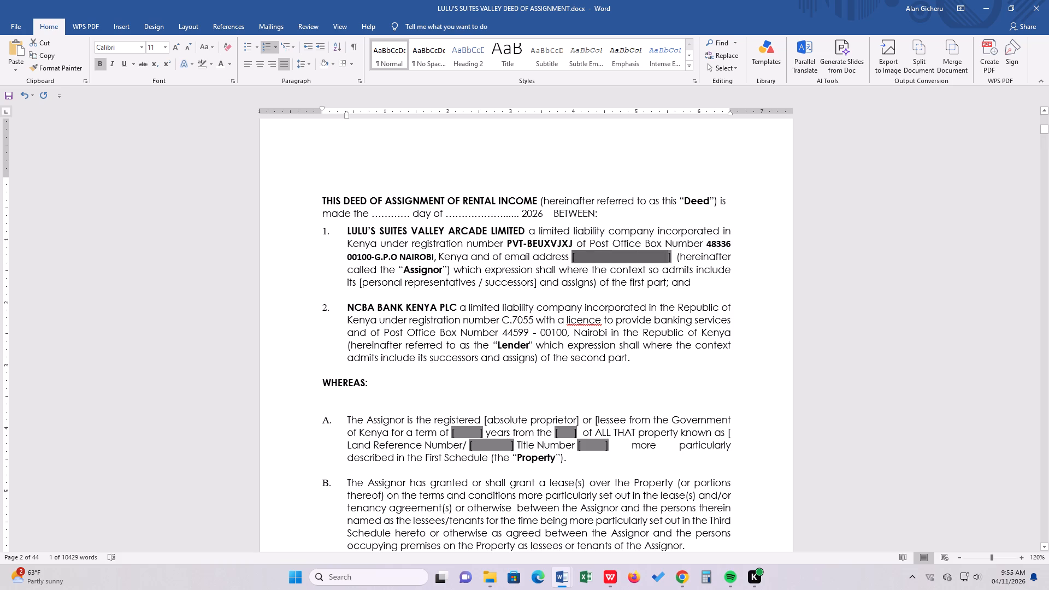
left_click_drag(669, 255, 672, 258)
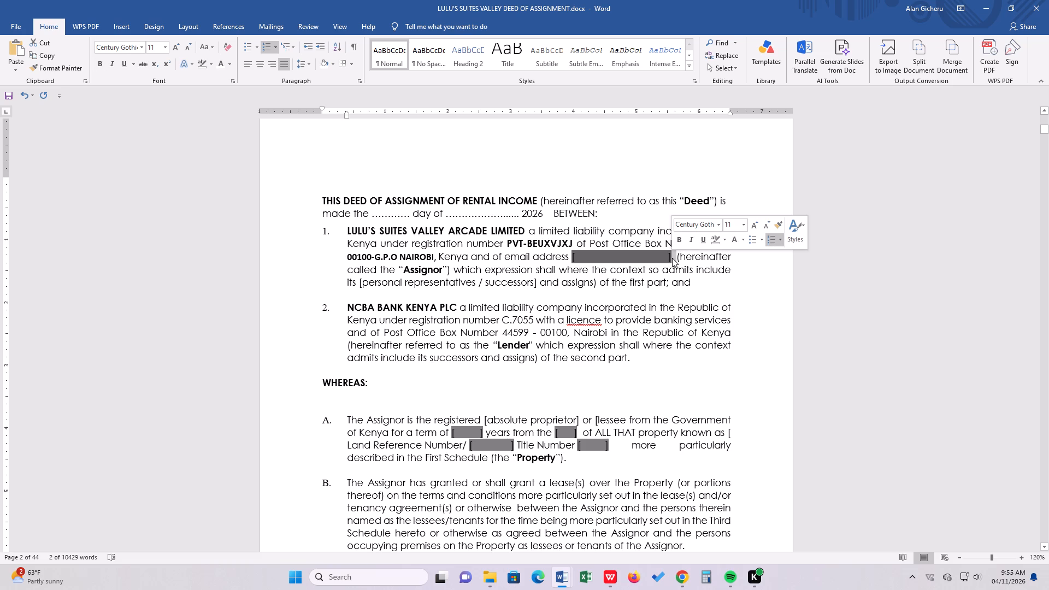
left_click(225, 45)
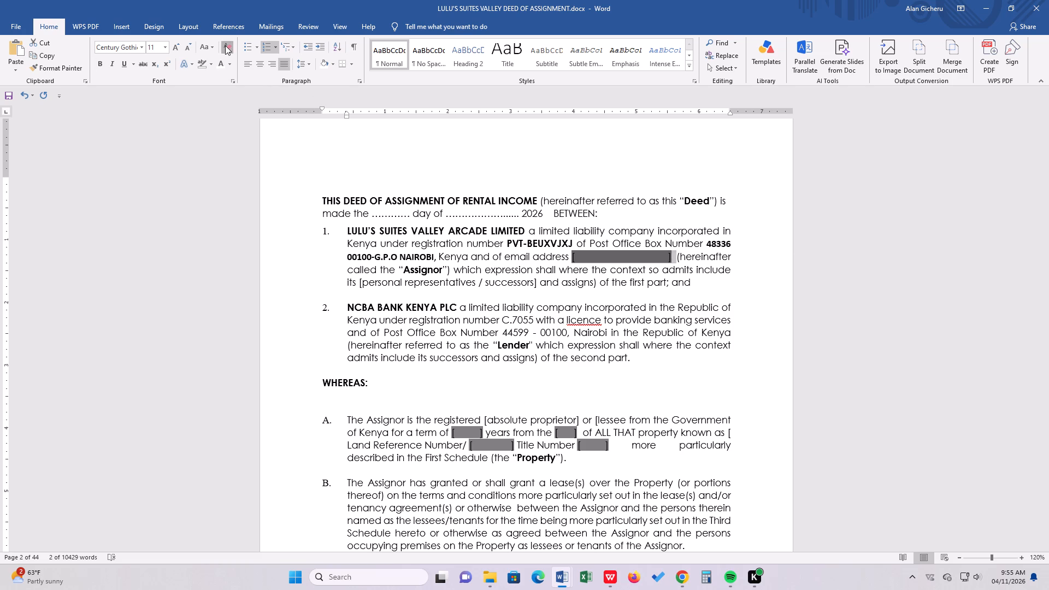
left_click(609, 254)
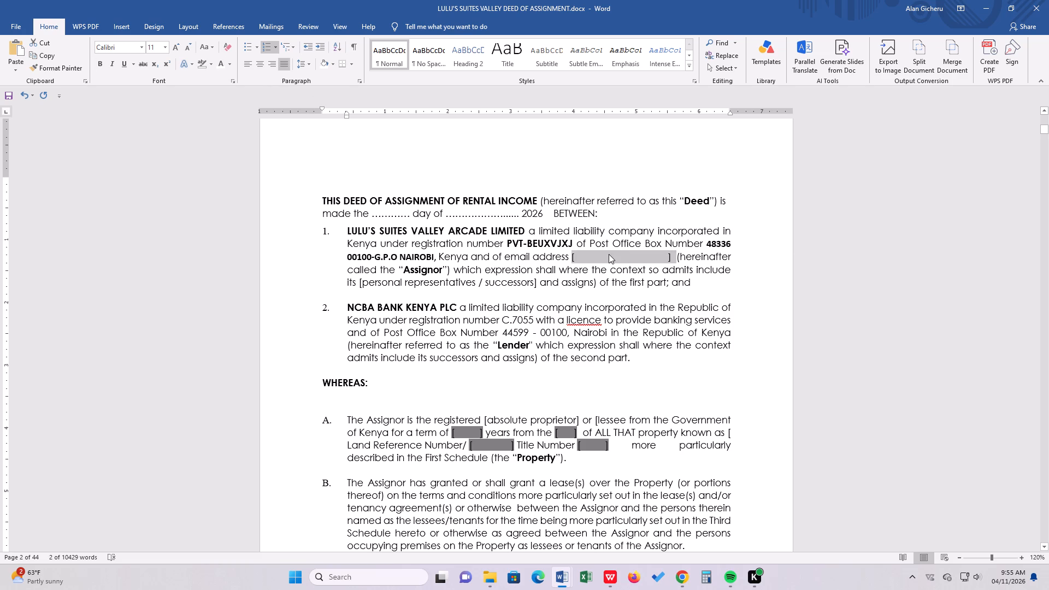
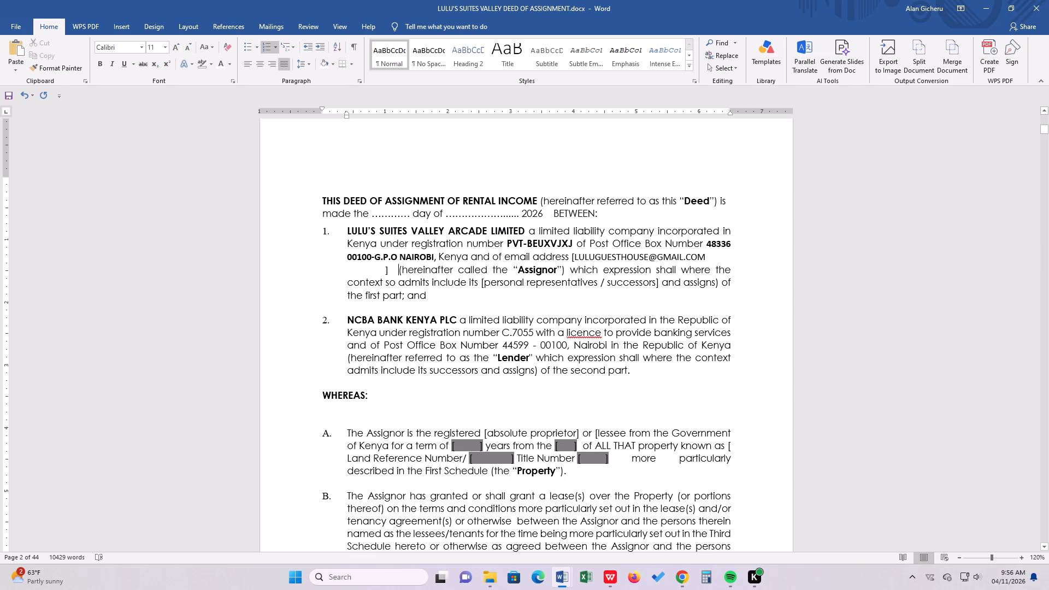
left_click_drag(395, 269, 620, 236)
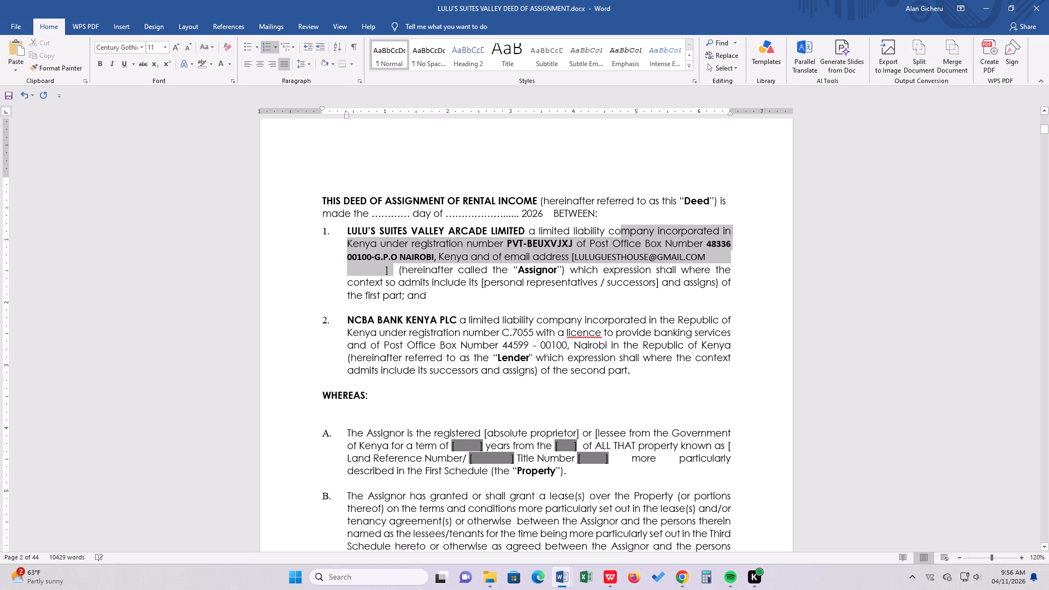
left_click_drag(620, 236, 715, 256)
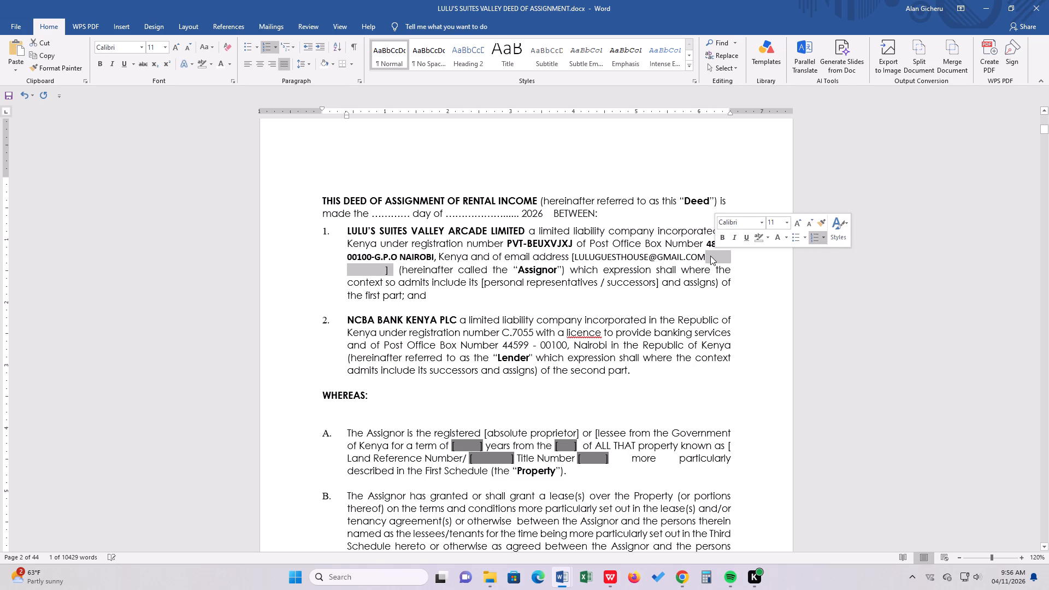
key("BackSpace")
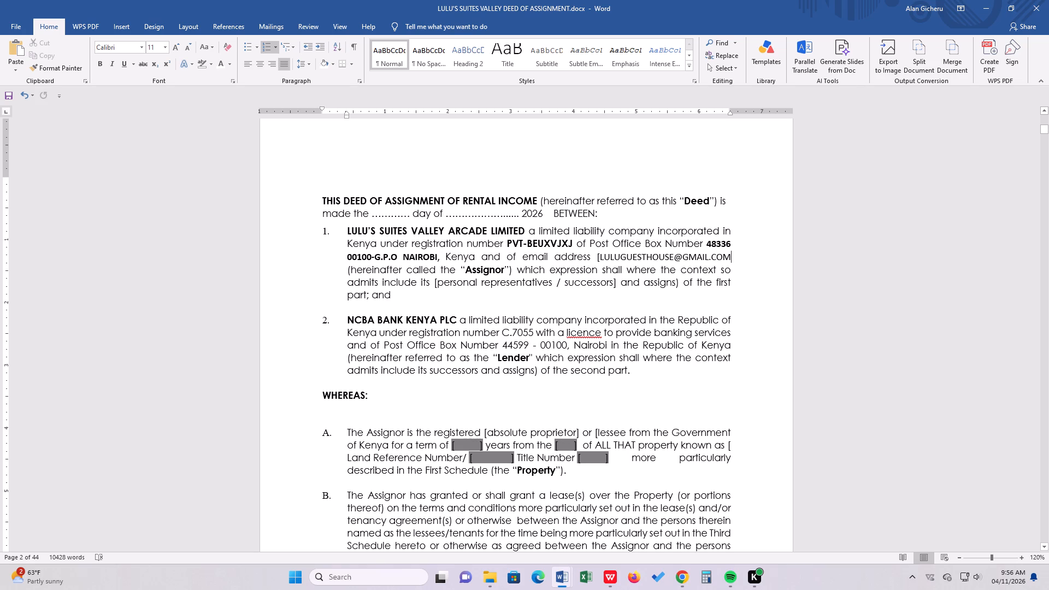
left_click(600, 260)
key("BackSpace")
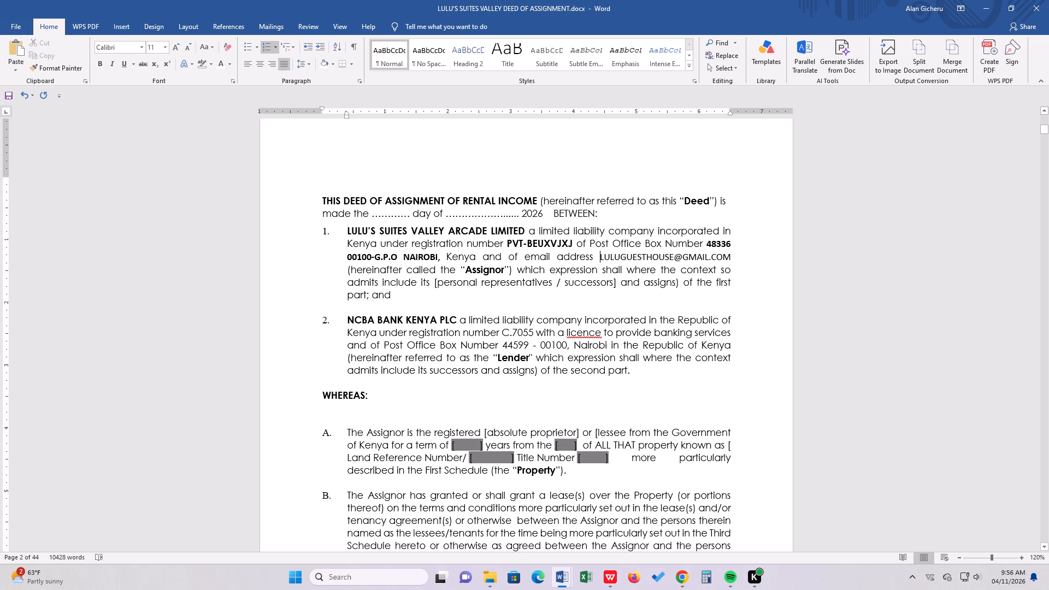
left_click_drag(600, 257, 612, 257)
left_click(604, 281)
left_click_drag(597, 258, 721, 255)
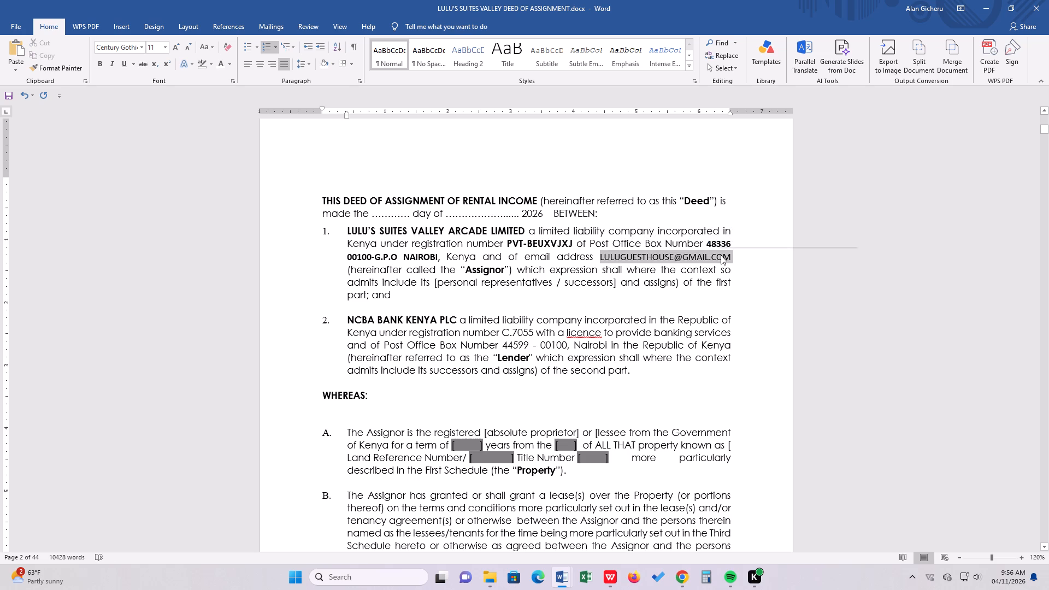
left_click(723, 239)
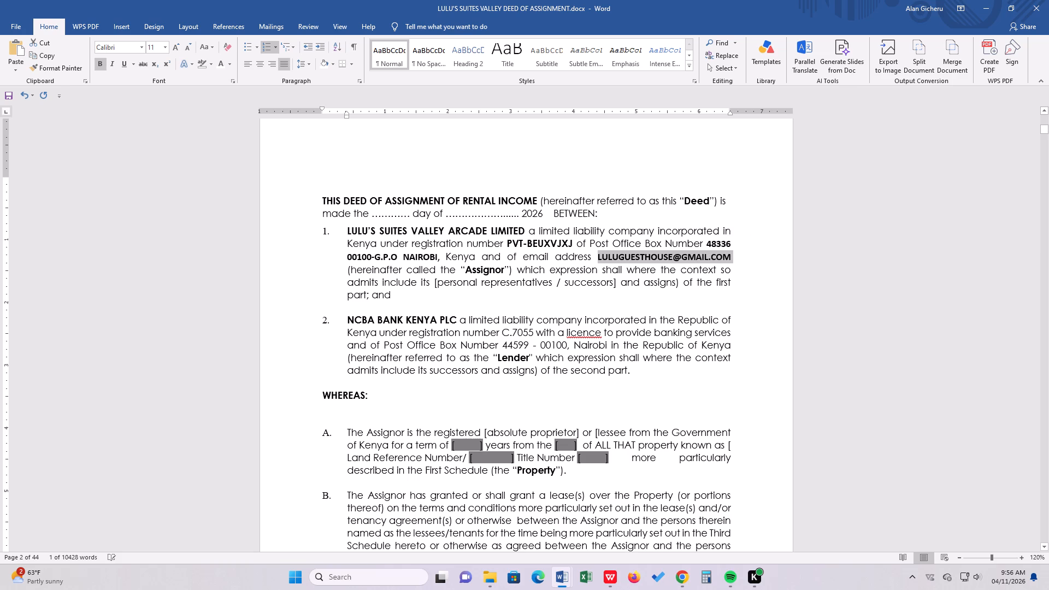
left_click(598, 276)
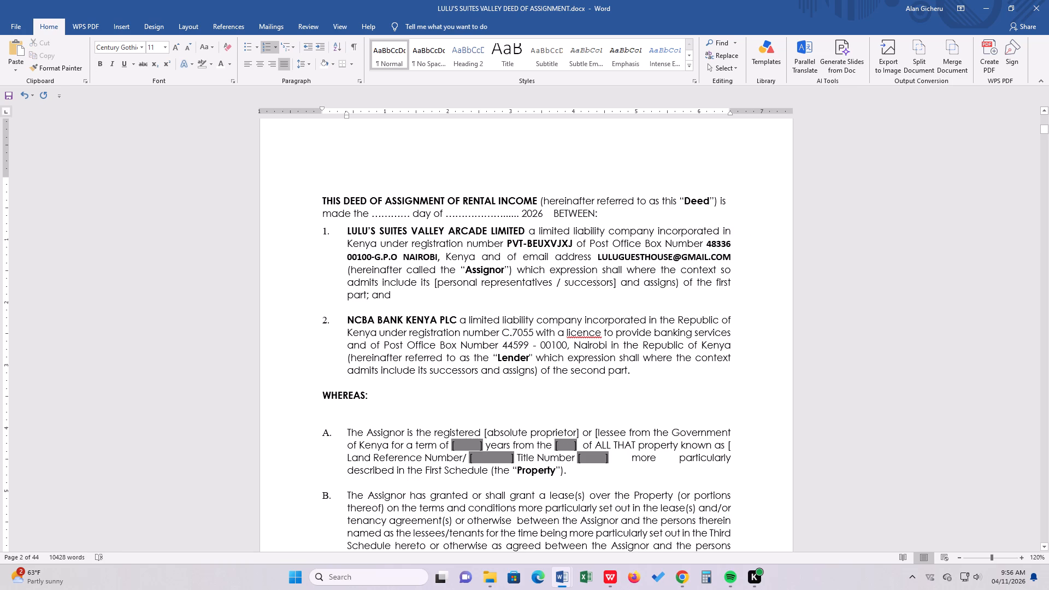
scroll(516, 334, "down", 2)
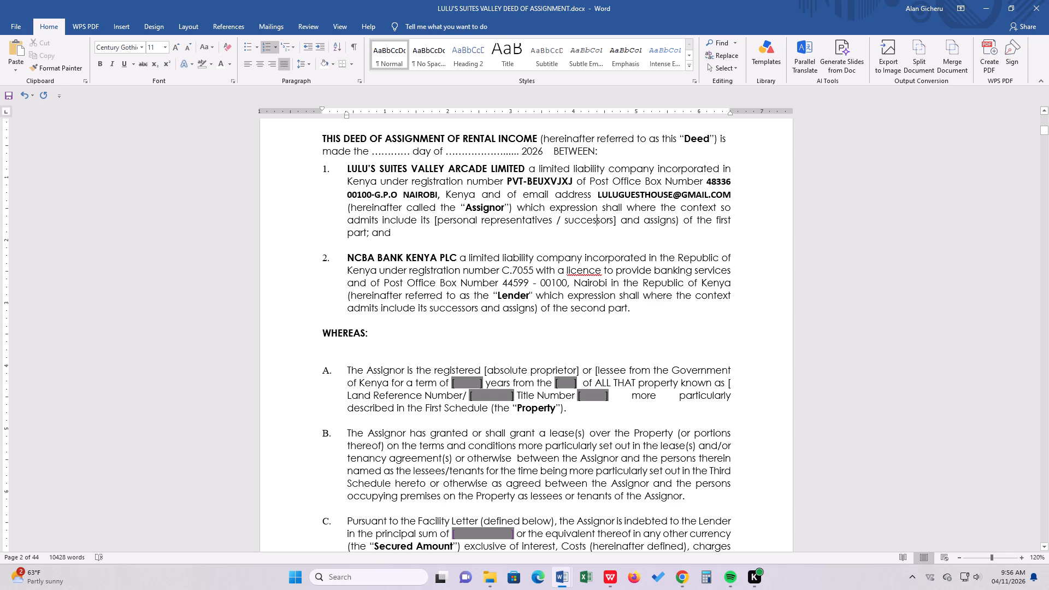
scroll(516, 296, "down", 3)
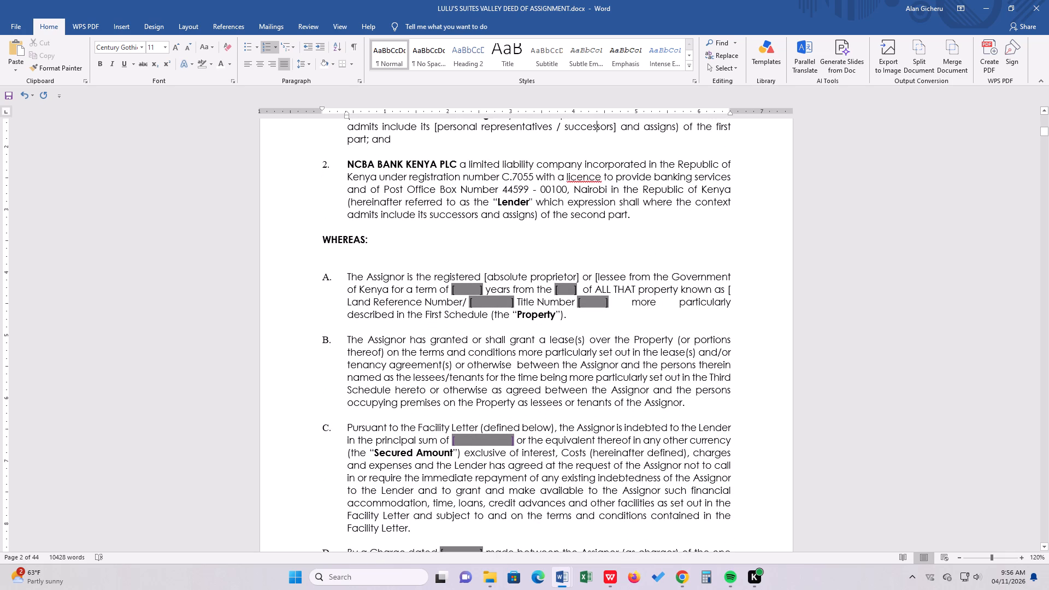
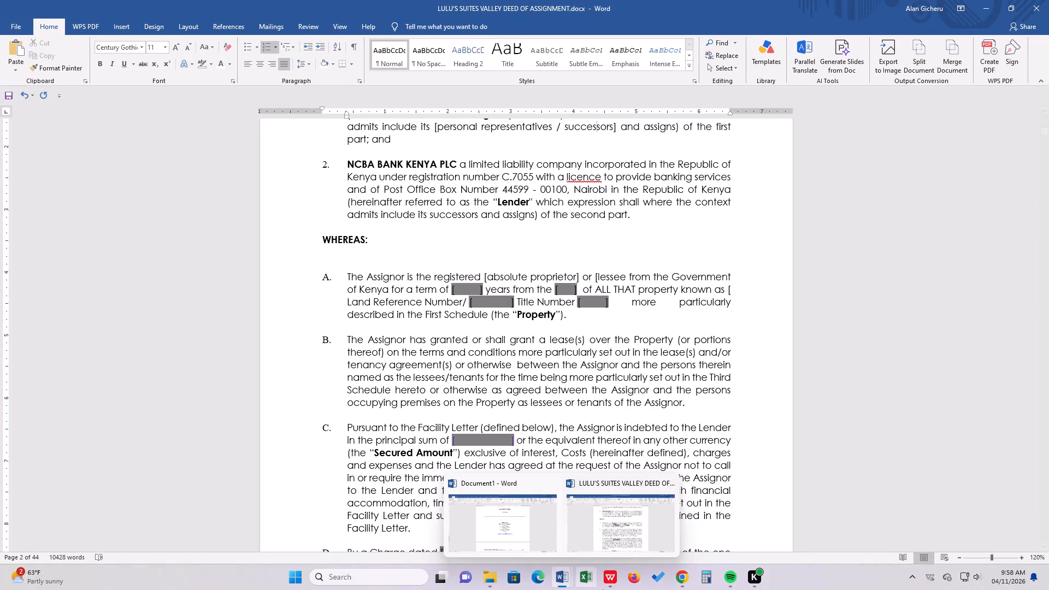
Switch from Word to the Chrome window where the legal instructions email is open.
left_click(677, 581)
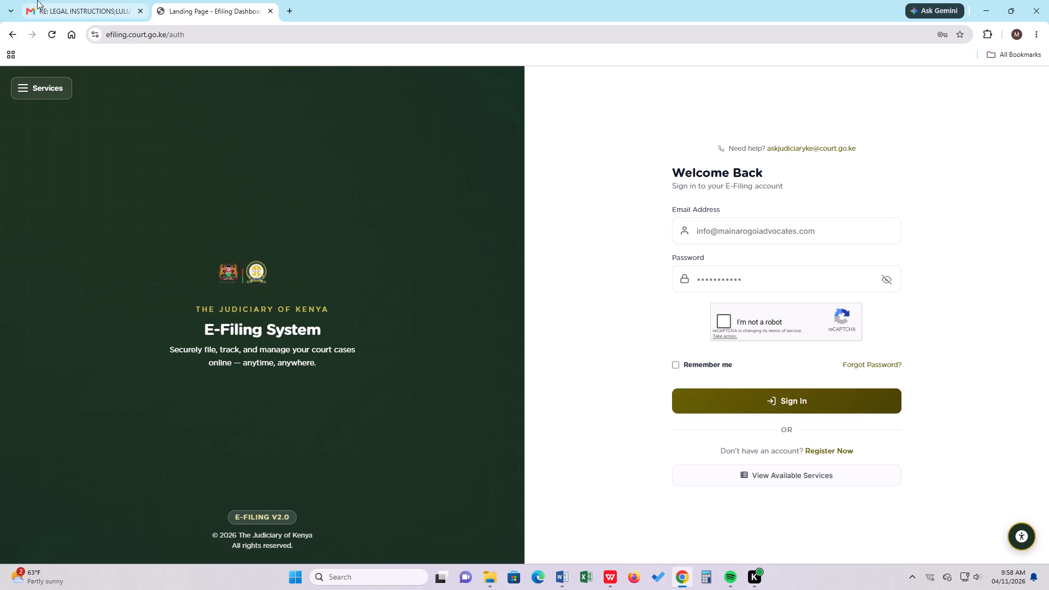
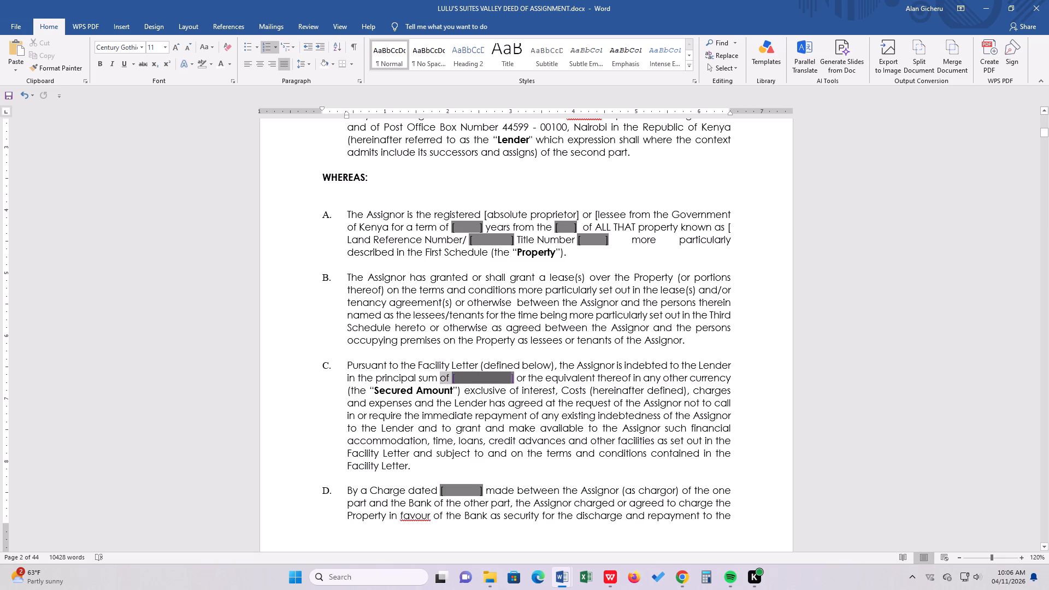
Clear the formatting, including the dark shading, from the bracketed principal sum placeholder in recital C.
left_click_drag(504, 379, 517, 377)
left_click(467, 381)
left_click_drag(451, 378, 510, 377)
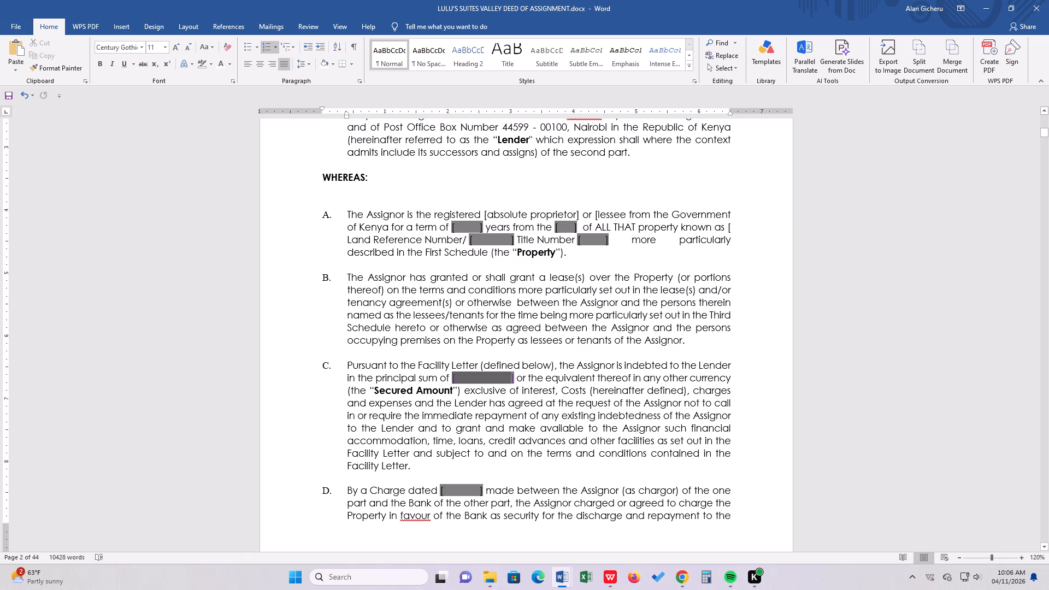
left_click_drag(510, 377, 514, 377)
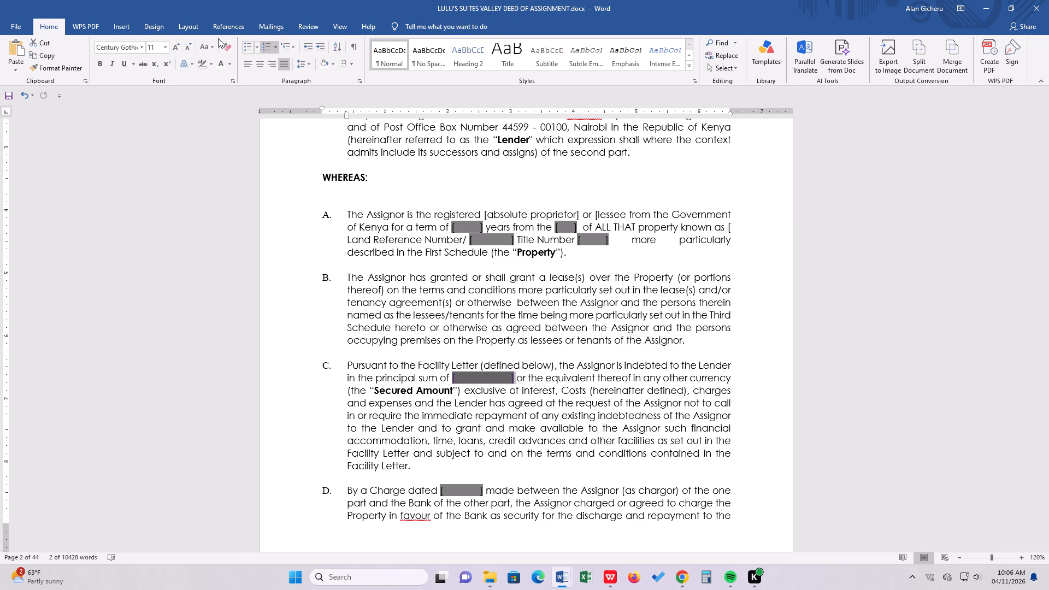
left_click(229, 44)
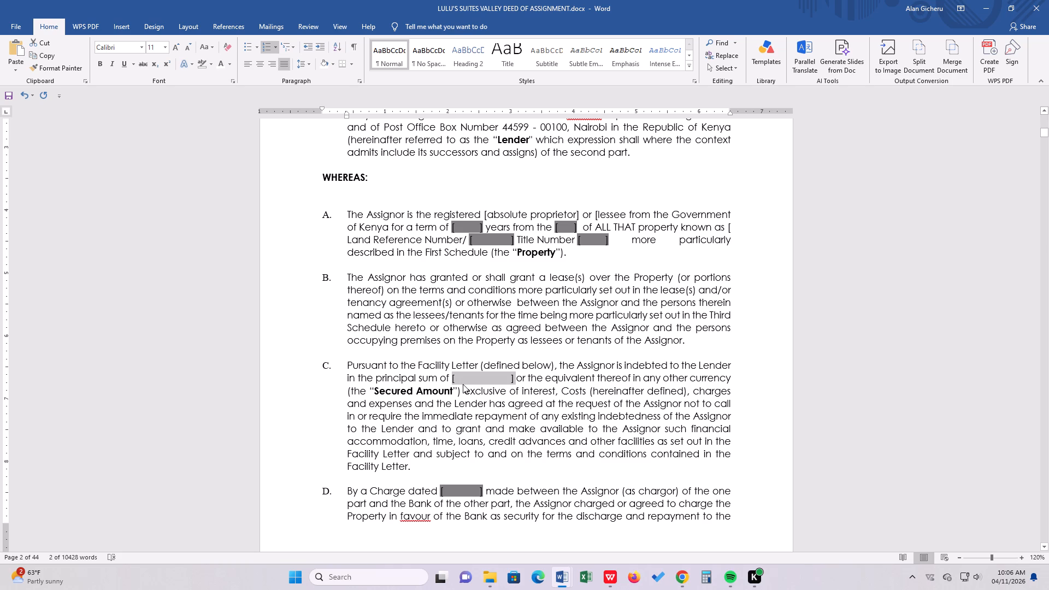
Enter the figure 35,000,000.00/= inside the principal sum brackets in recital C.
left_click(465, 379)
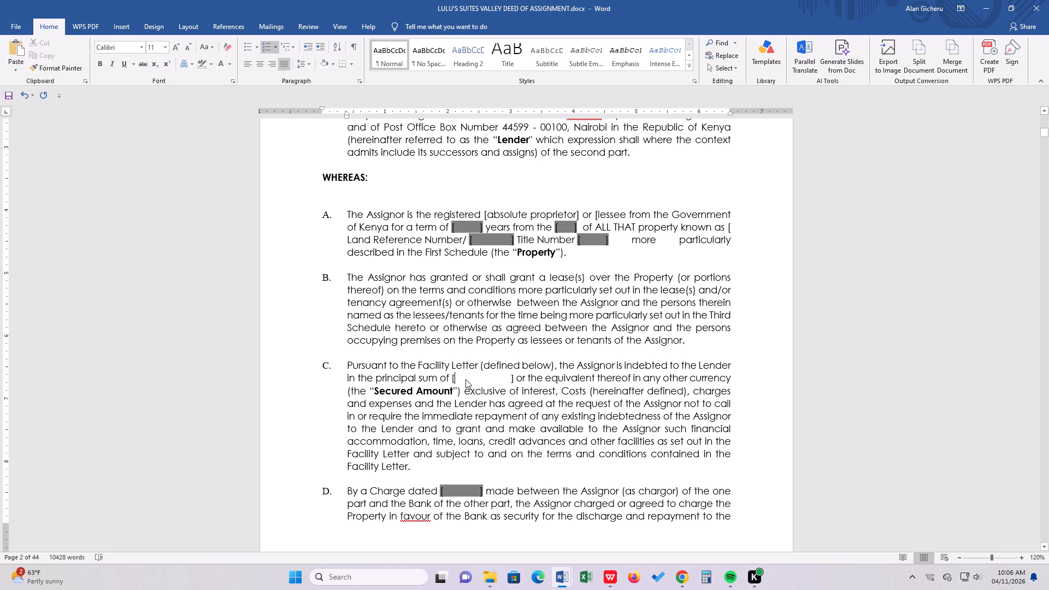
key("3")
key("5")
key("comma")
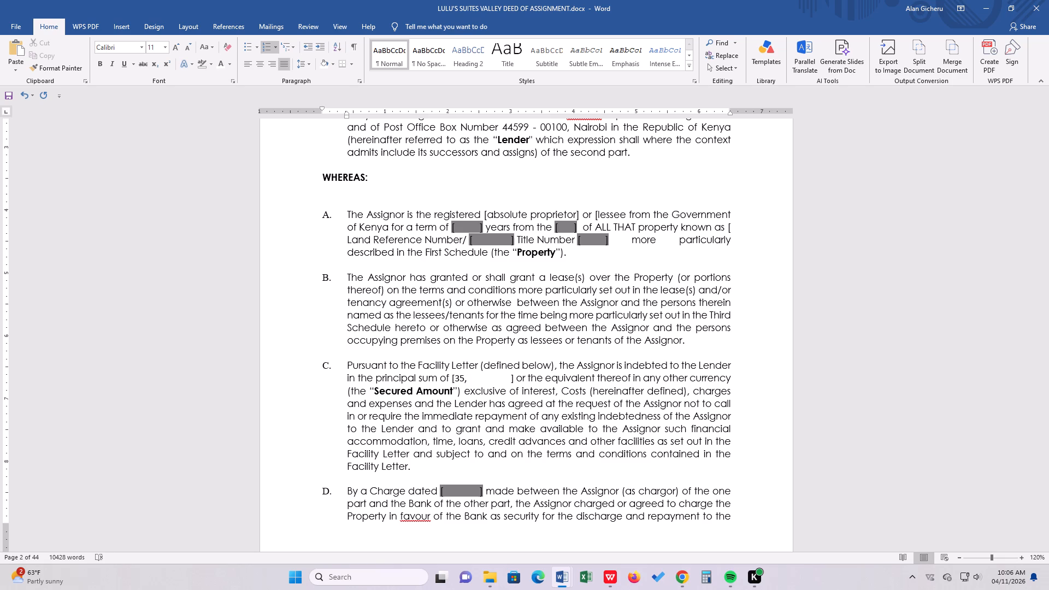
type("000")
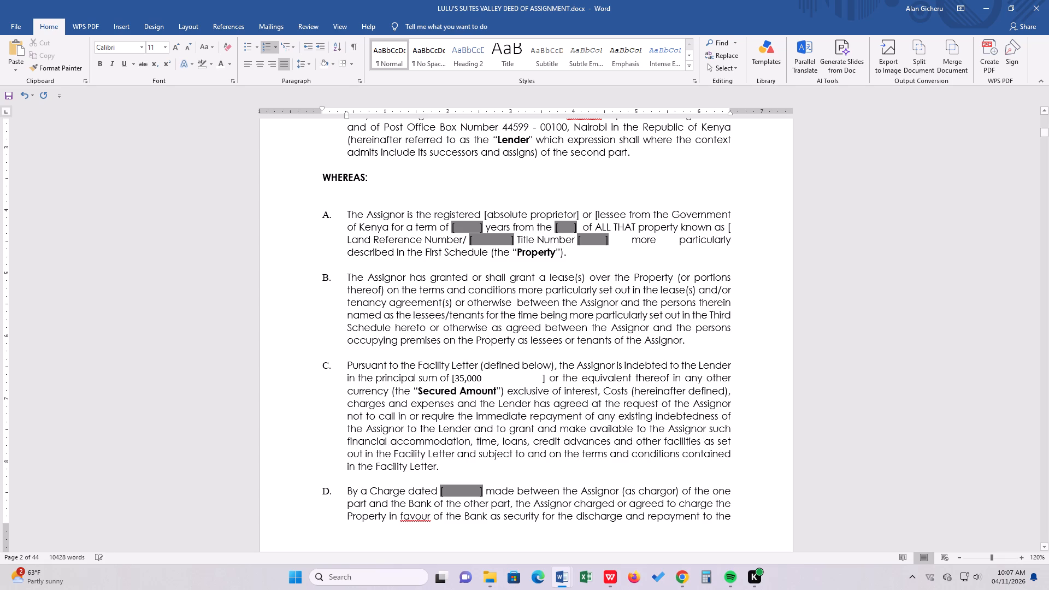
type(",000")
type(".00")
type("/=")
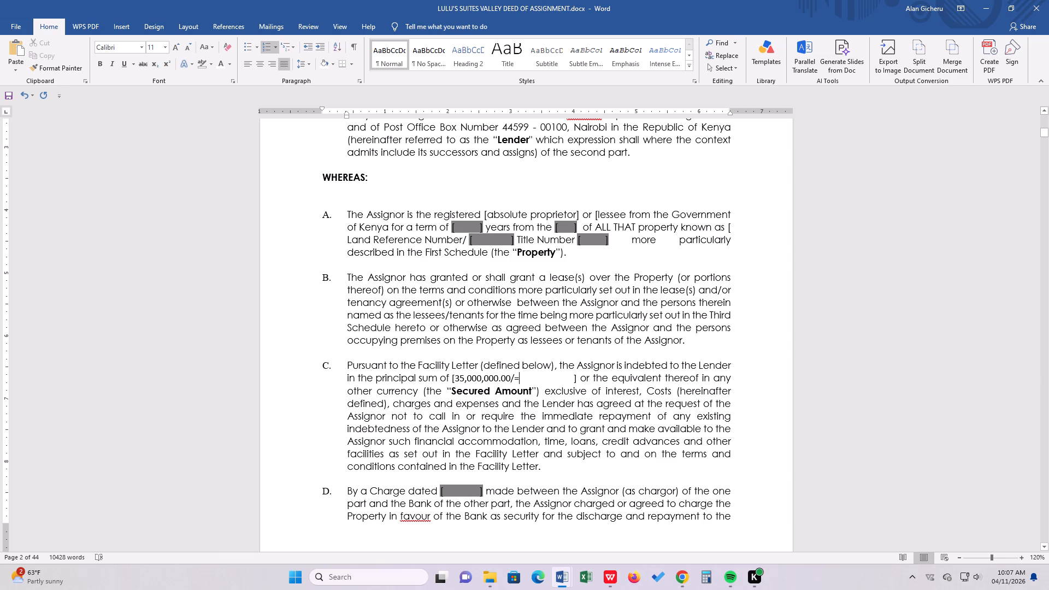
Add the amount in words, "Kenya Shillings Thirty-Five Million Only", directly after the figure in recital C's brackets.
key("k")
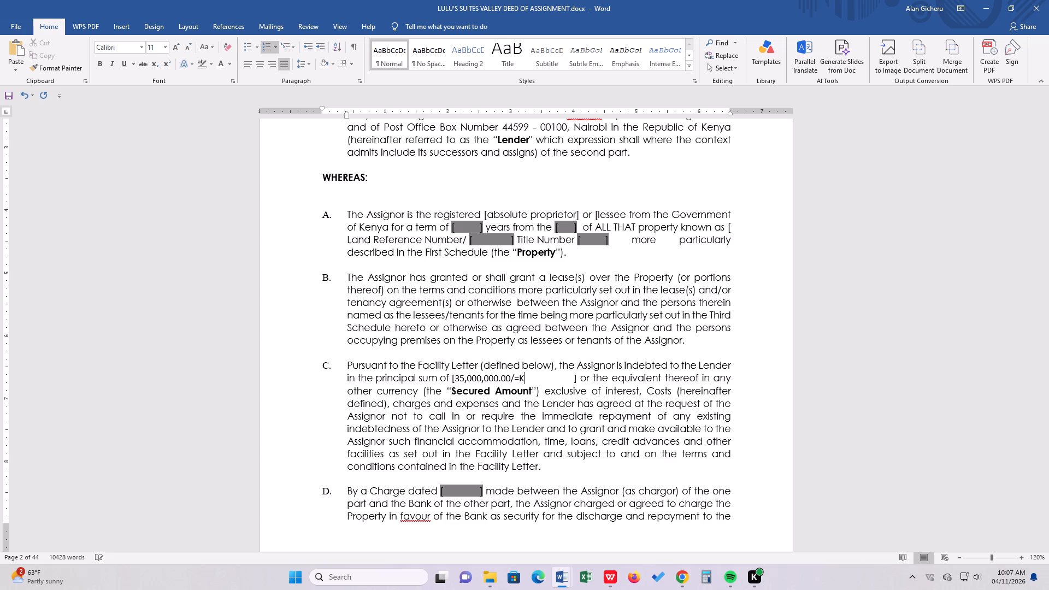
type("enya")
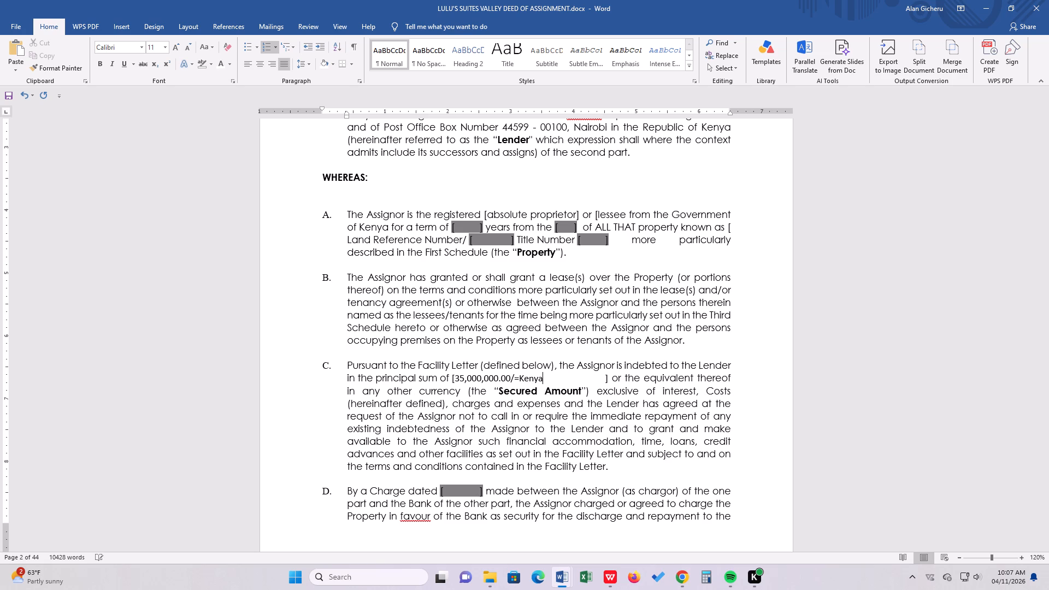
key("space")
key("s")
type("illi")
type("ngs")
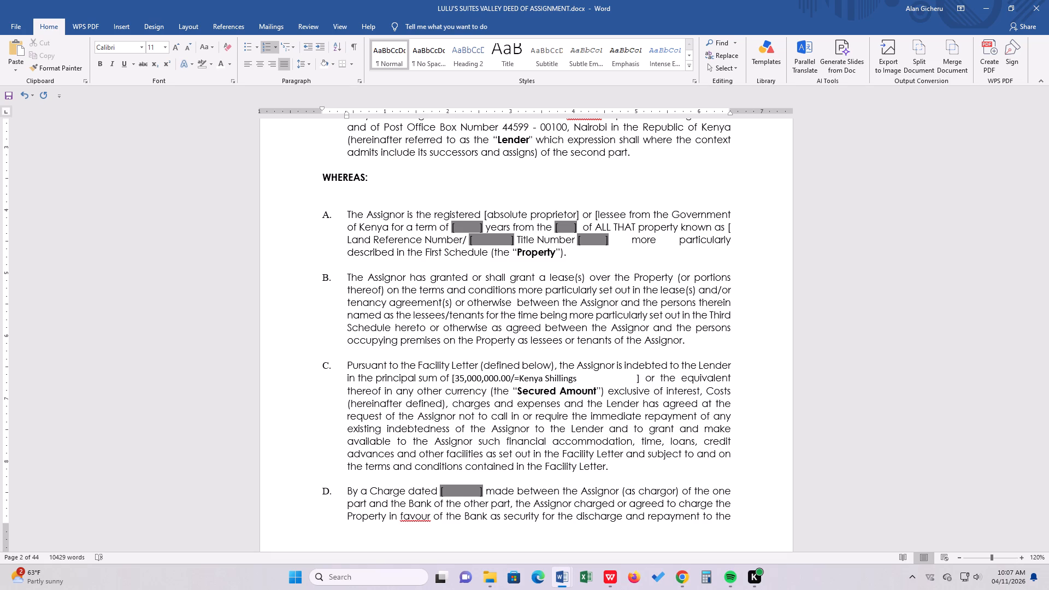
key("space")
key("t")
type("irty")
key("minus")
key("f")
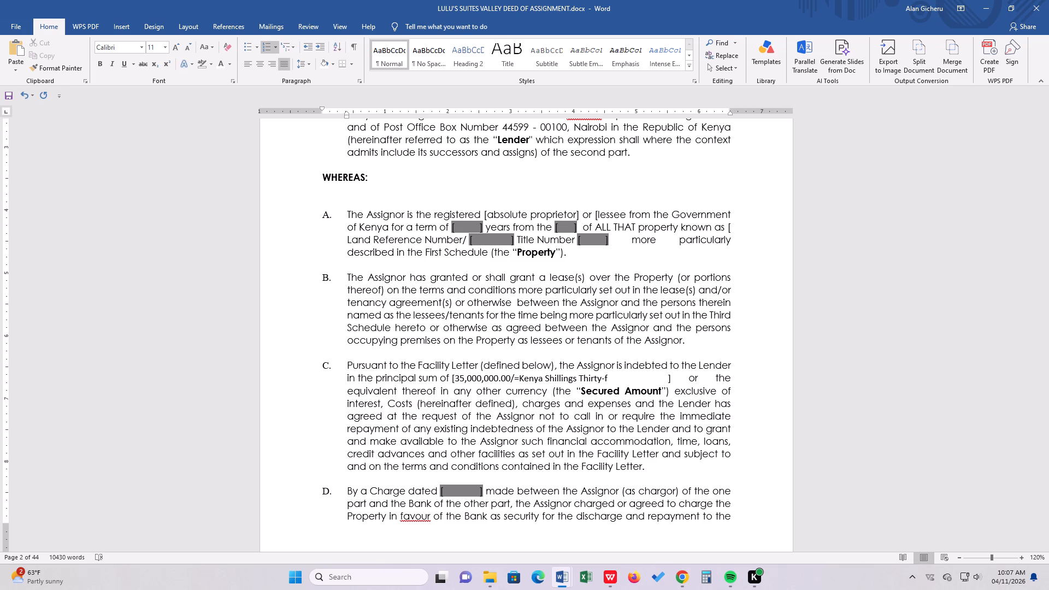
key("BackSpace")
key("f")
type("ive")
key("space")
key("m")
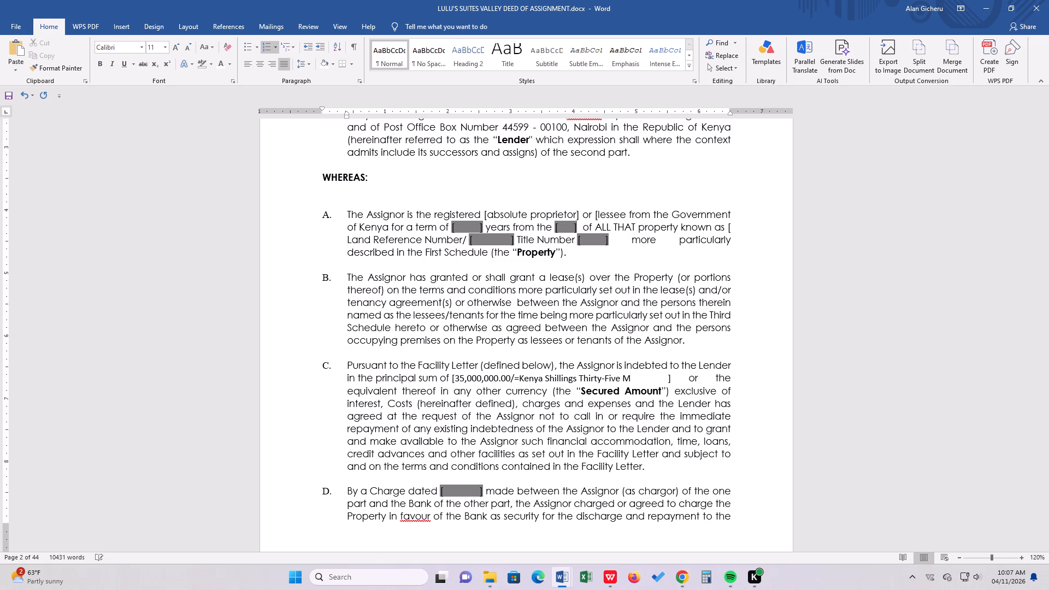
type("ili")
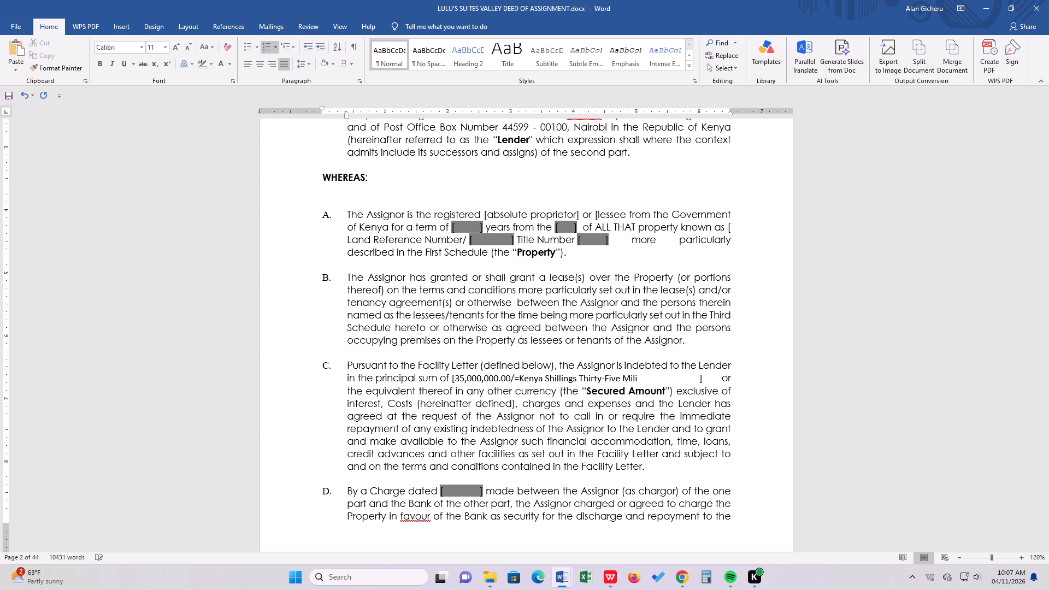
key("BackSpace")
type("lio")
key("n")
key("space")
type("nl")
key("y")
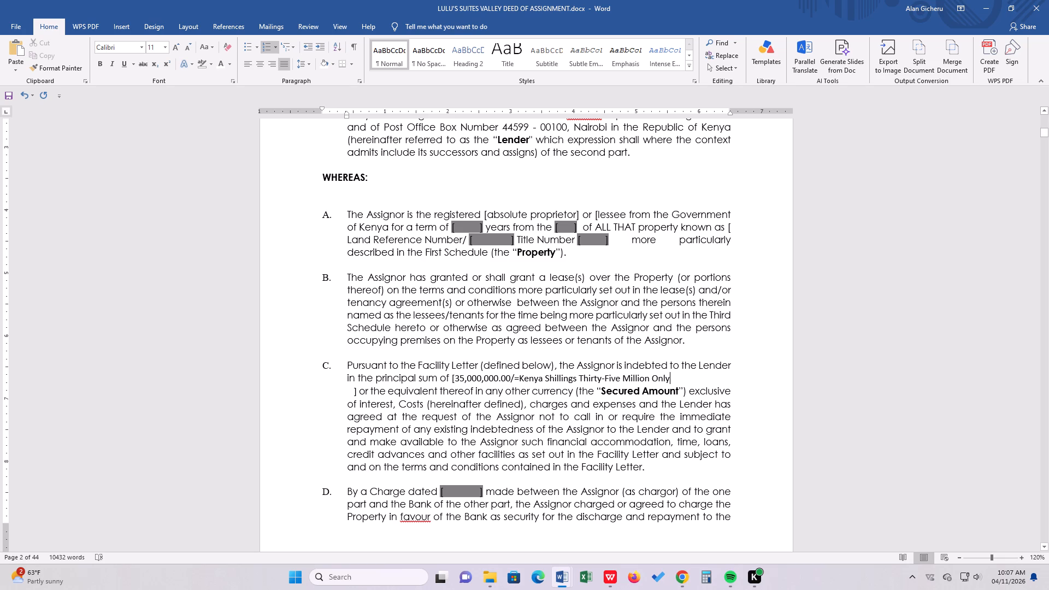
Remove the leftover blank space between "Only" and the closing bracket in recital C.
left_click(353, 395)
key("BackSpace")
key("BackSpace")
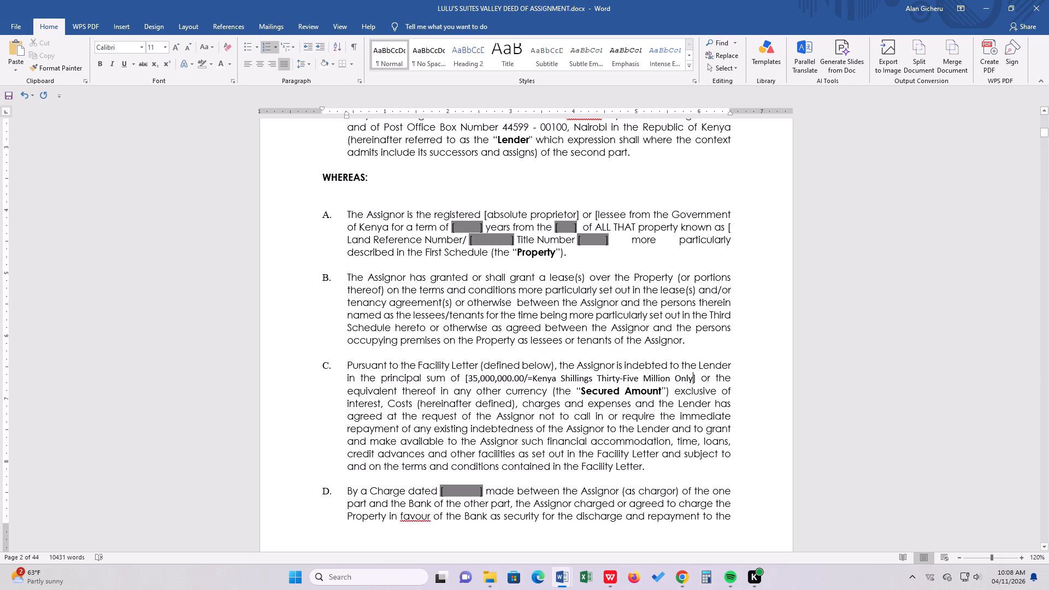
Make the opening bracket and the figure 35,000,000.00 bold in recital C's principal sum.
left_click_drag(534, 378, 645, 382)
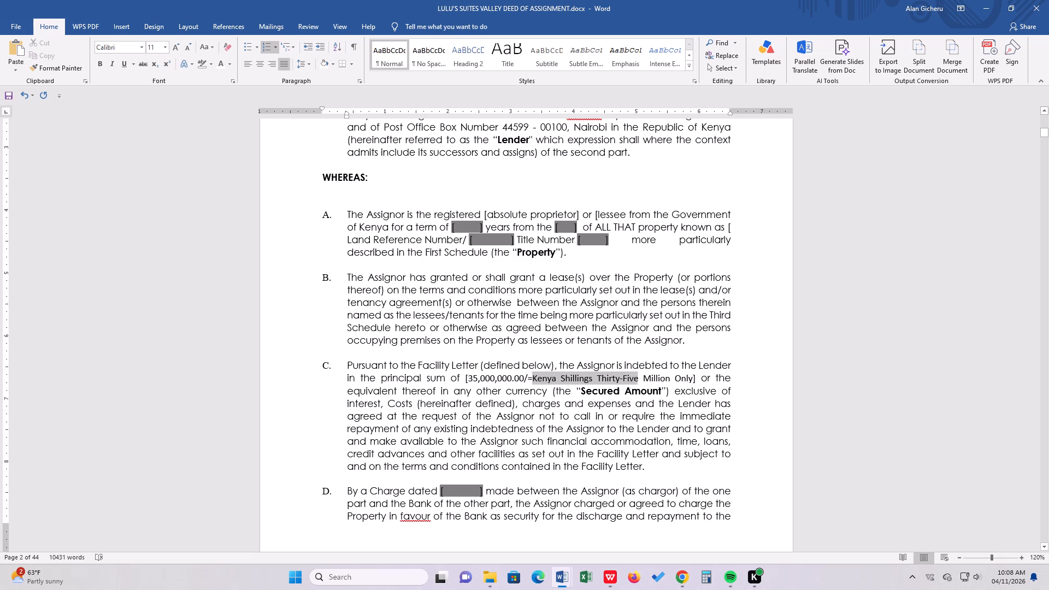
left_click_drag(645, 382, 655, 377)
left_click(527, 382)
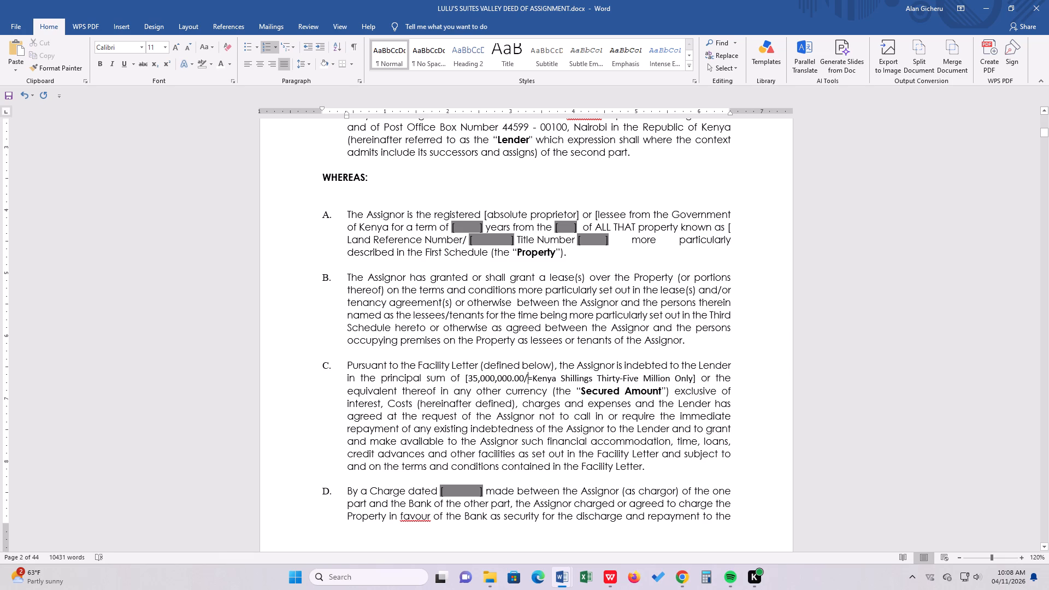
left_click_drag(465, 379, 525, 379)
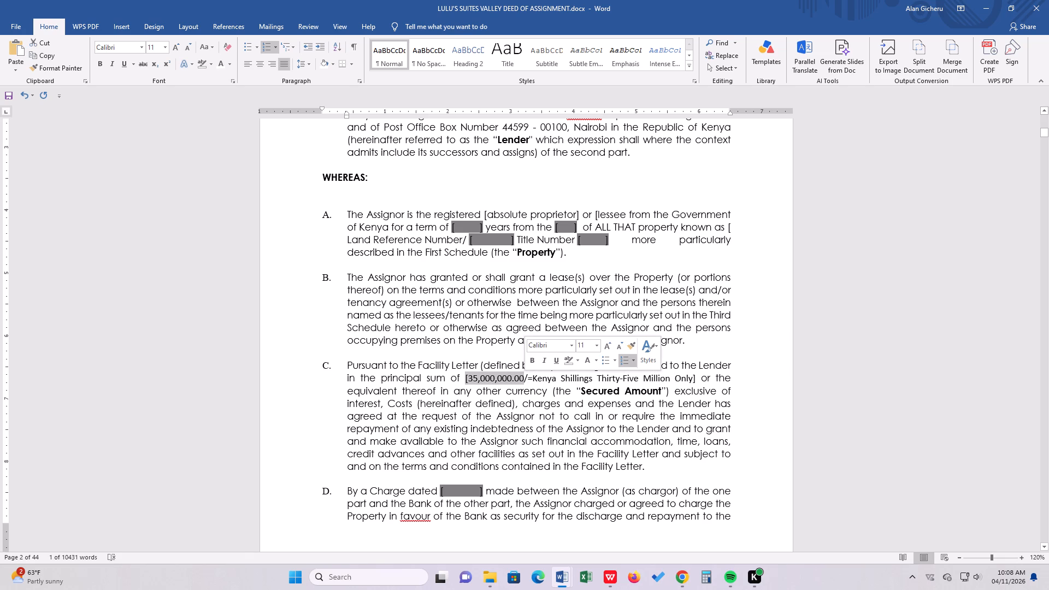
left_click(534, 364)
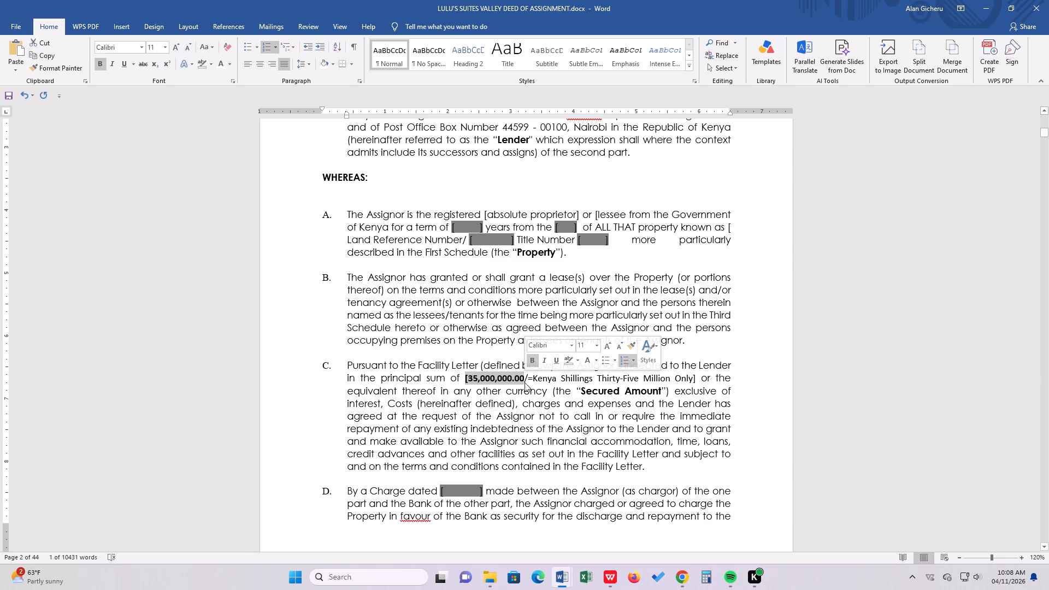
Remove the bold formatting from the opening bracket before 35,000,000.00 in recital C, keeping the figure bold.
left_click(472, 383)
left_click(467, 380)
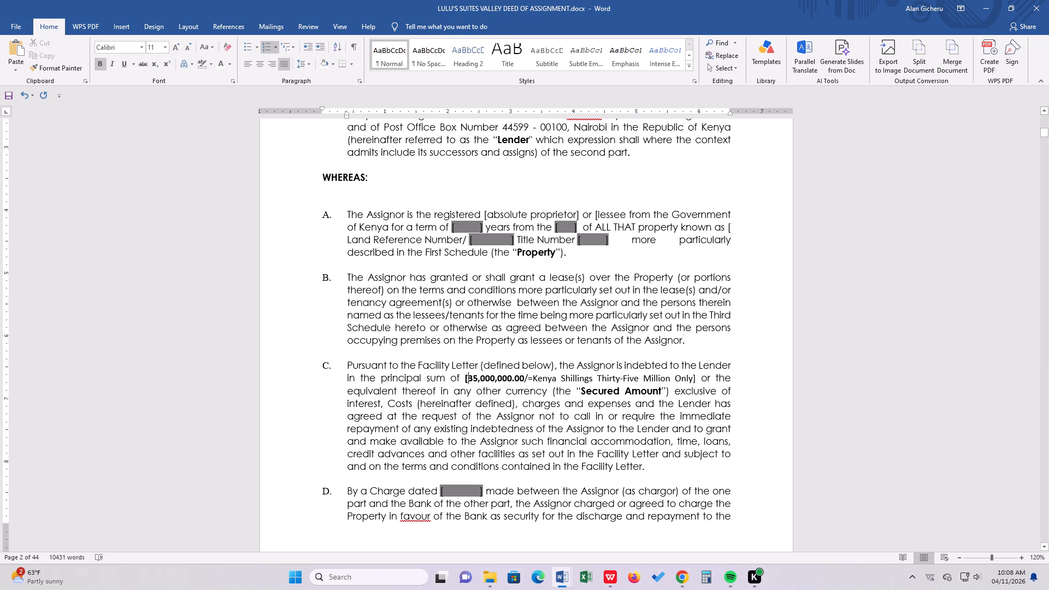
left_click(474, 367)
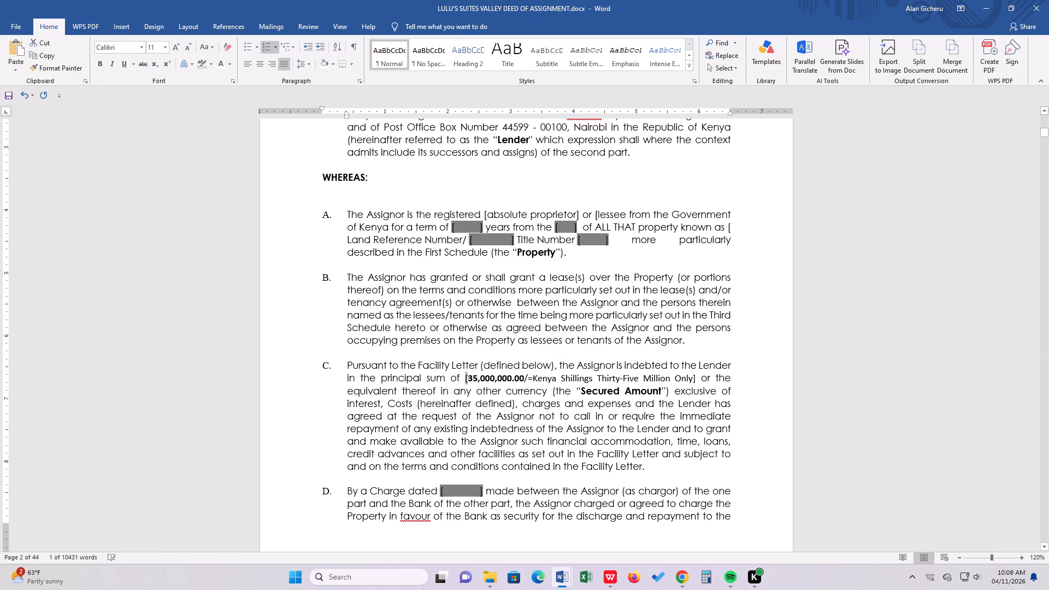
Clear all formatting, including the grey shading, from the bracketed charge date placeholder in recital D.
scroll(518, 417, "down", 4)
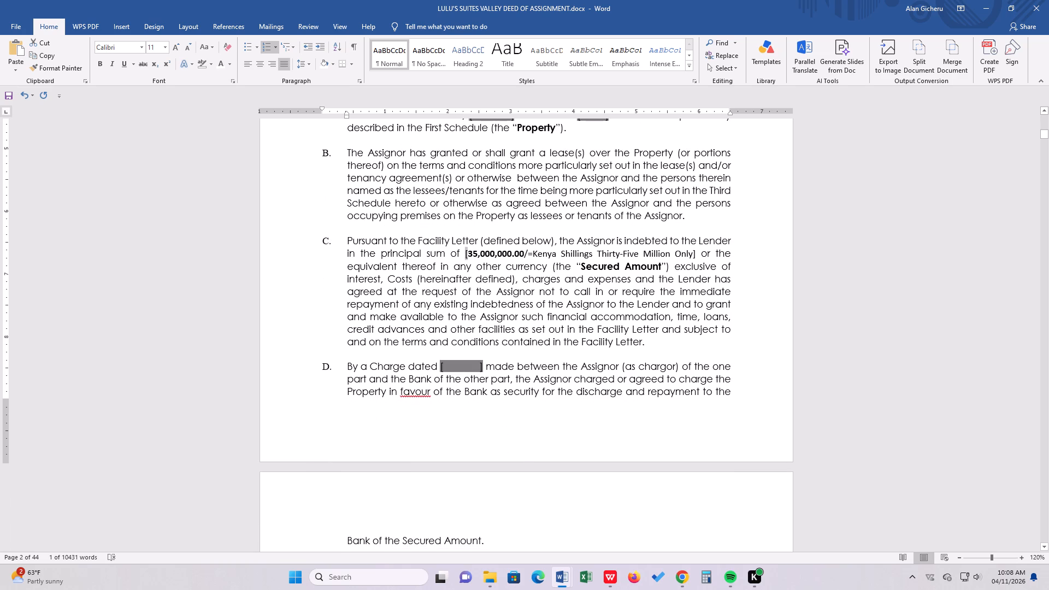
left_click_drag(483, 363, 444, 363)
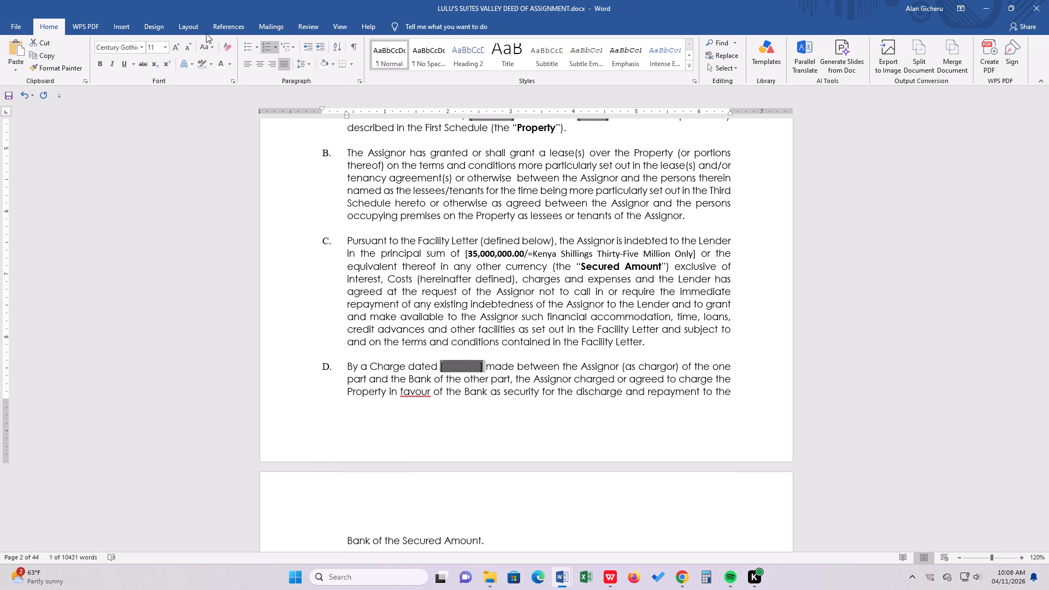
left_click(231, 44)
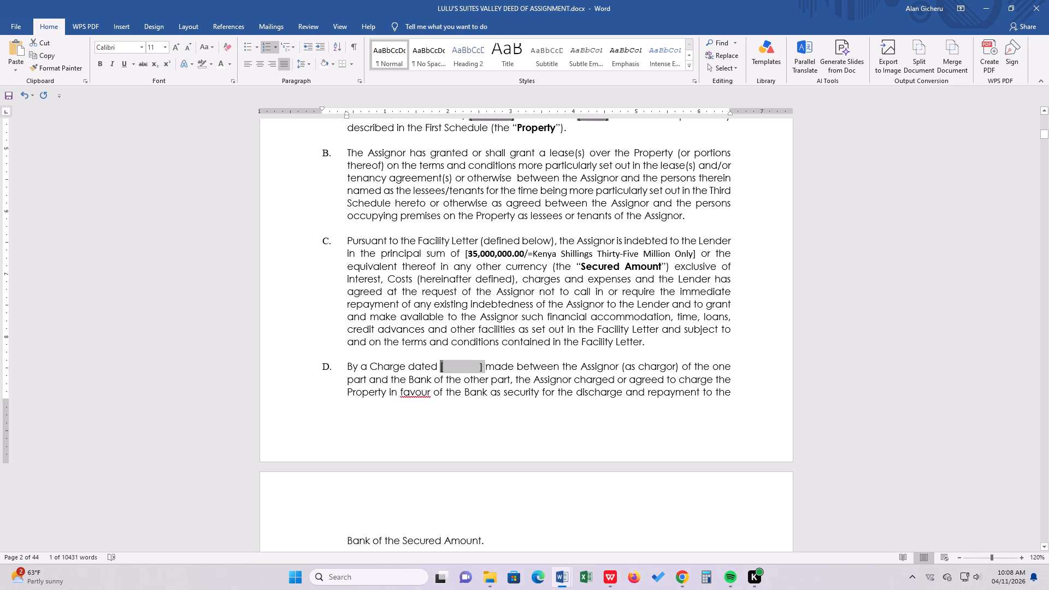
left_click(445, 367)
left_click_drag(446, 367, 439, 371)
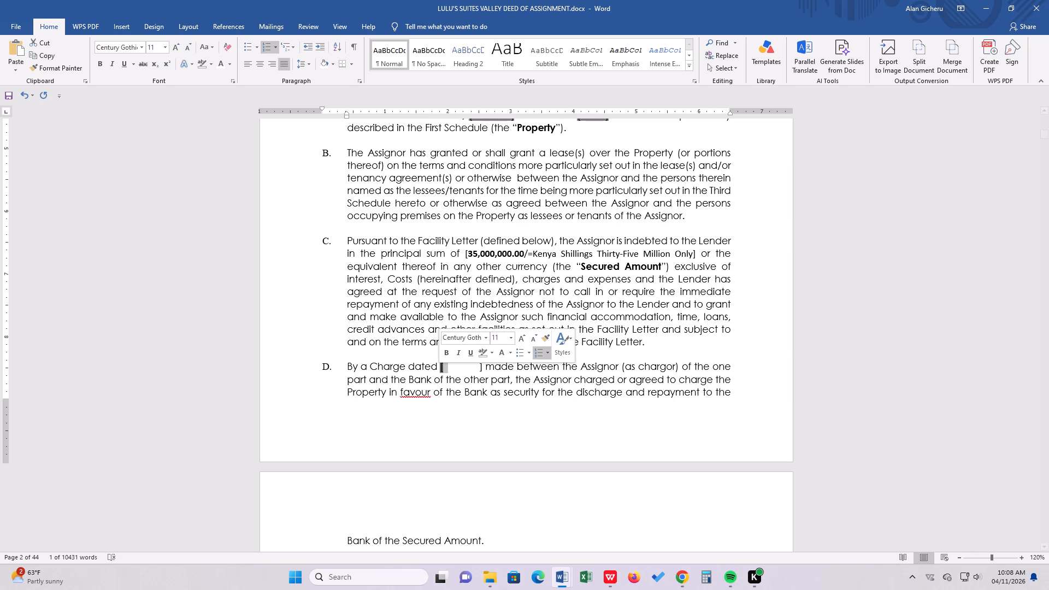
left_click(229, 43)
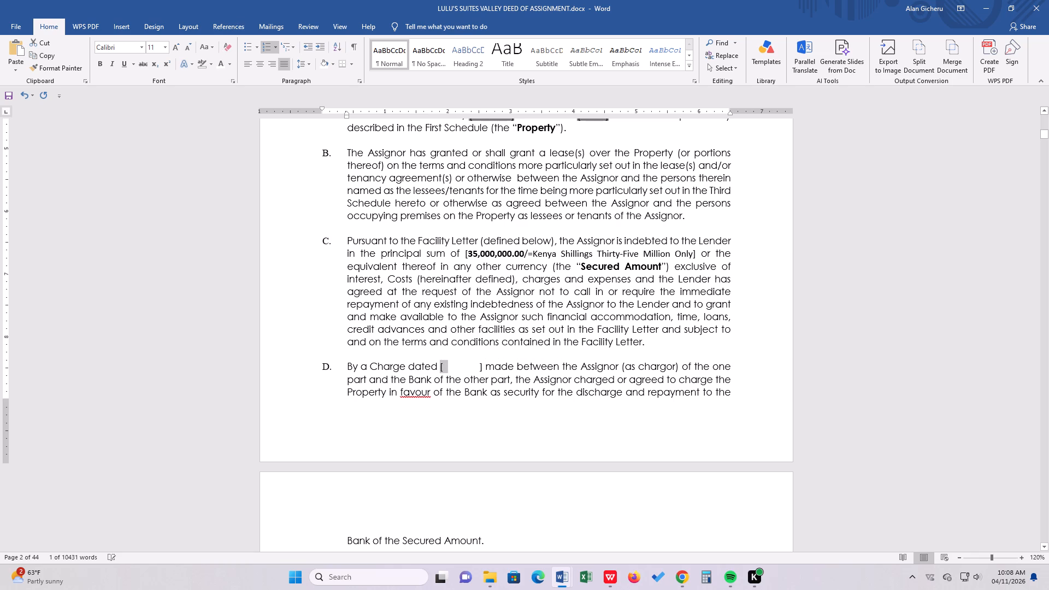
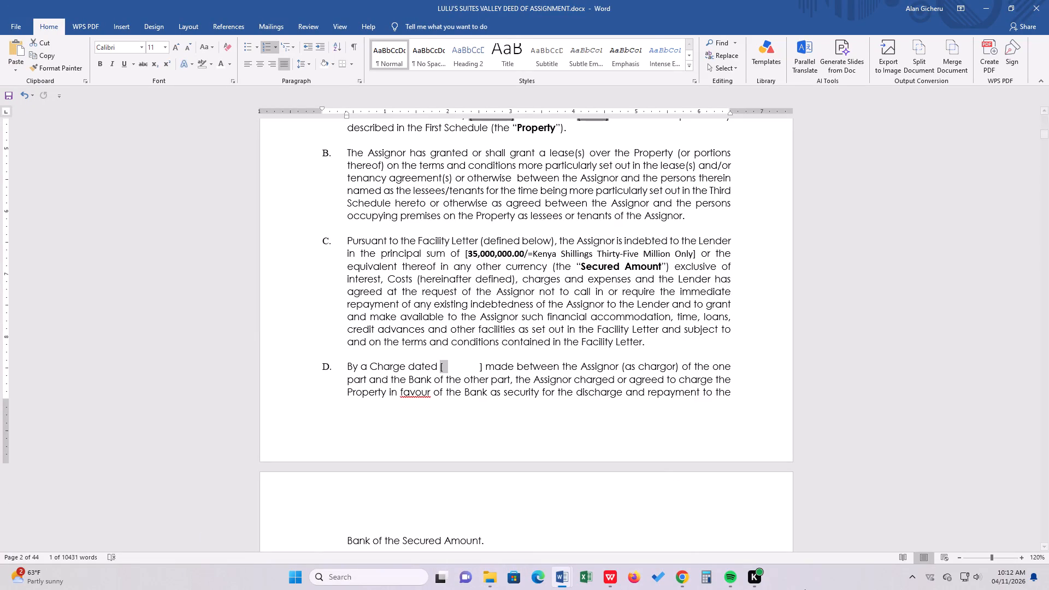
Delete the square brackets and the extra spacing of the charge date placeholder after "By a Charge dated" in recital D.
left_click(450, 365)
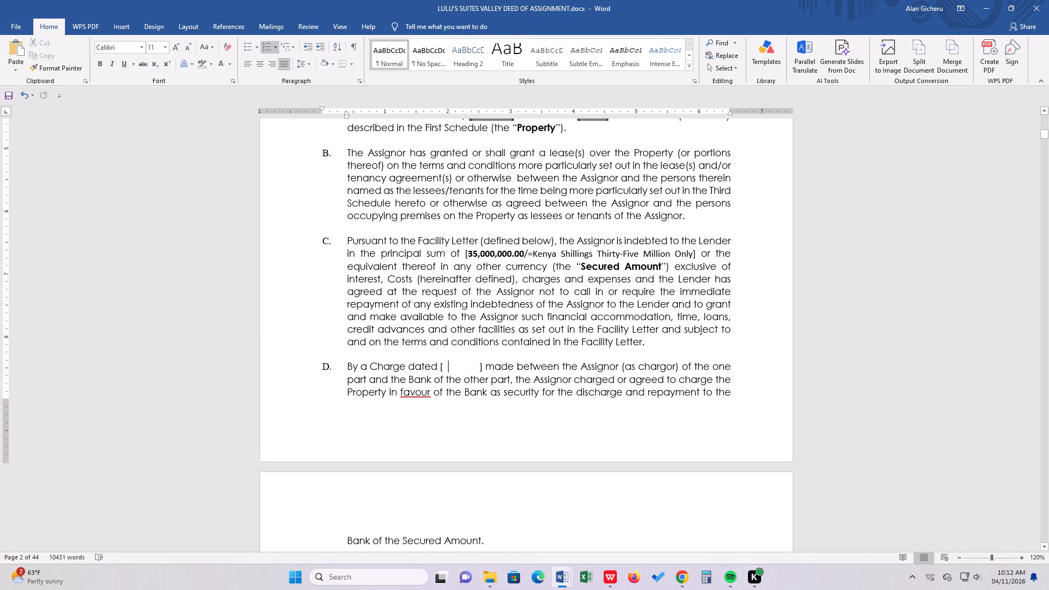
key("BackSpace")
key("BackSpace")
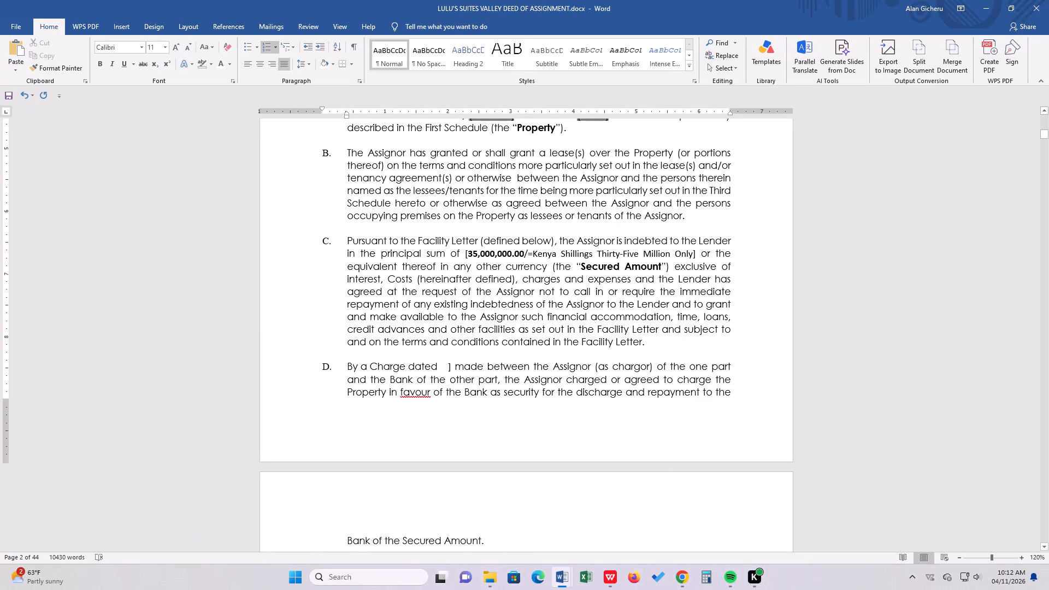
left_click(451, 365)
key("BackSpace")
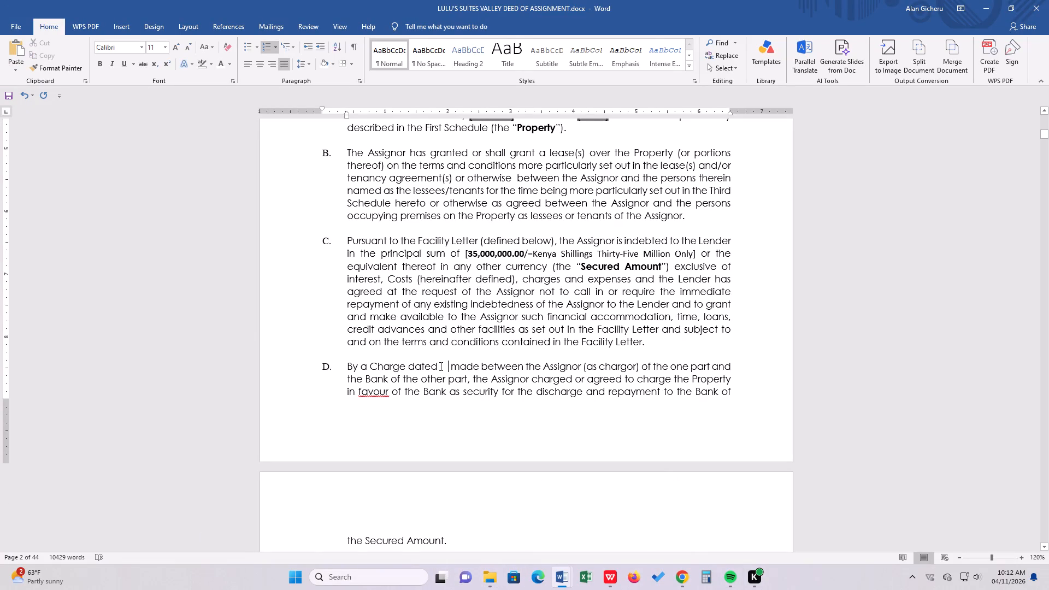
Highlight the blank date gap and the word "made" after "By a Charge dated" in recital D in yellow.
left_click_drag(441, 366, 467, 368)
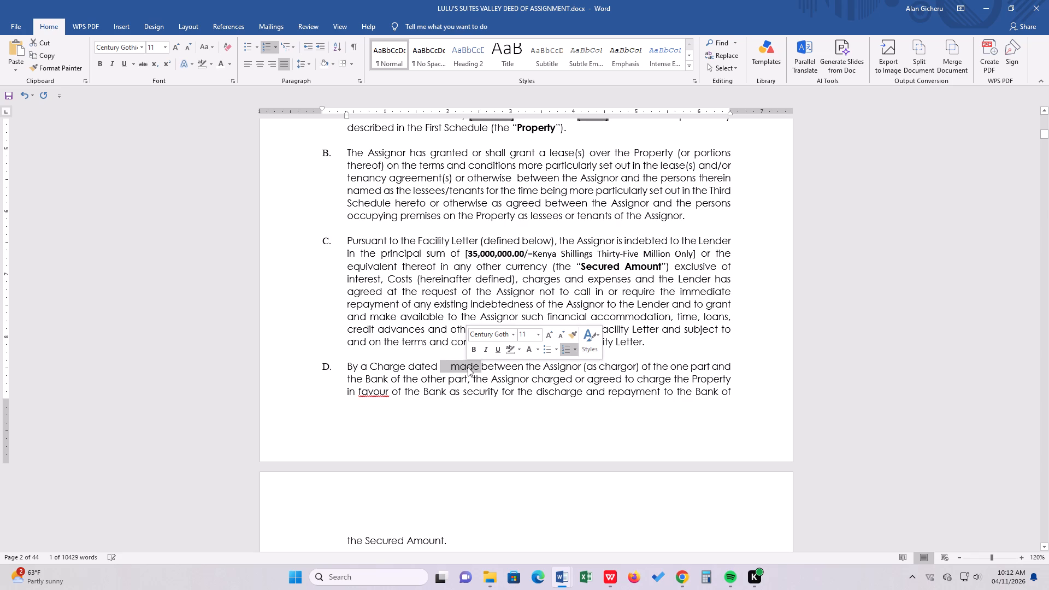
left_click(520, 350)
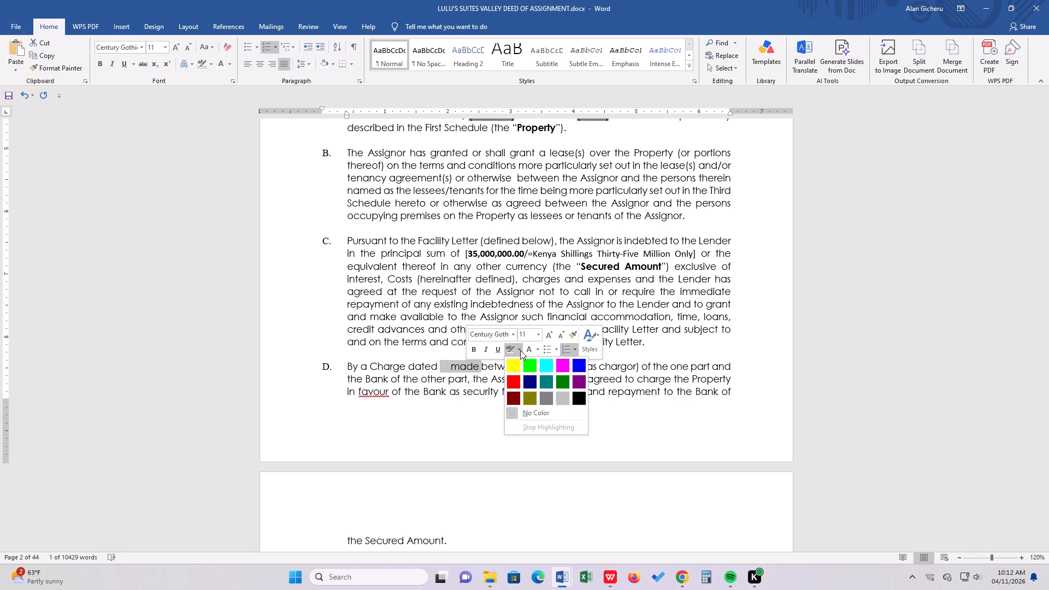
left_click(517, 367)
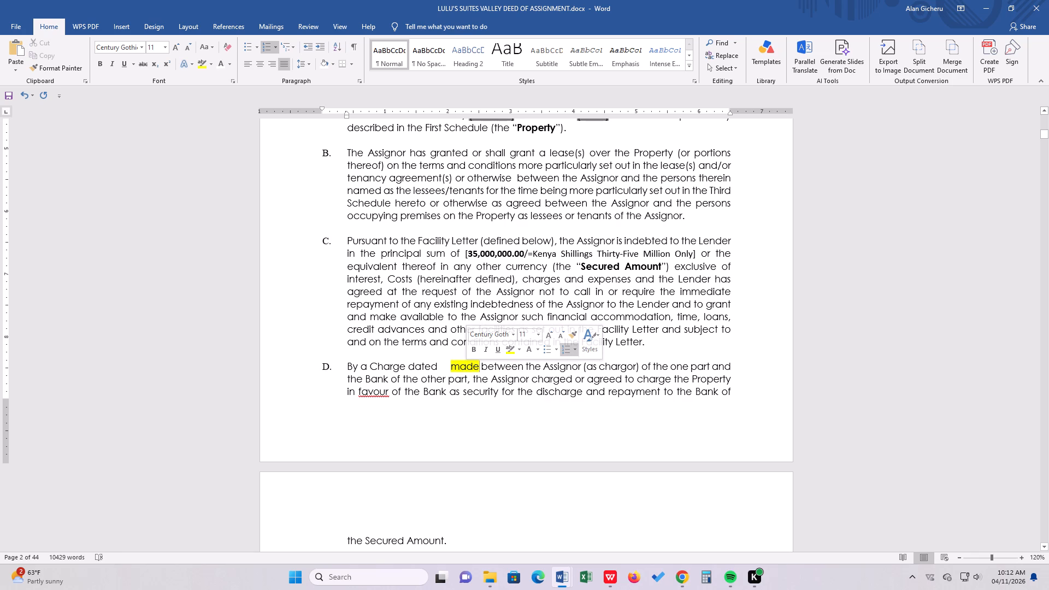
left_click(500, 386)
Examine recitals E to G for remaining placeholders that need filling or cleaning up.
scroll(500, 386, "down", 3)
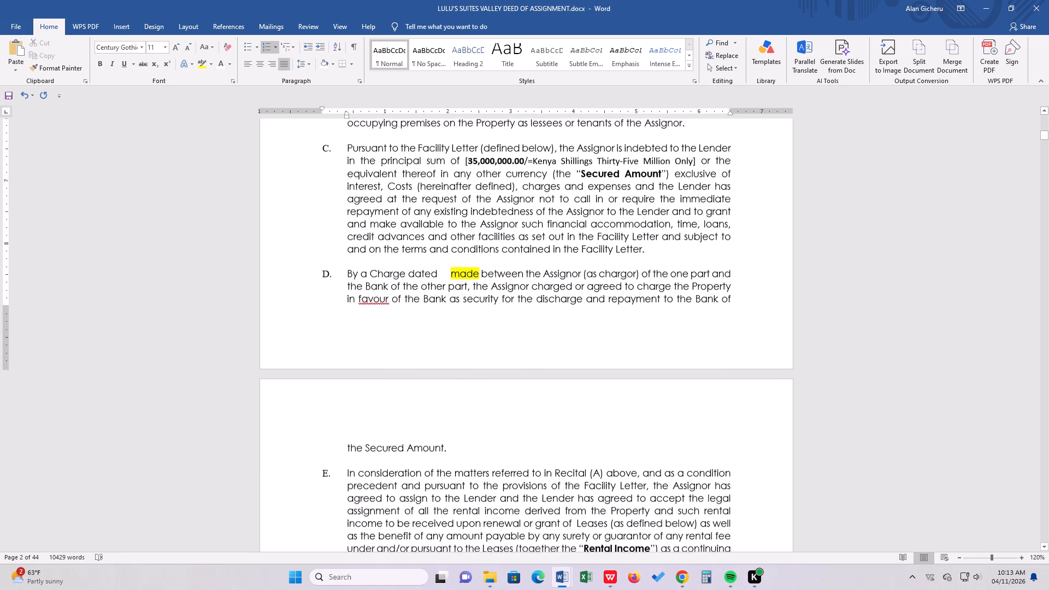
scroll(500, 386, "down", 6)
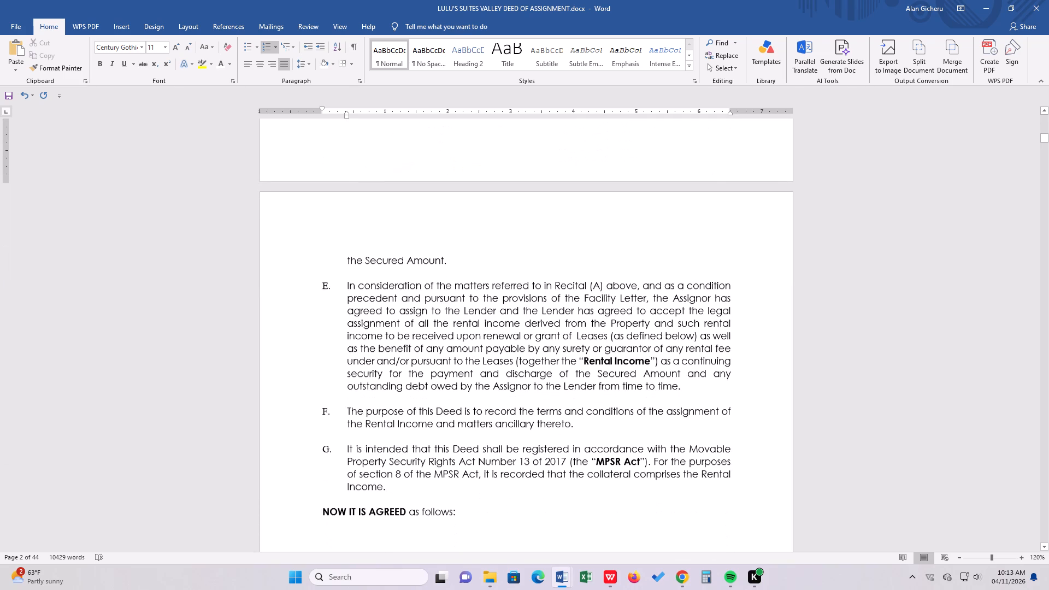
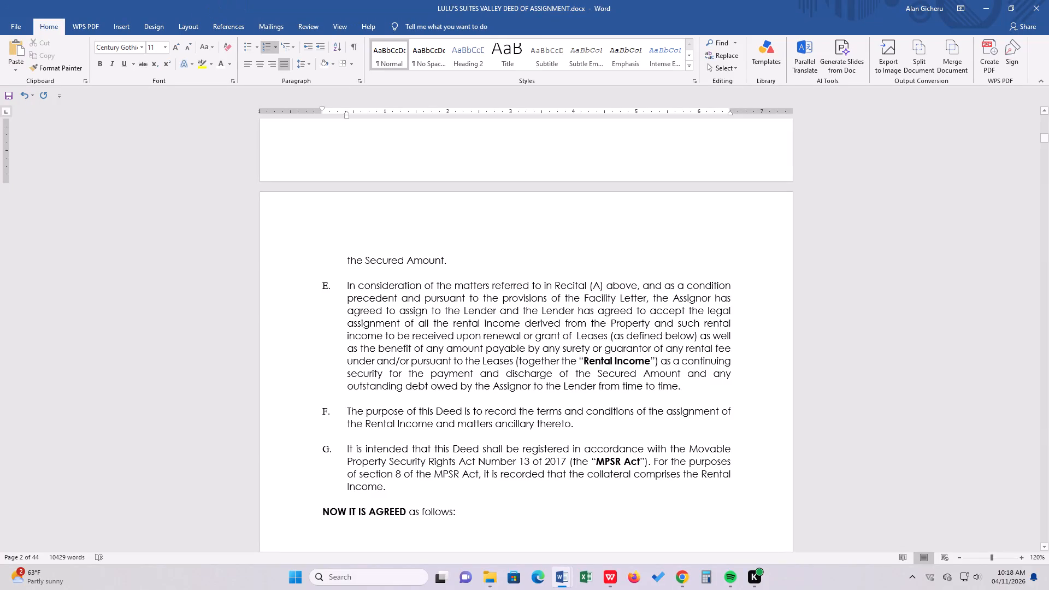
Clear the formatting of the shaded, bracketed date placeholder in the "Facility Letter" definition of clause 1.1.
scroll(557, 342, "down", 4)
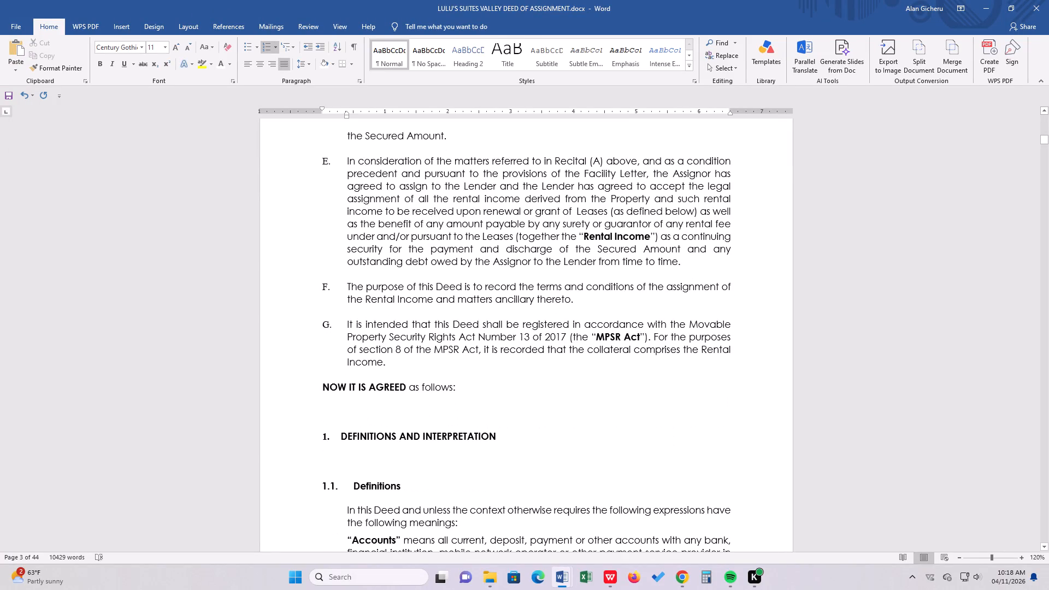
scroll(557, 342, "down", 7)
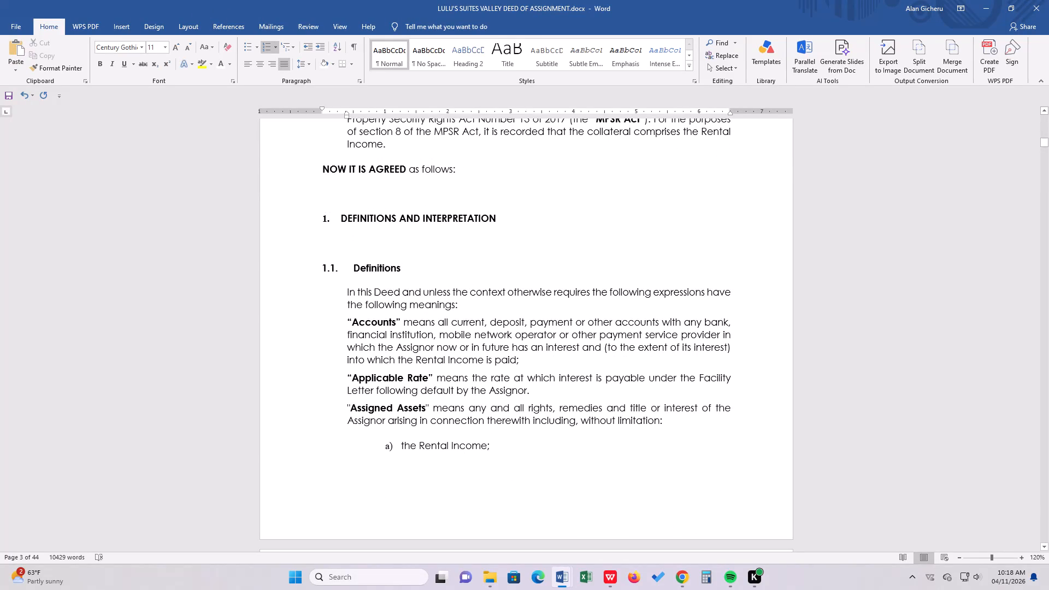
scroll(557, 342, "down", 7)
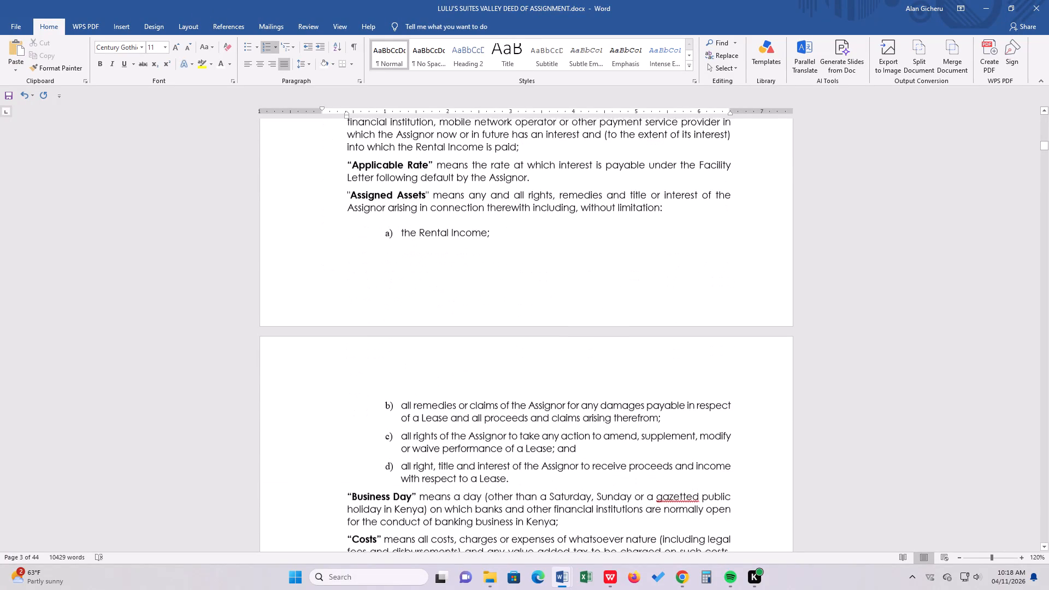
scroll(557, 342, "down", 6)
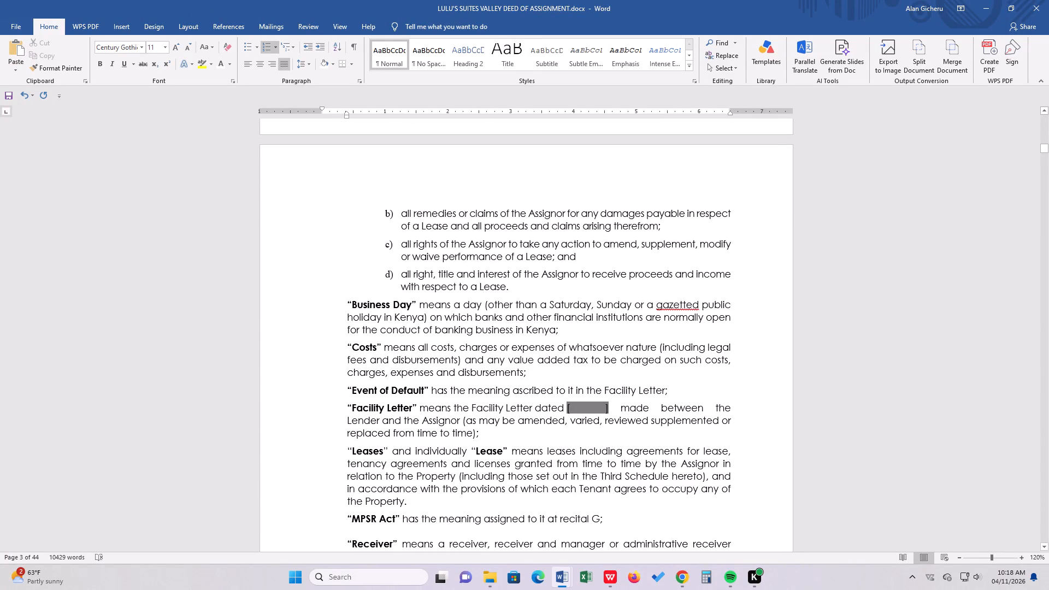
left_click(586, 416)
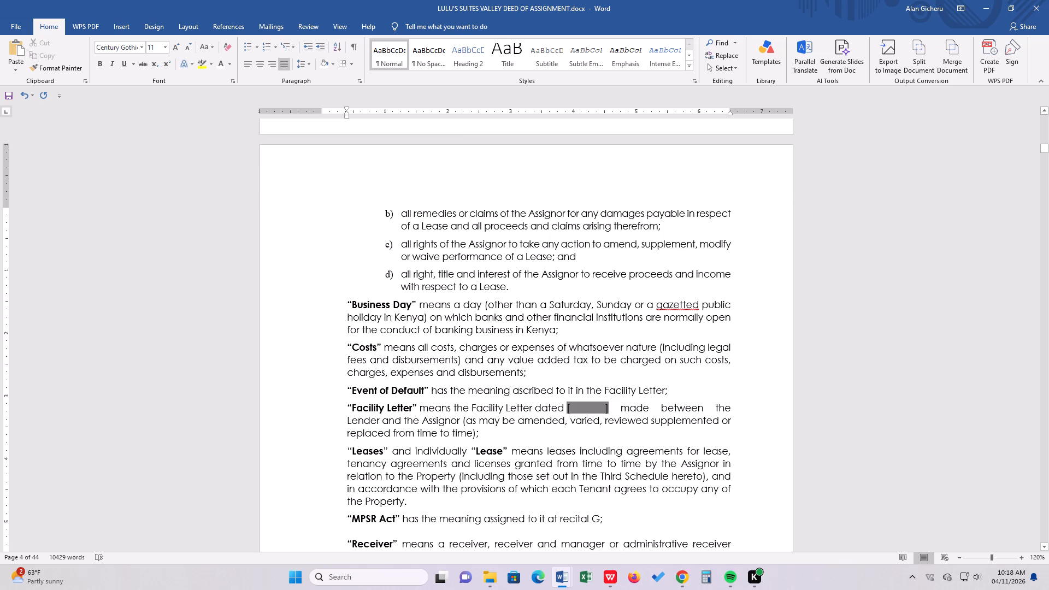
left_click(591, 403)
left_click_drag(565, 407, 585, 409)
left_click_drag(585, 409, 609, 409)
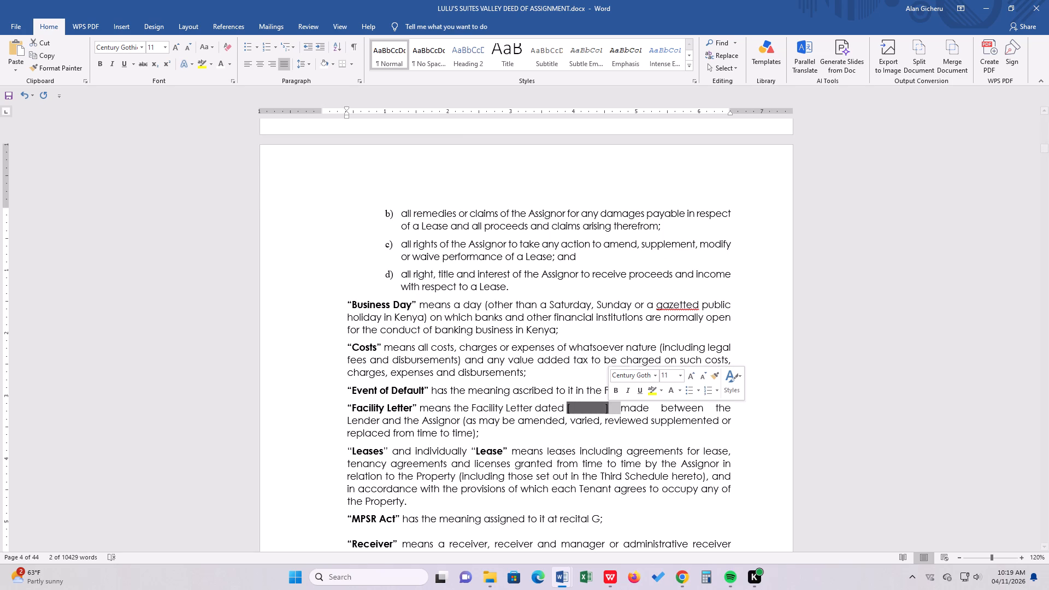
left_click(227, 51)
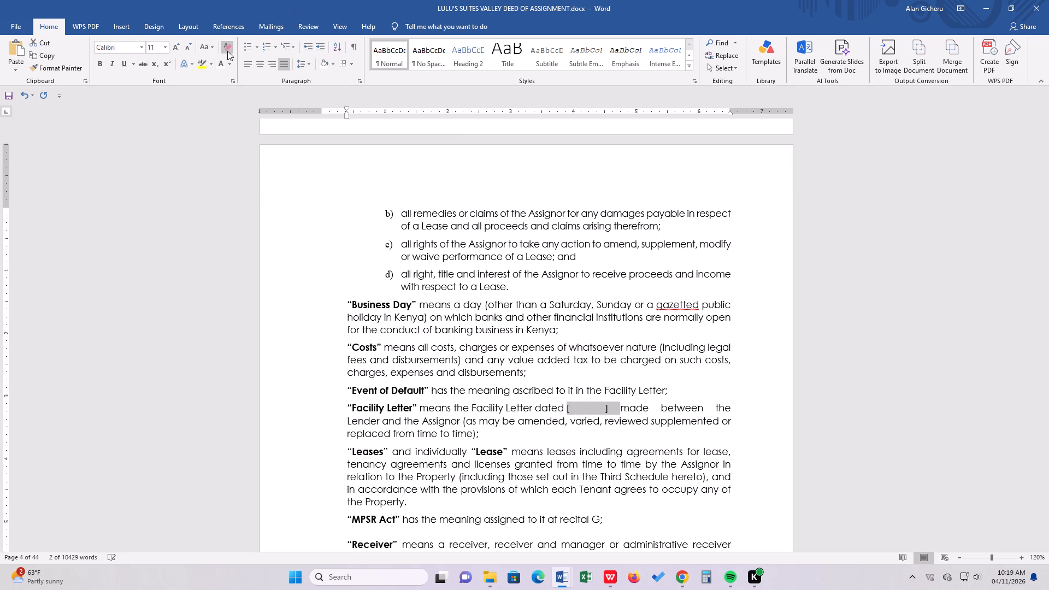
Enter the date 21st AUGUST 2026 inside the square brackets of the "Facility Letter" definition.
left_click(573, 409)
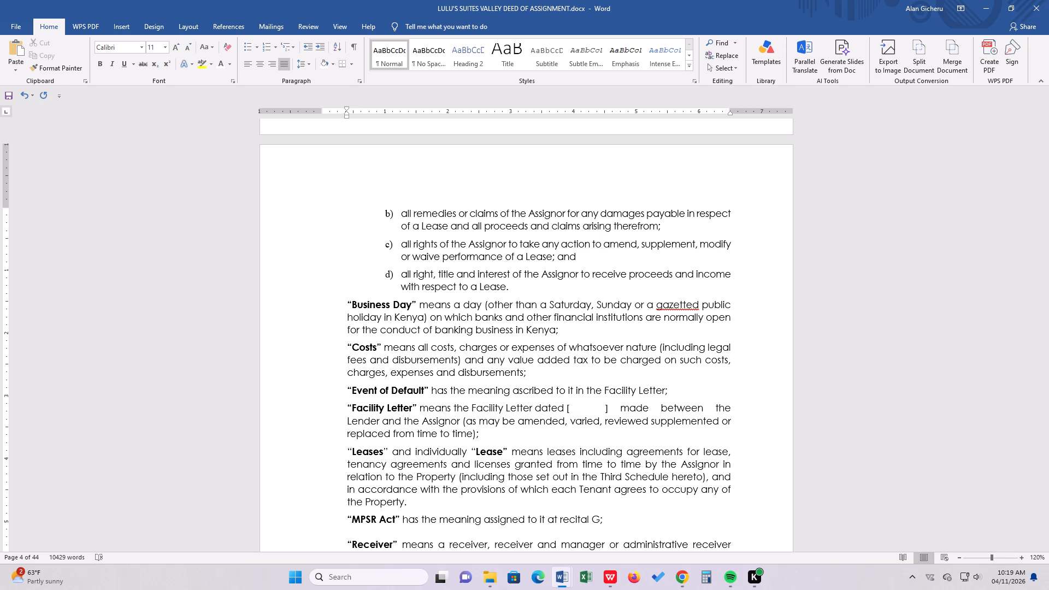
key("2")
type("1st")
key("space")
key("a")
key("u")
key("BackSpace")
type("UGUST 202")
key("6")
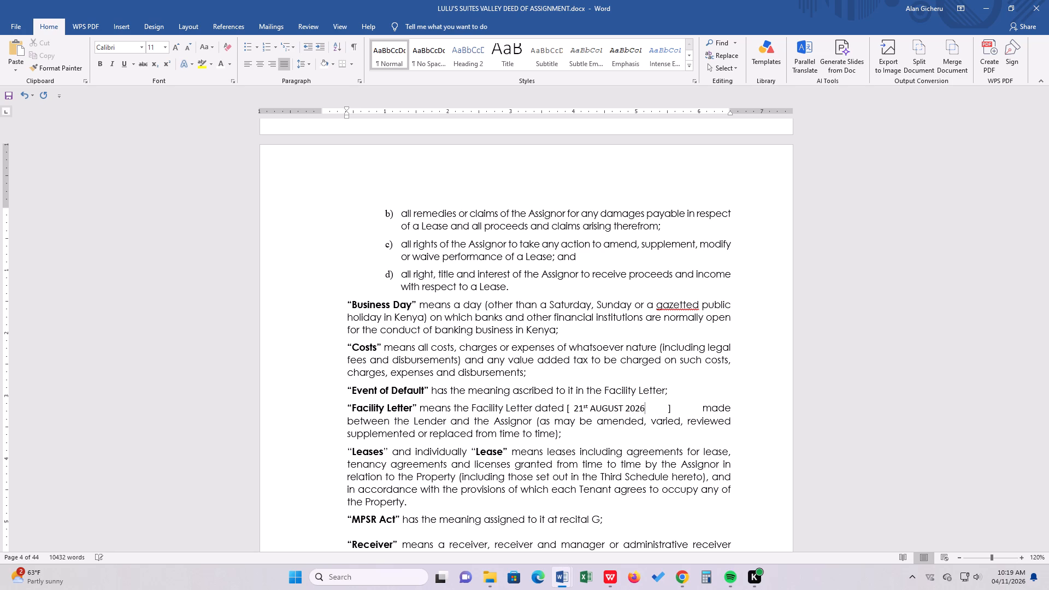
Delete the square brackets and the extra spacing after 2026 around the date in the "Facility Letter" definition.
left_click(663, 405)
key("BackSpace")
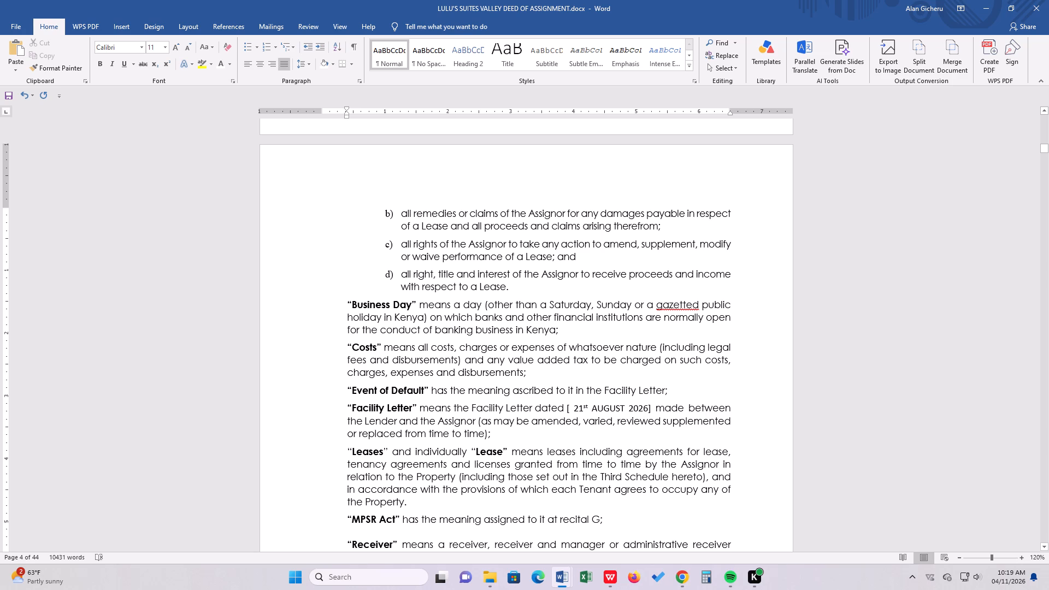
left_click(570, 410)
key("BackSpace")
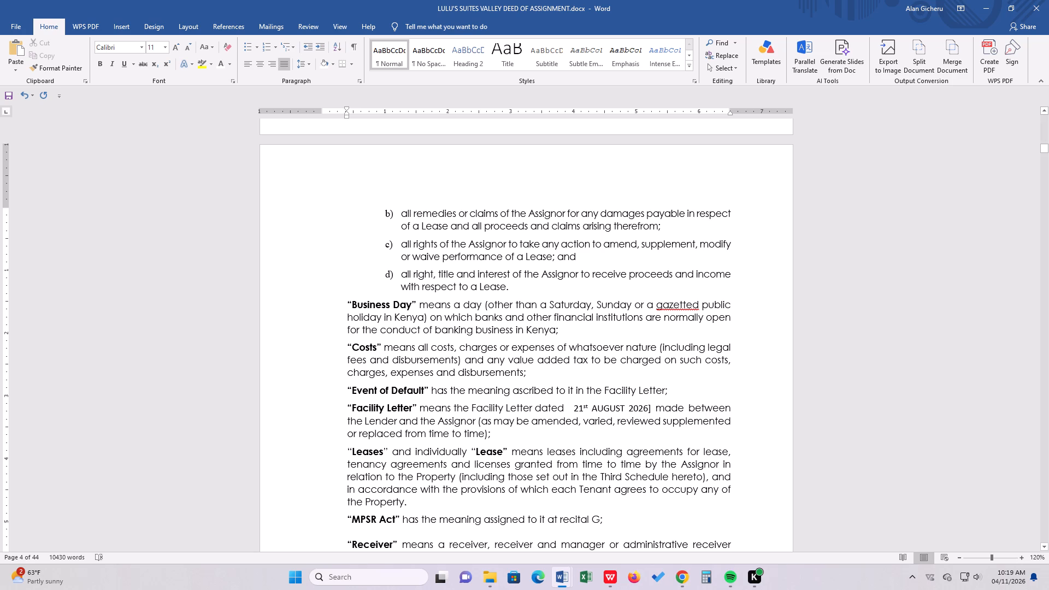
left_click(651, 408)
key("BackSpace")
Make the date 21st AUGUST 2026 in the "Facility Letter" definition bold.
left_click_drag(574, 410, 637, 410)
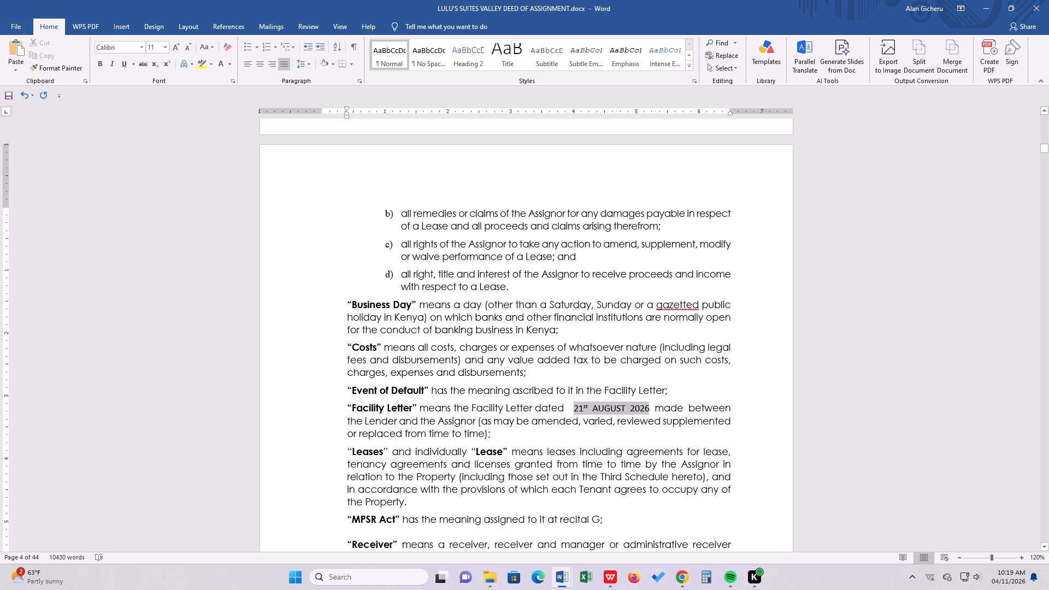
left_click_drag(637, 410, 638, 410)
left_click(644, 394)
left_click(644, 420)
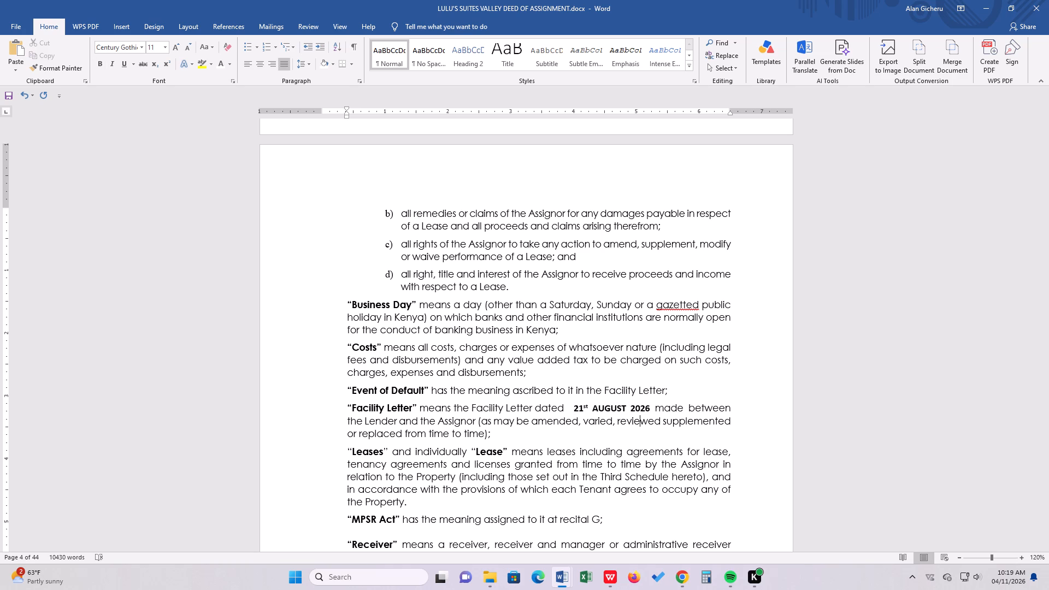
Examine the remaining definitions and clauses 1.2 to 5.3.13 for further placeholders that need filling or cleaning up.
scroll(551, 472, "down", 3)
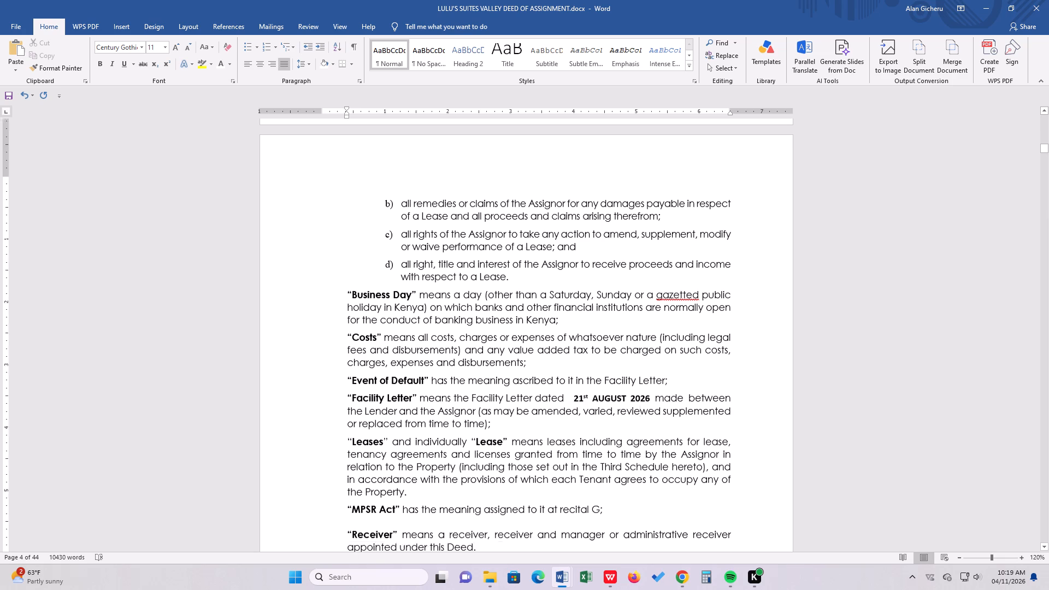
scroll(551, 472, "down", 2)
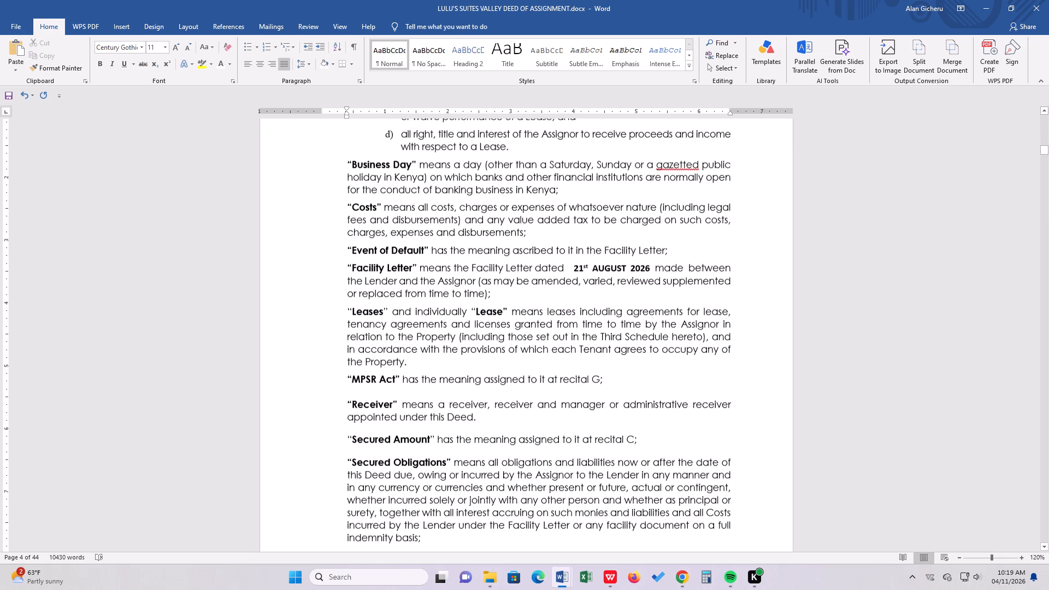
scroll(551, 473, "down", 6)
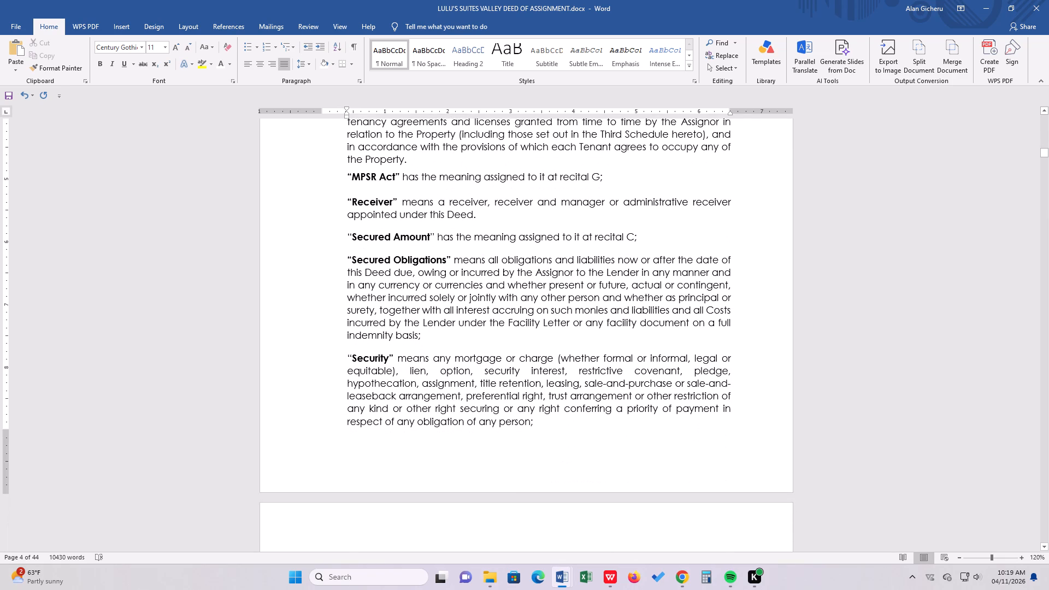
scroll(551, 473, "down", 4)
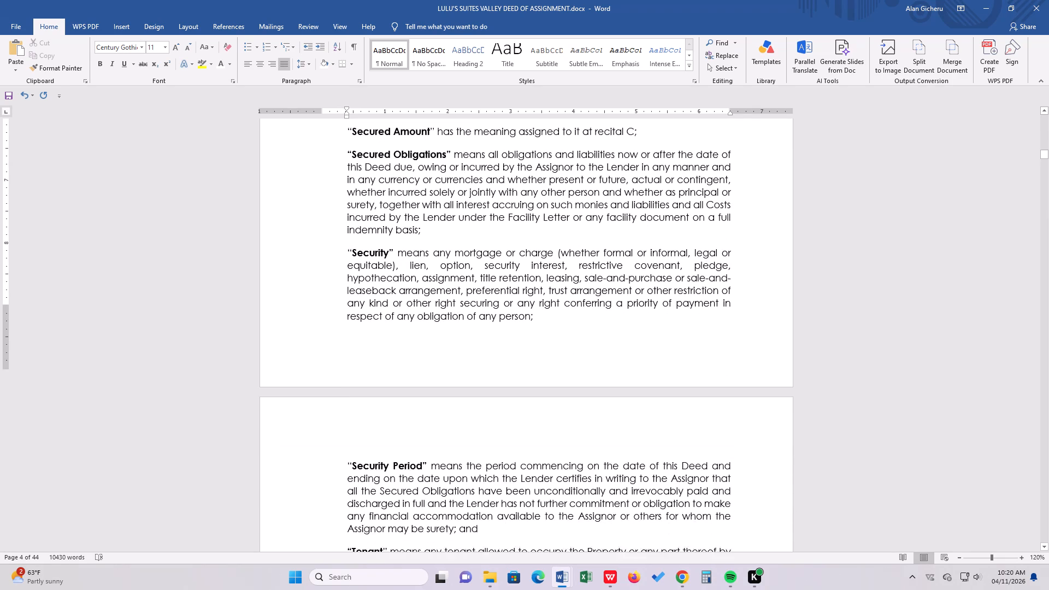
scroll(551, 473, "down", 12)
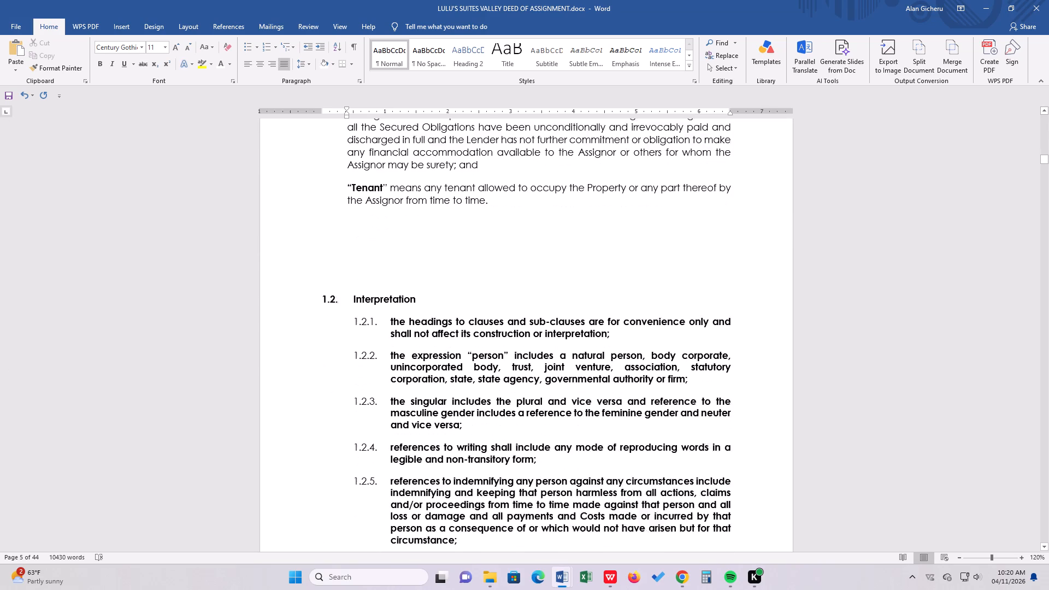
scroll(551, 473, "down", 7)
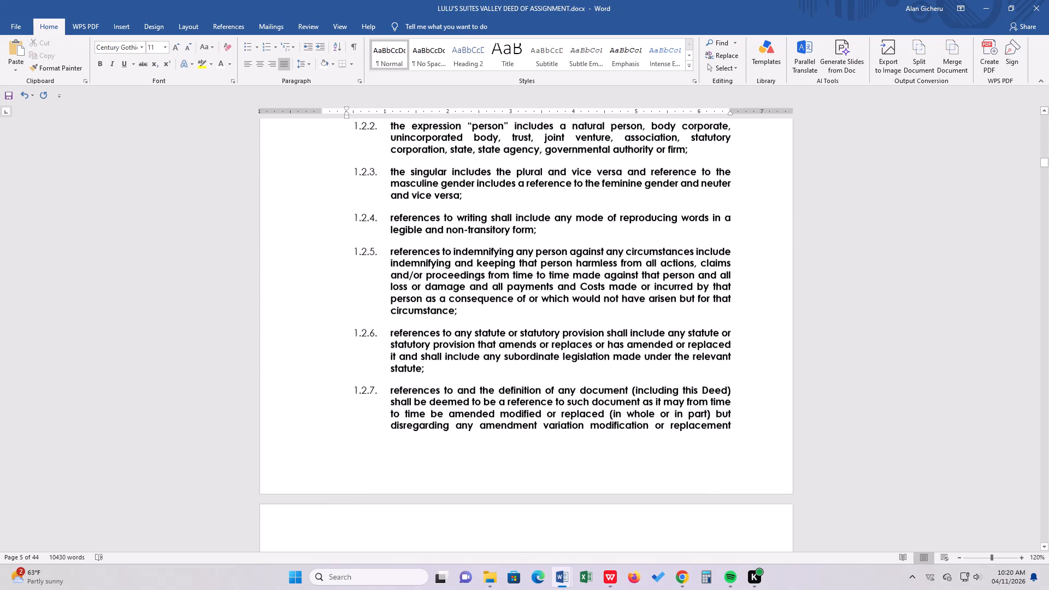
scroll(551, 473, "down", 8)
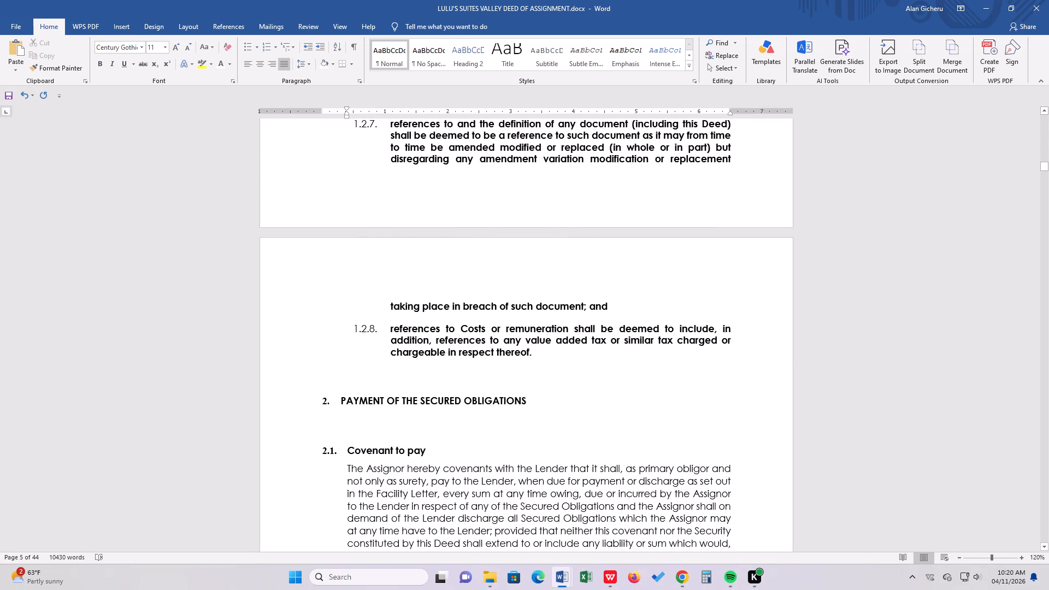
scroll(551, 473, "down", 8)
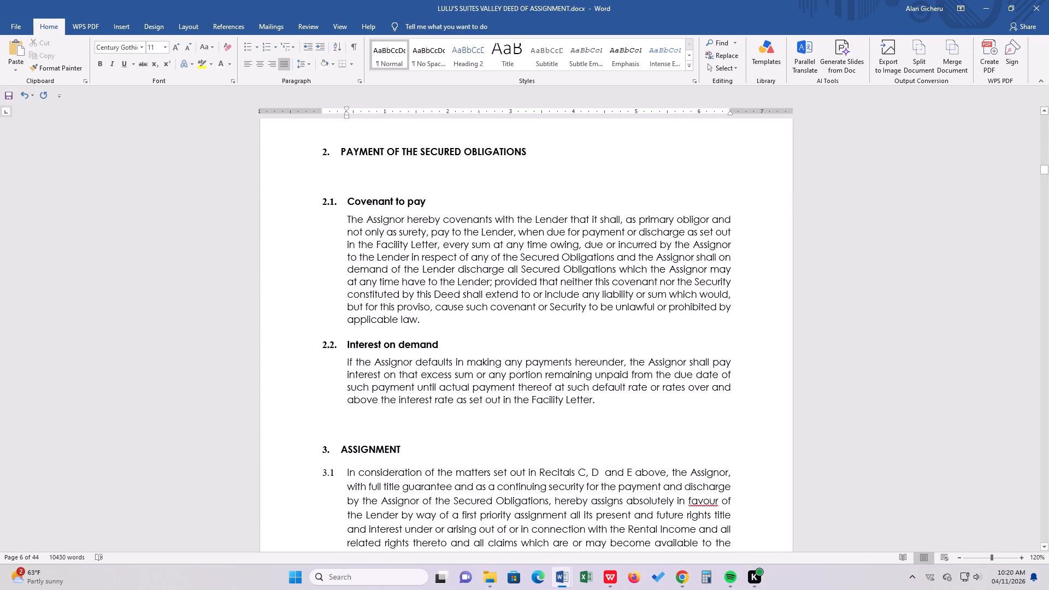
scroll(551, 473, "down", 10)
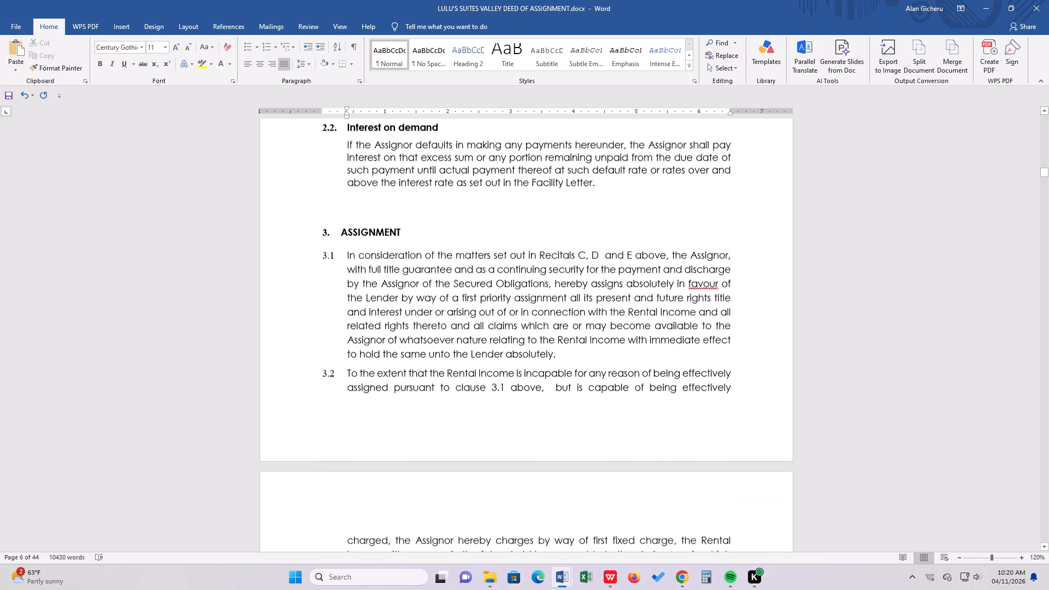
scroll(551, 473, "down", 13)
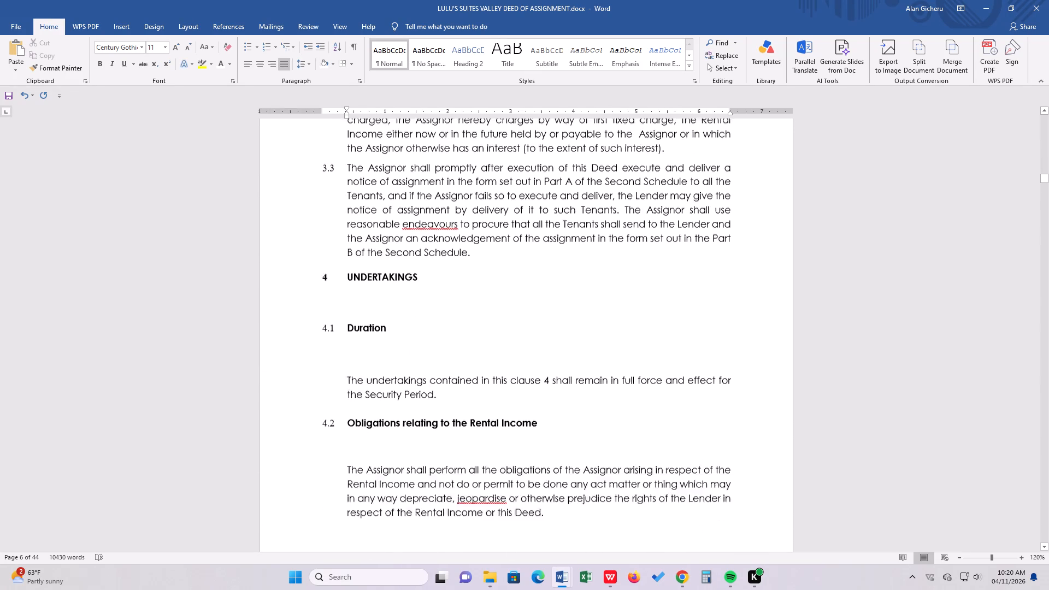
scroll(555, 474, "down", 20)
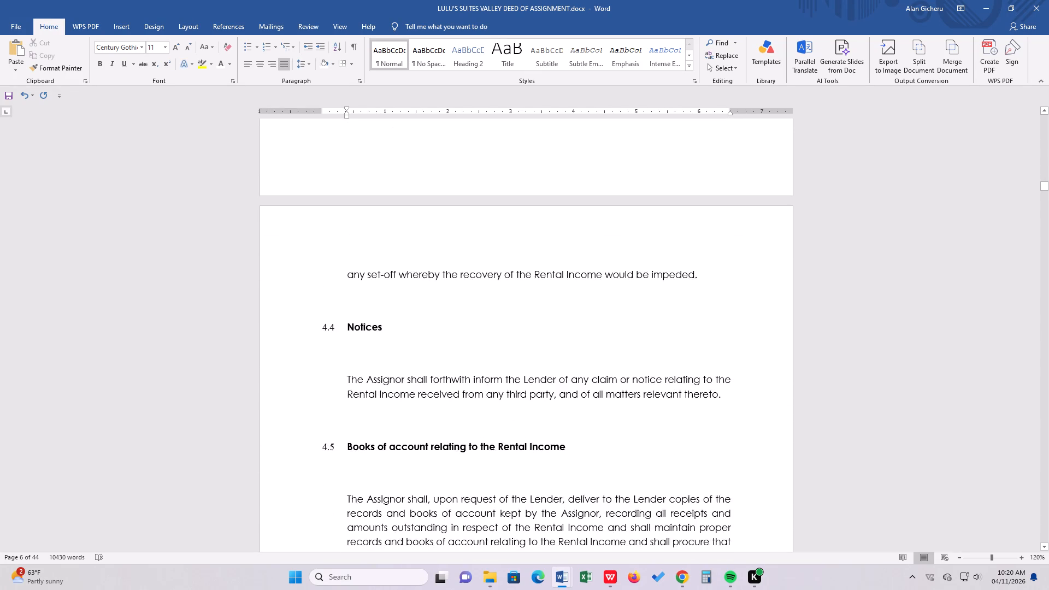
scroll(561, 474, "down", 13)
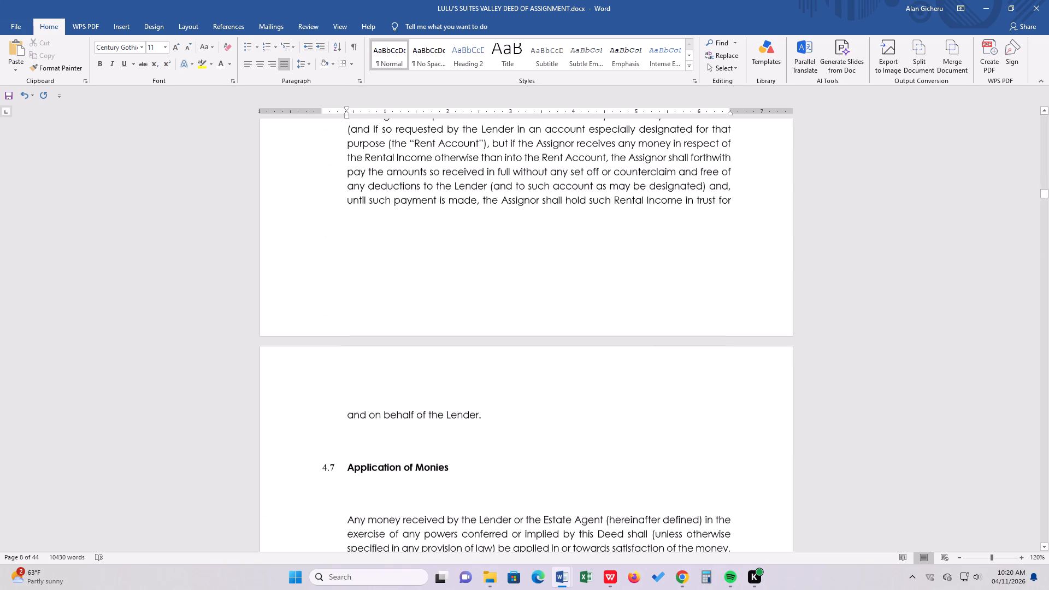
scroll(561, 474, "down", 18)
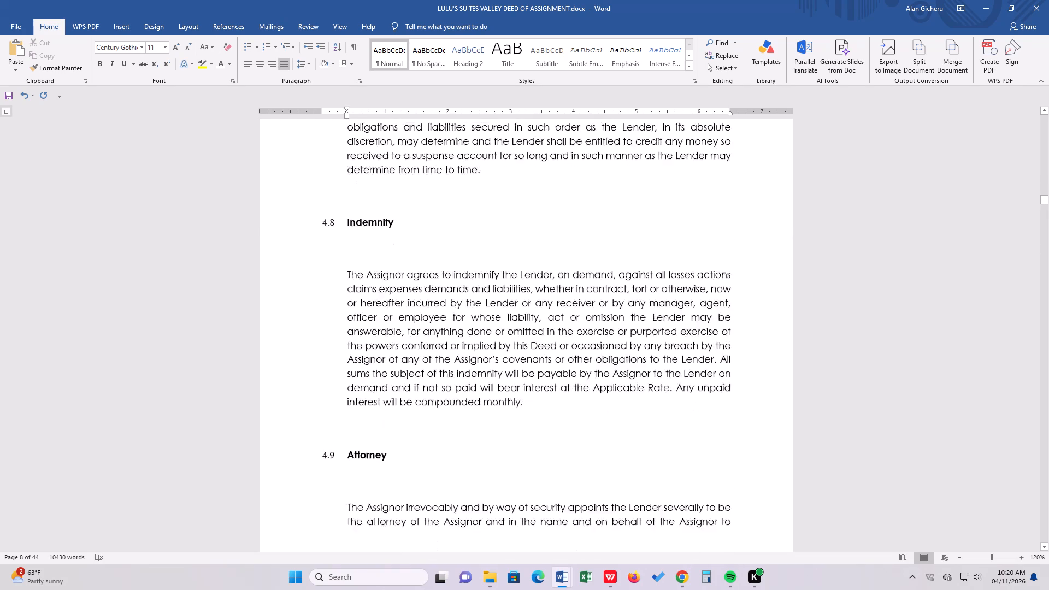
scroll(561, 474, "down", 12)
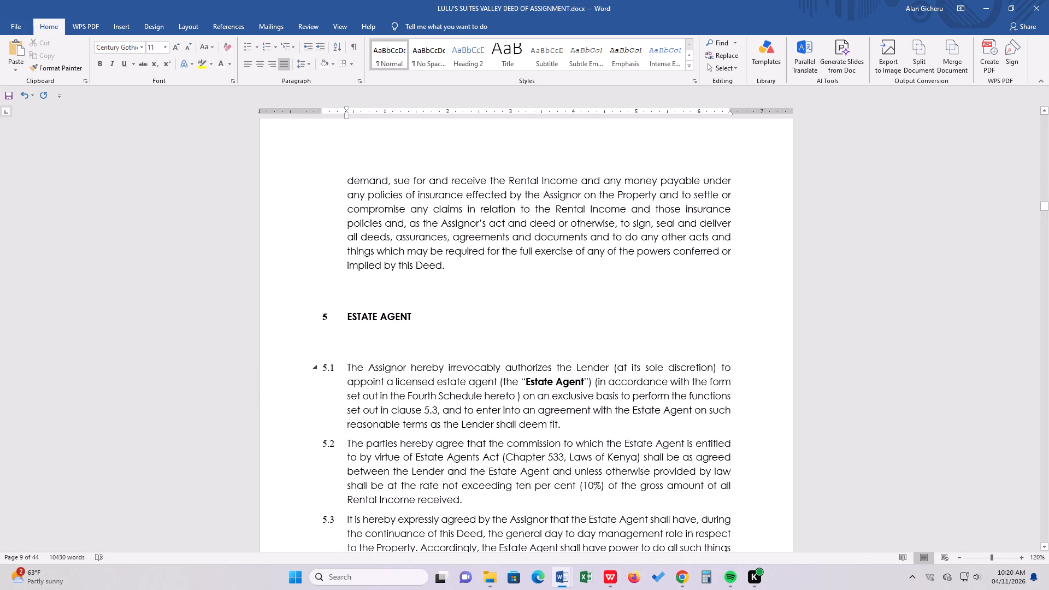
scroll(561, 474, "down", 14)
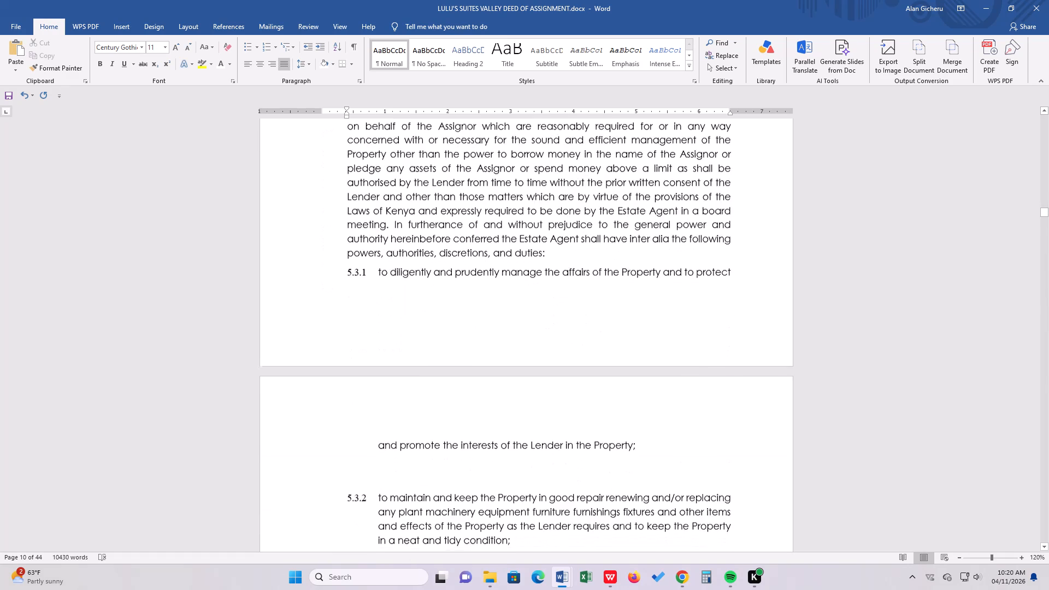
scroll(561, 474, "down", 17)
scroll(561, 474, "down", 6)
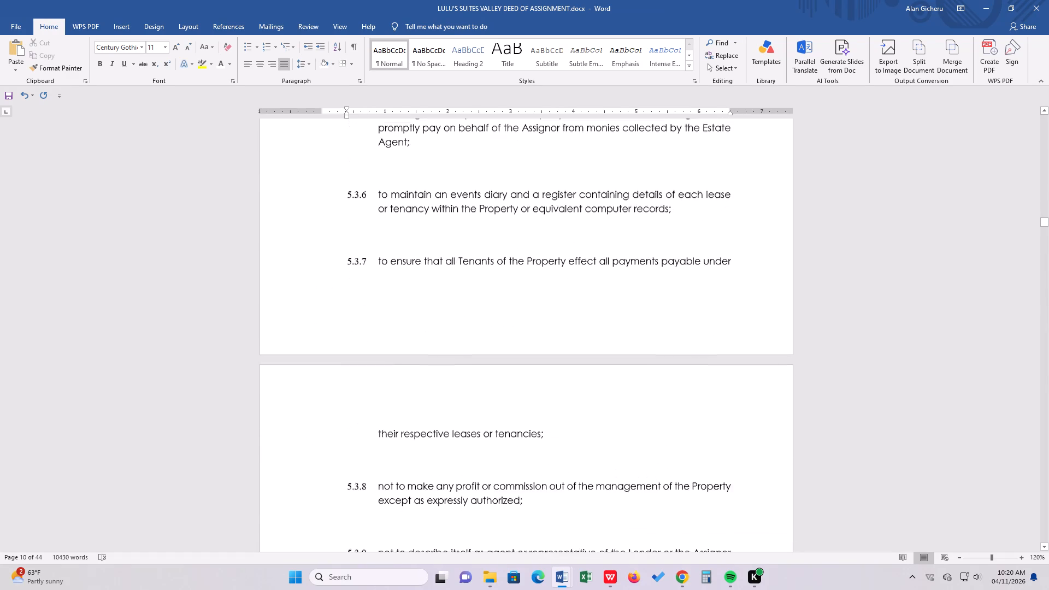
scroll(561, 474, "down", 17)
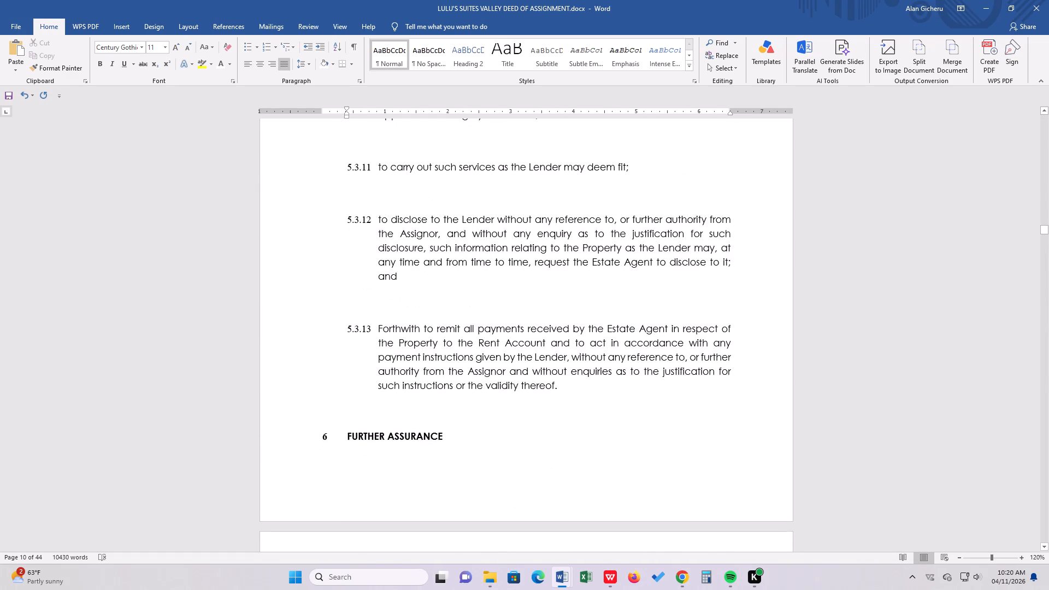
Examine the deed from clause 6, Further Assurance, through clause 24 and on to the First Schedule for further placeholders.
scroll(561, 474, "down", 15)
scroll(561, 474, "down", 6)
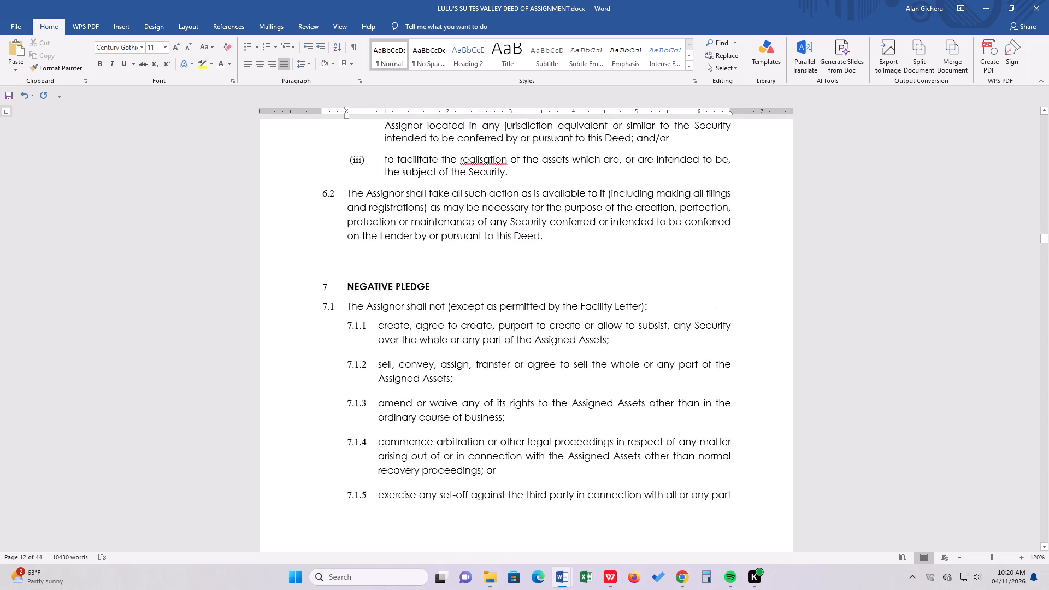
scroll(561, 474, "down", 16)
scroll(561, 475, "down", 10)
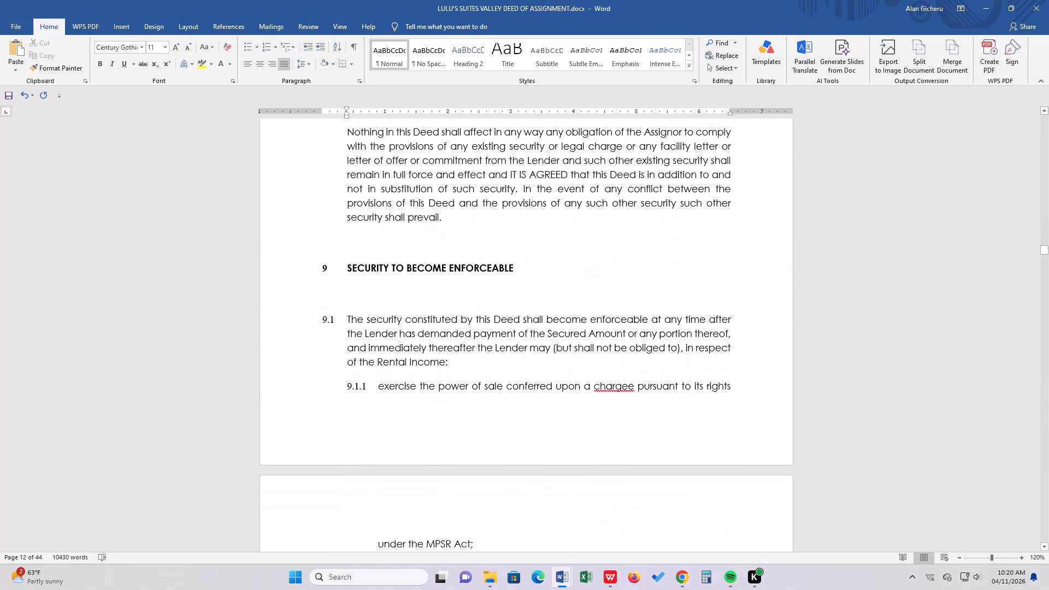
scroll(561, 475, "down", 20)
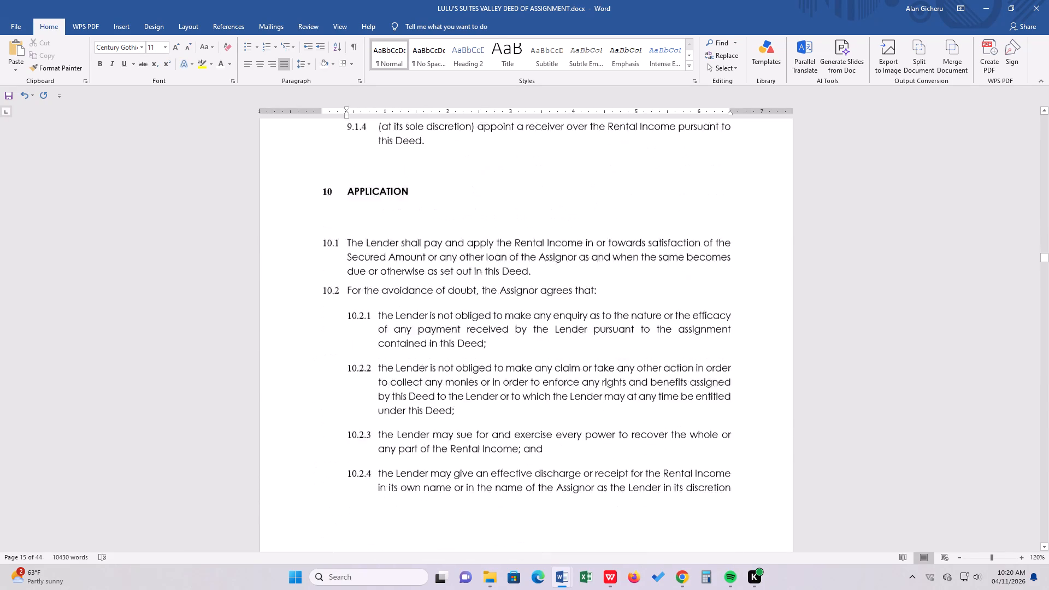
scroll(561, 475, "down", 19)
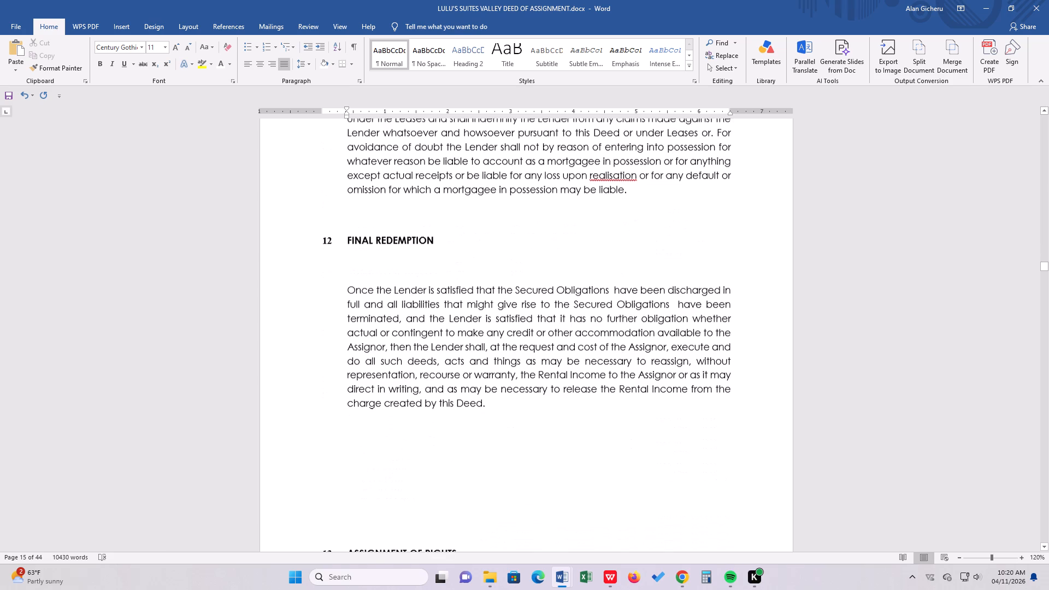
scroll(561, 475, "down", 17)
scroll(561, 475, "down", 5)
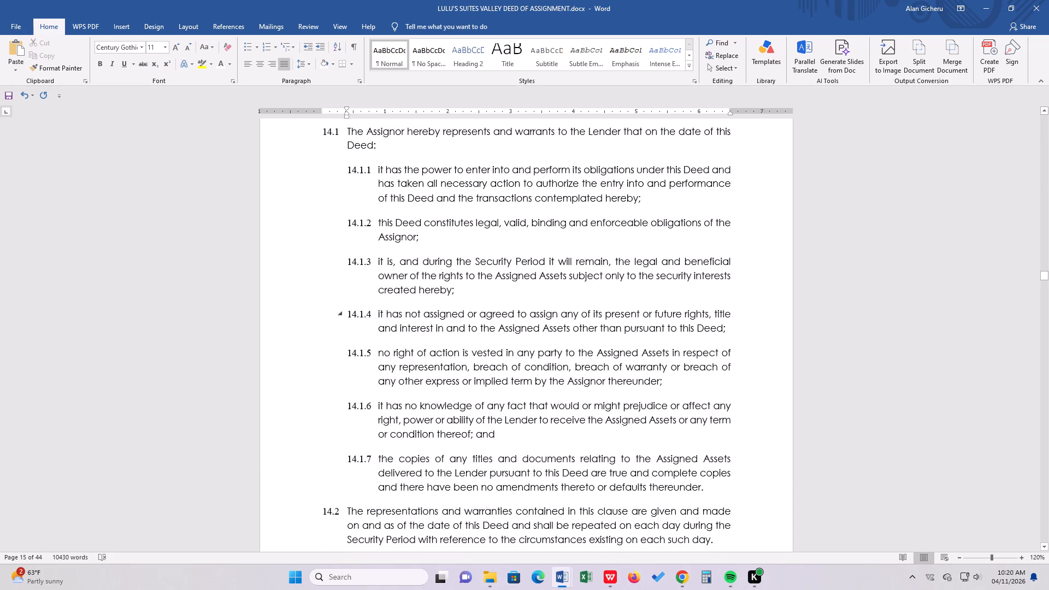
scroll(561, 475, "down", 19)
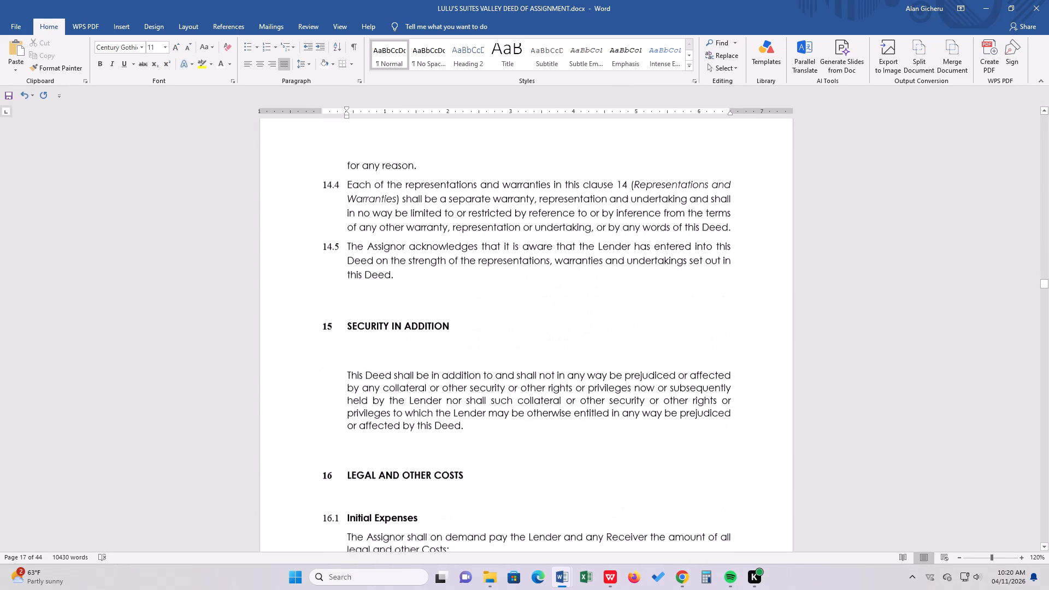
scroll(561, 475, "down", 15)
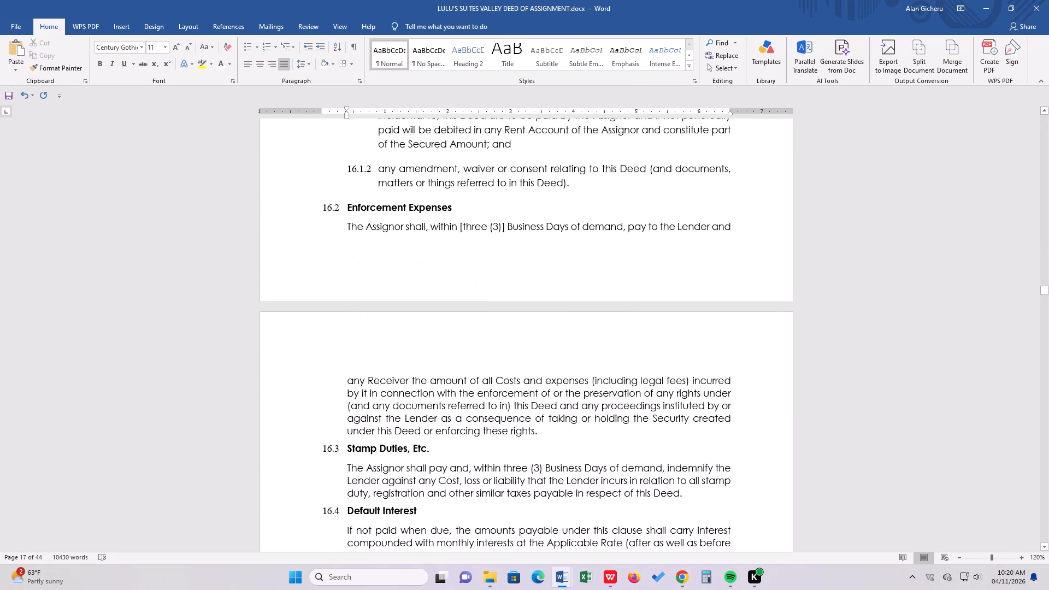
scroll(561, 475, "down", 20)
scroll(561, 475, "down", 14)
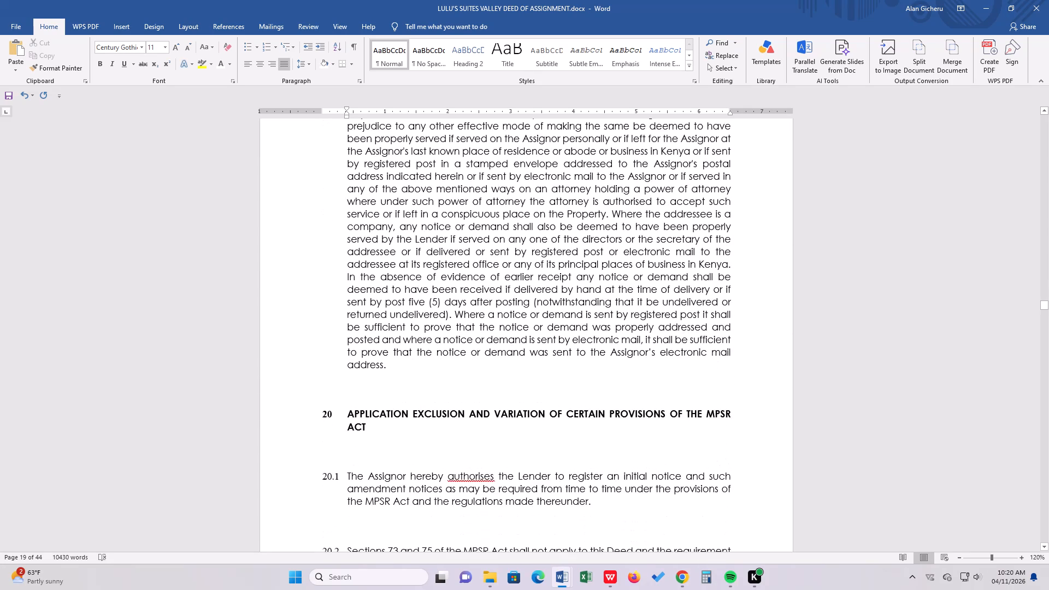
scroll(561, 475, "down", 9)
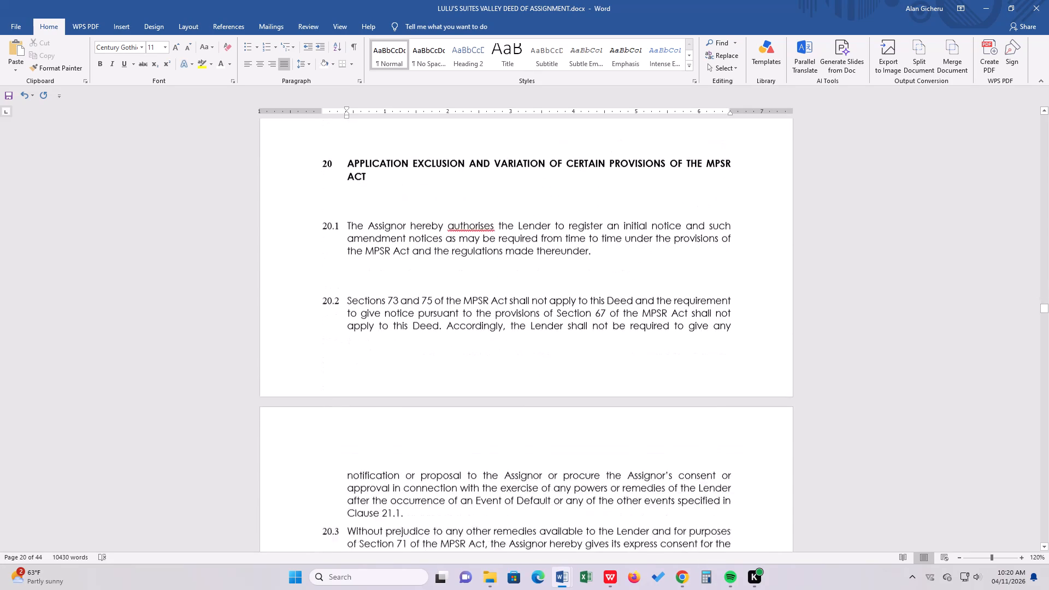
scroll(561, 475, "down", 15)
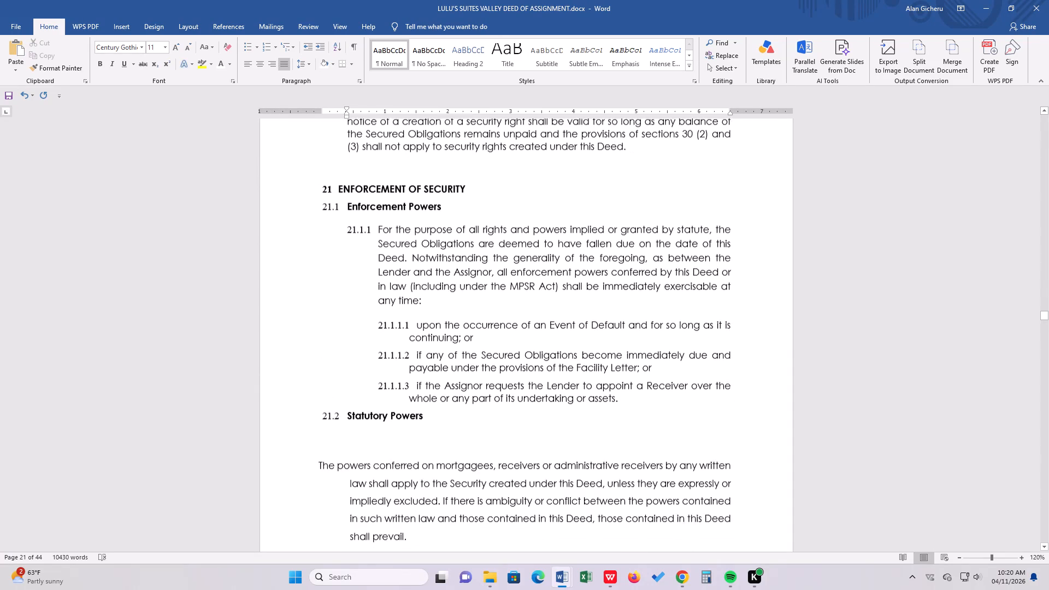
scroll(561, 475, "down", 19)
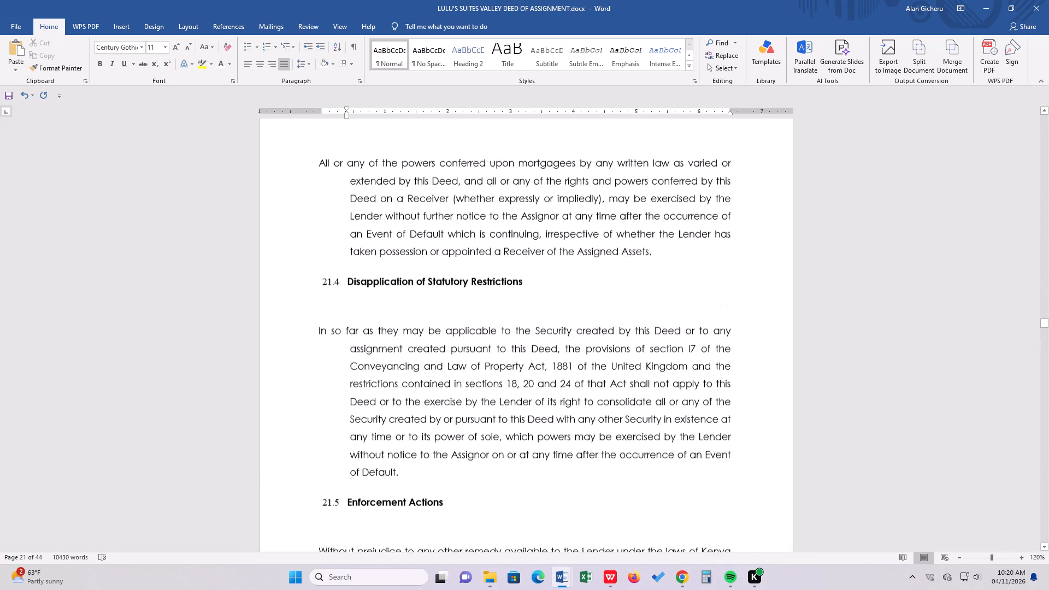
scroll(561, 475, "down", 18)
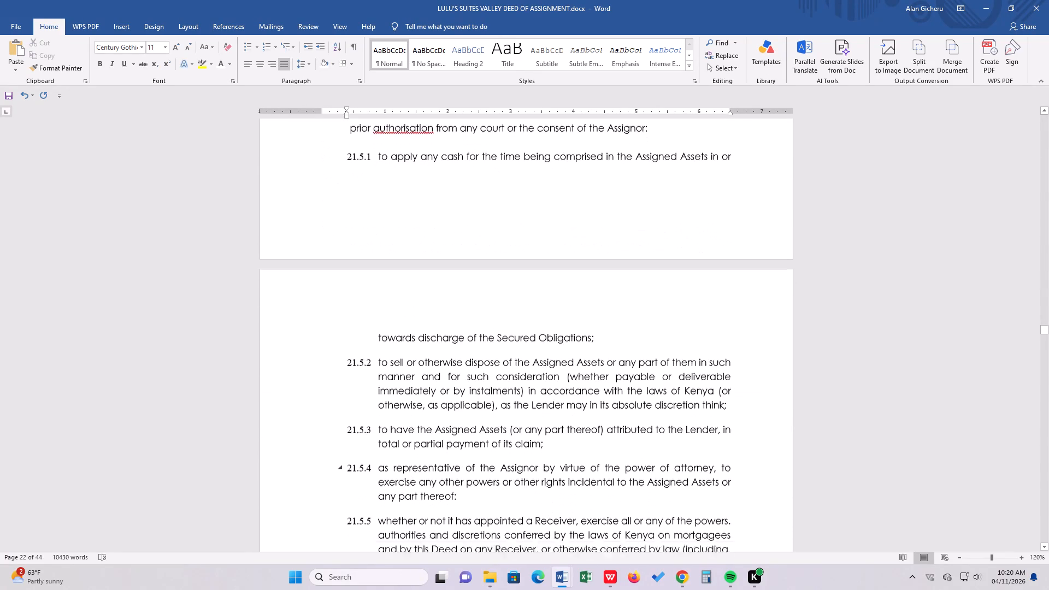
scroll(561, 475, "down", 15)
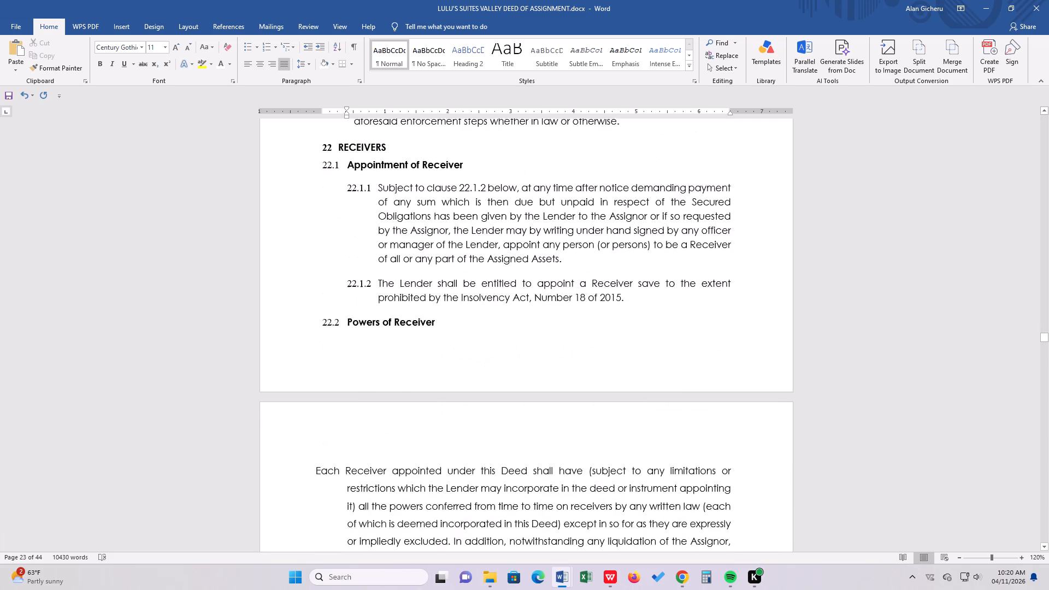
scroll(561, 475, "down", 18)
scroll(561, 475, "down", 5)
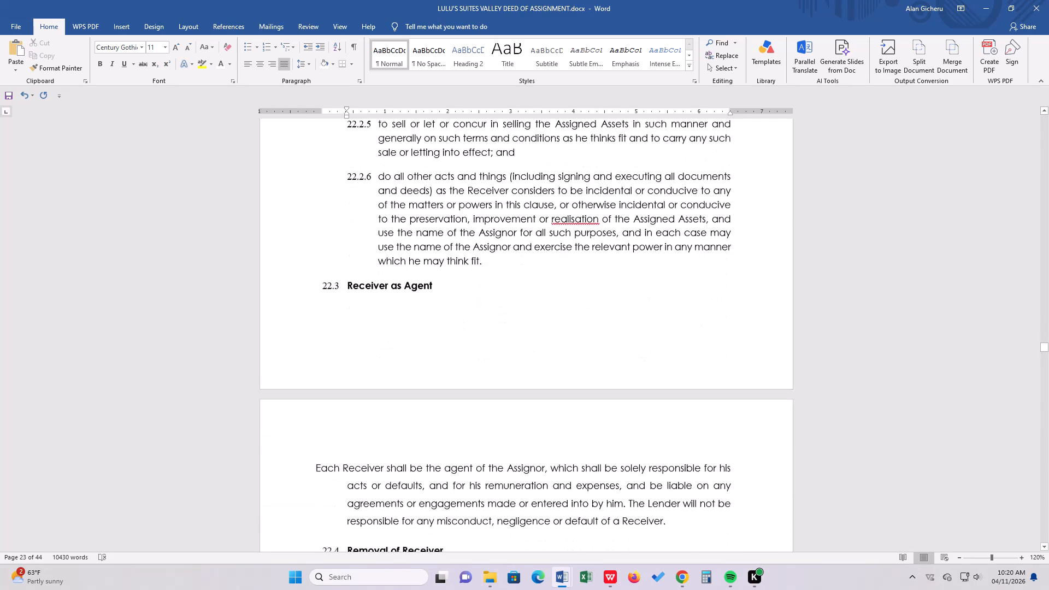
scroll(561, 475, "down", 18)
scroll(561, 475, "down", 5)
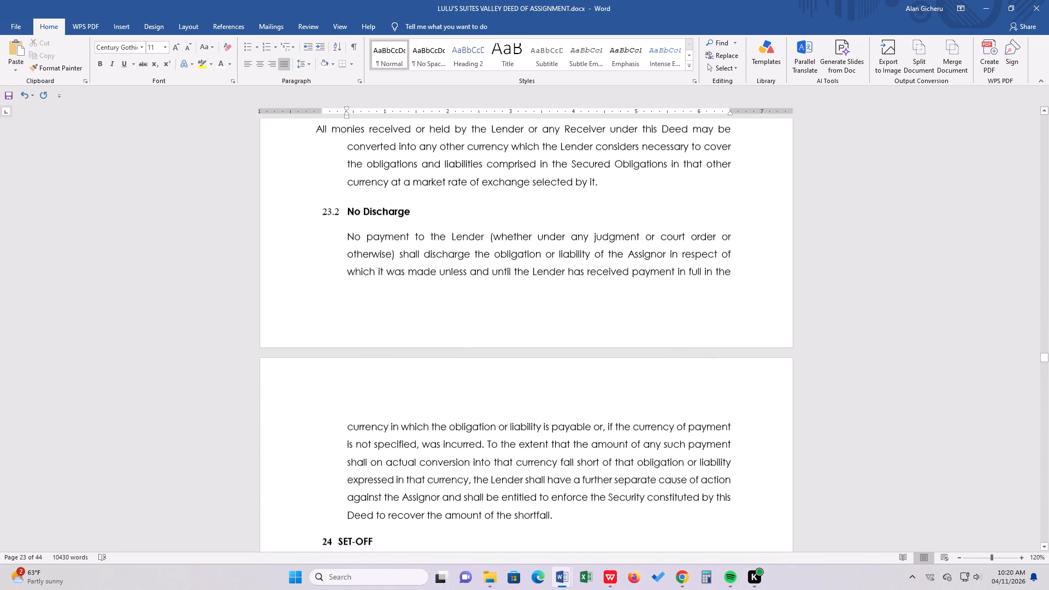
scroll(561, 475, "down", 20)
scroll(561, 475, "down", 4)
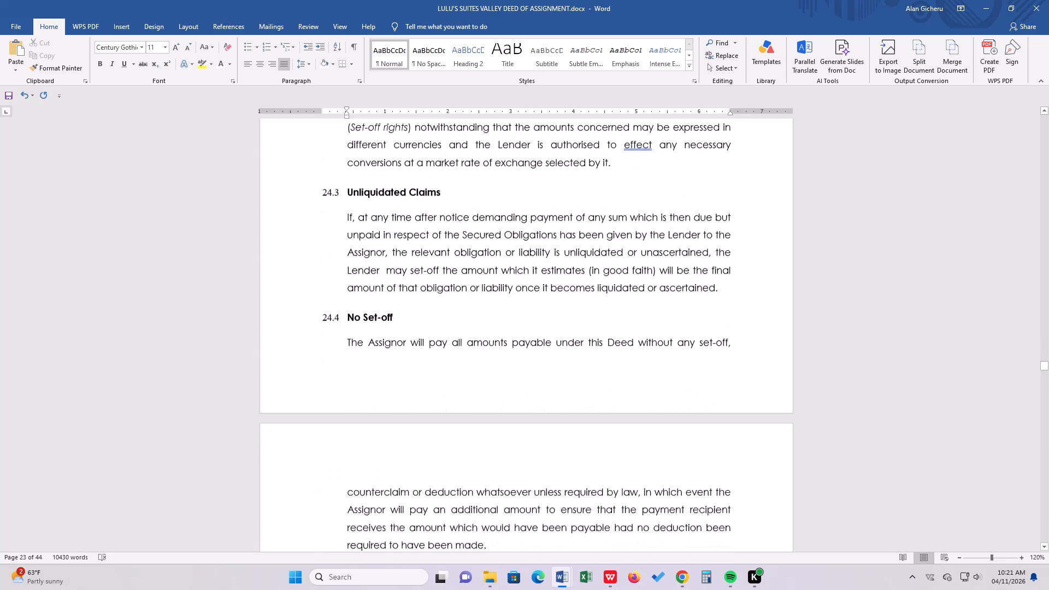
scroll(561, 475, "down", 16)
scroll(561, 475, "down", 10)
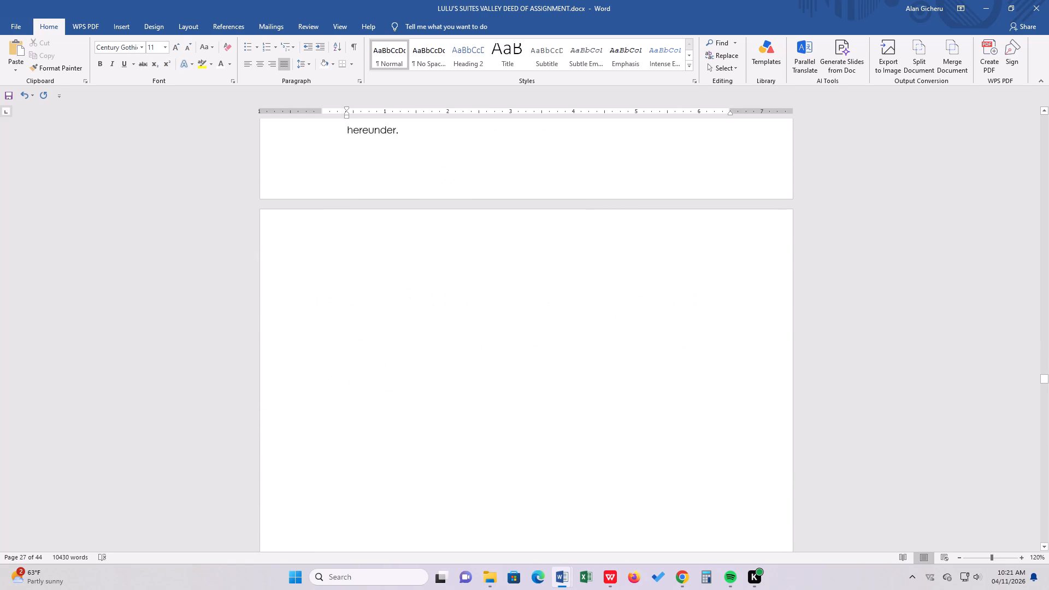
scroll(561, 475, "down", 19)
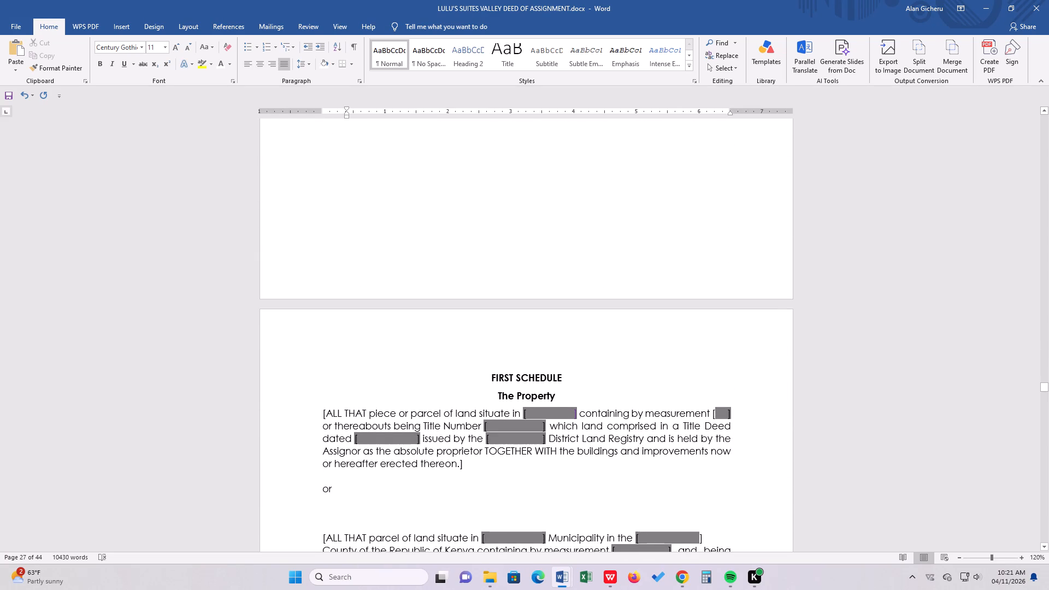
scroll(561, 475, "down", 2)
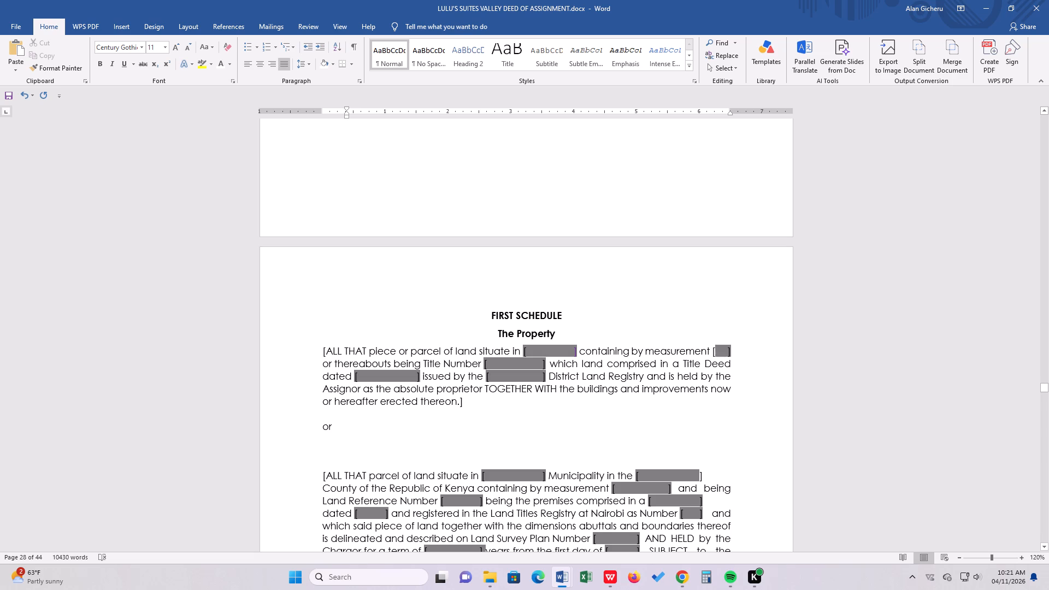
Clear the formatting of the bracketed placeholder after "piece or parcel of land situate in" in the First Schedule's first property description.
left_click(529, 361)
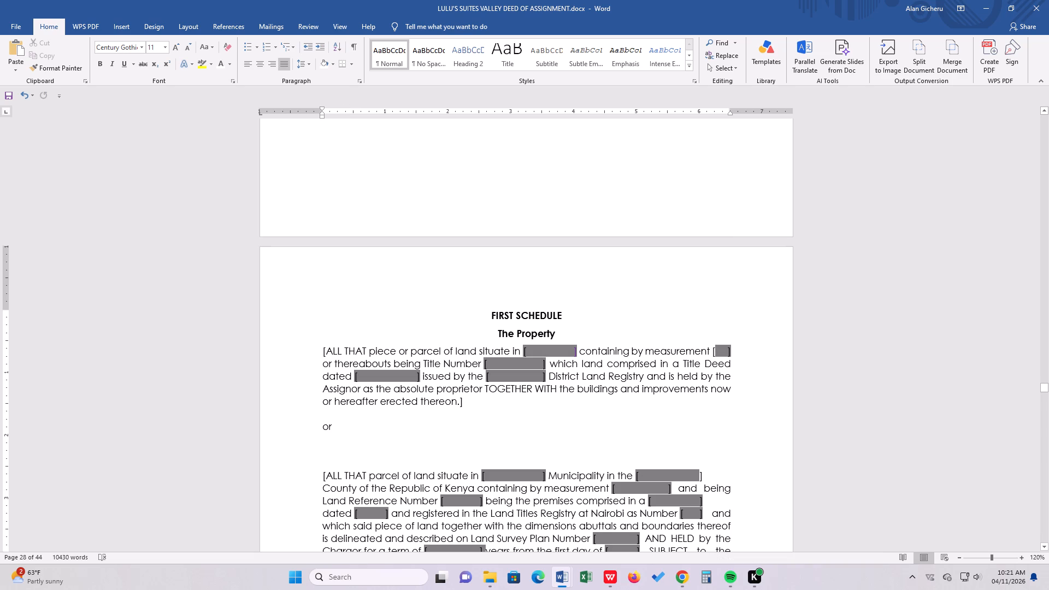
left_click_drag(523, 349, 577, 351)
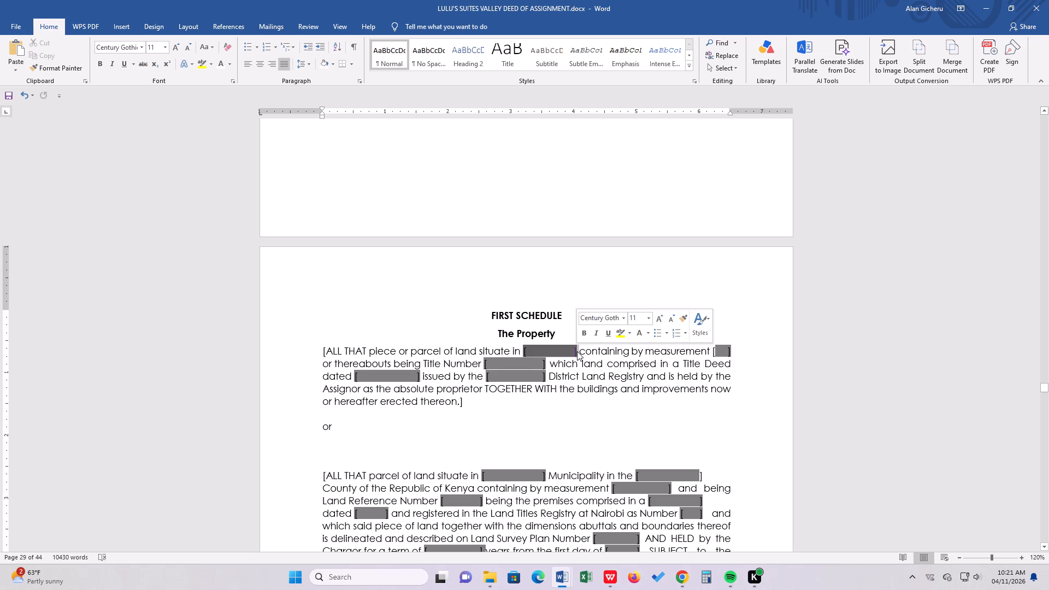
left_click(223, 46)
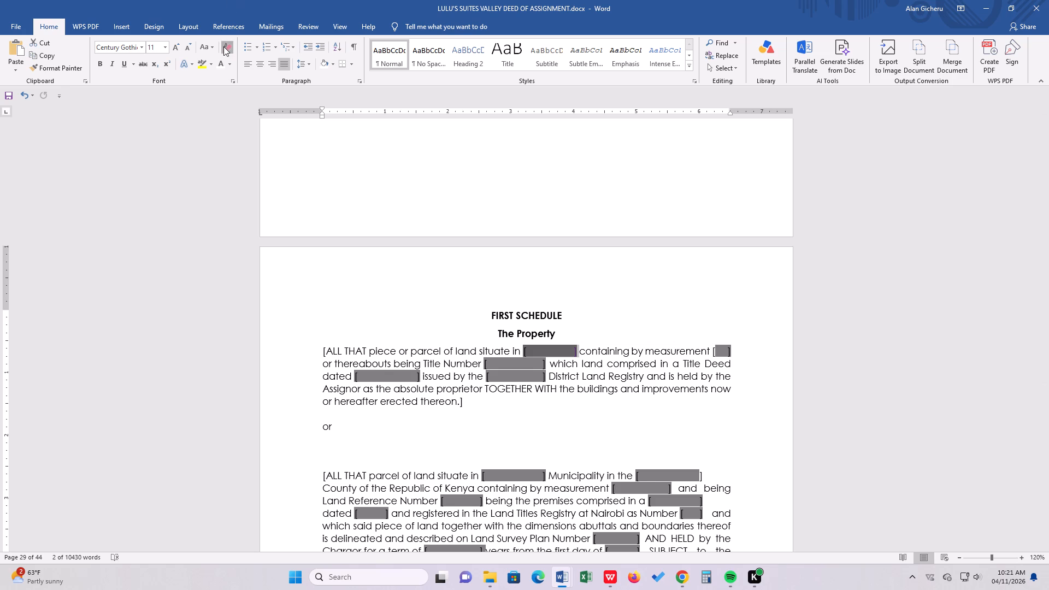
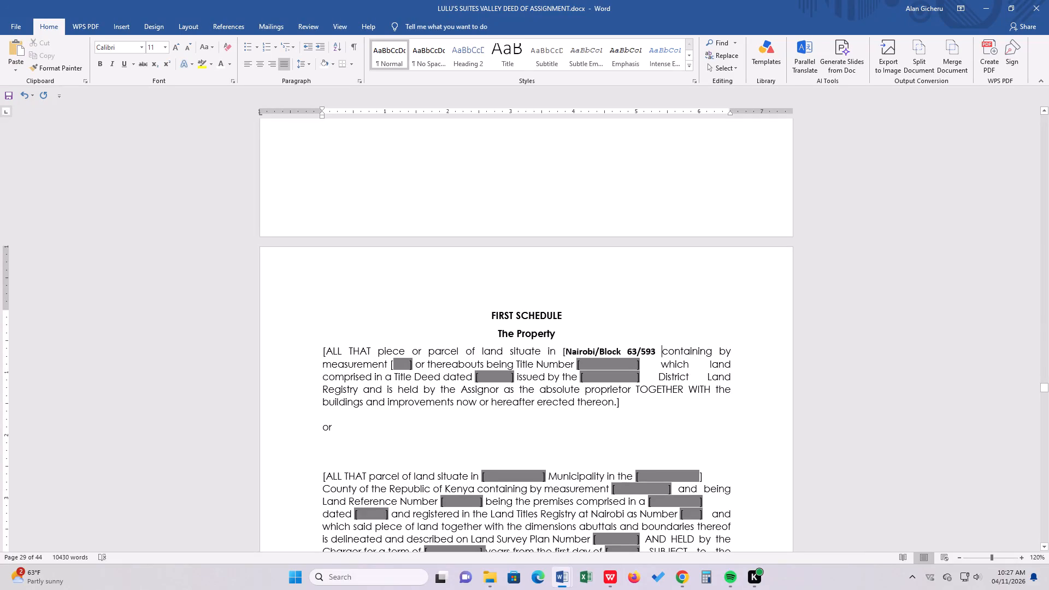
Select the first property description's text from "Number" after "being Title" through the placeholder before "District Land Registry".
left_click_drag(574, 364, 618, 372)
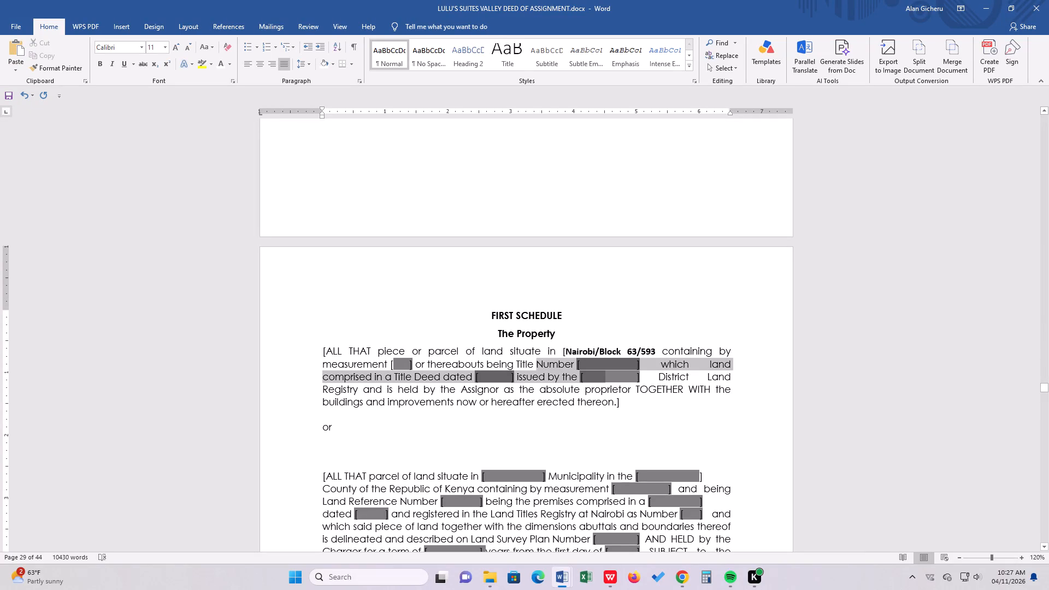
left_click_drag(618, 372, 635, 376)
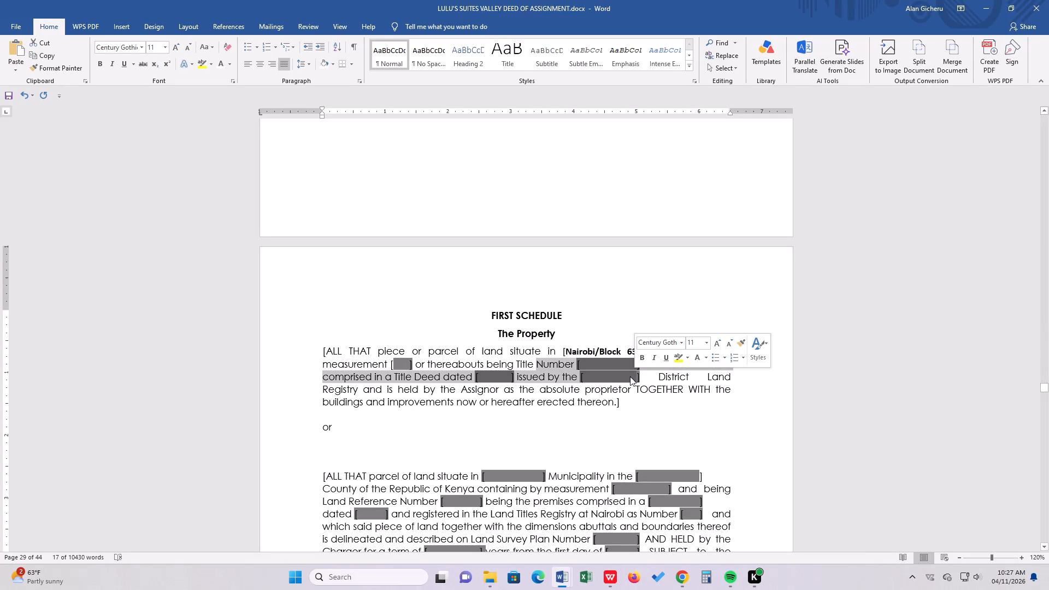
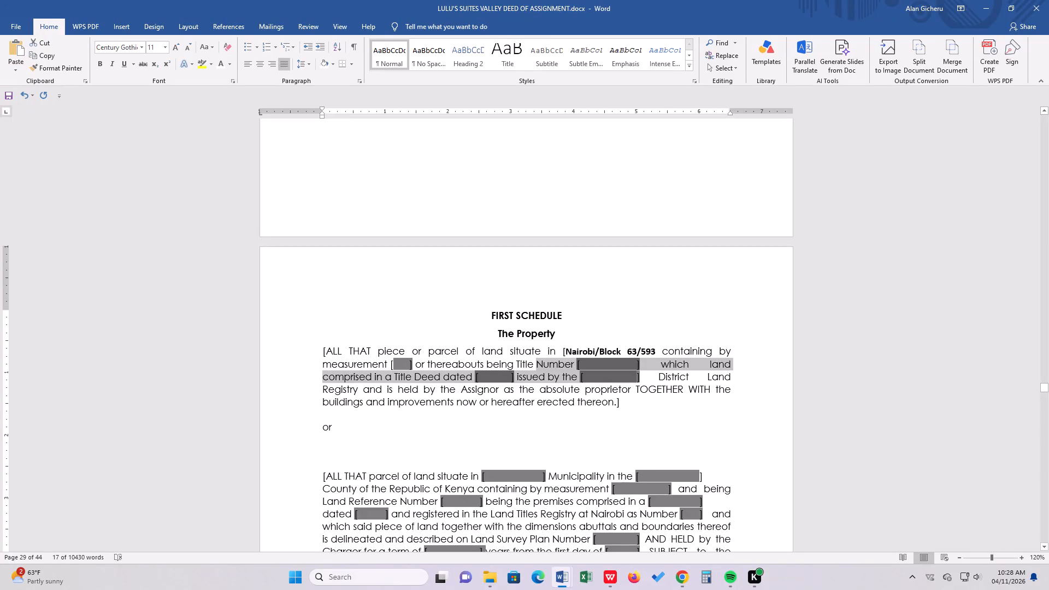
Clear the formatting from the measurement and Title Deed date placeholders in the First Schedule's first property description.
left_click(370, 363)
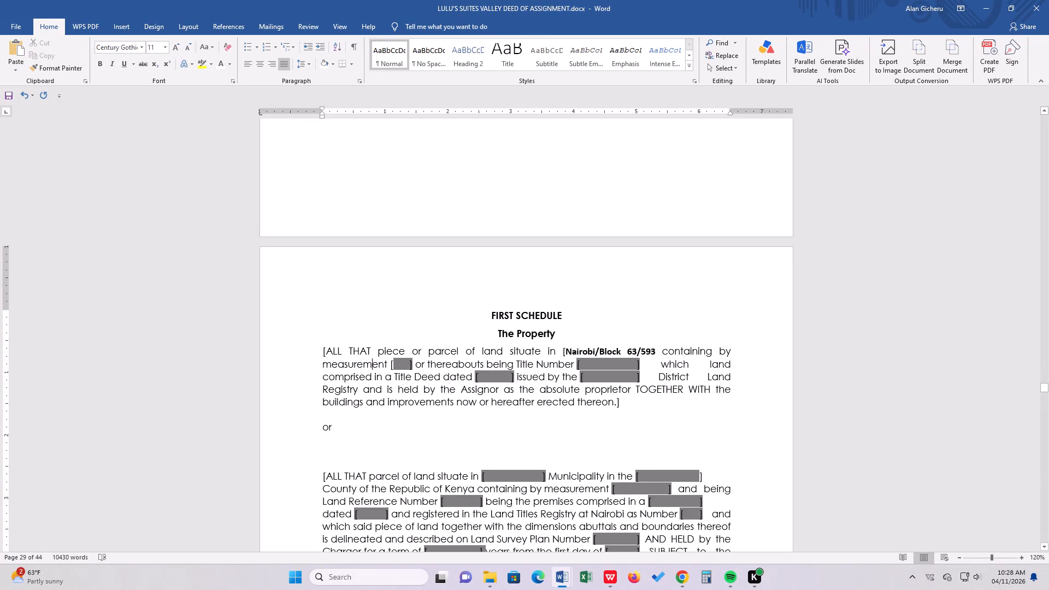
left_click_drag(391, 364, 412, 362)
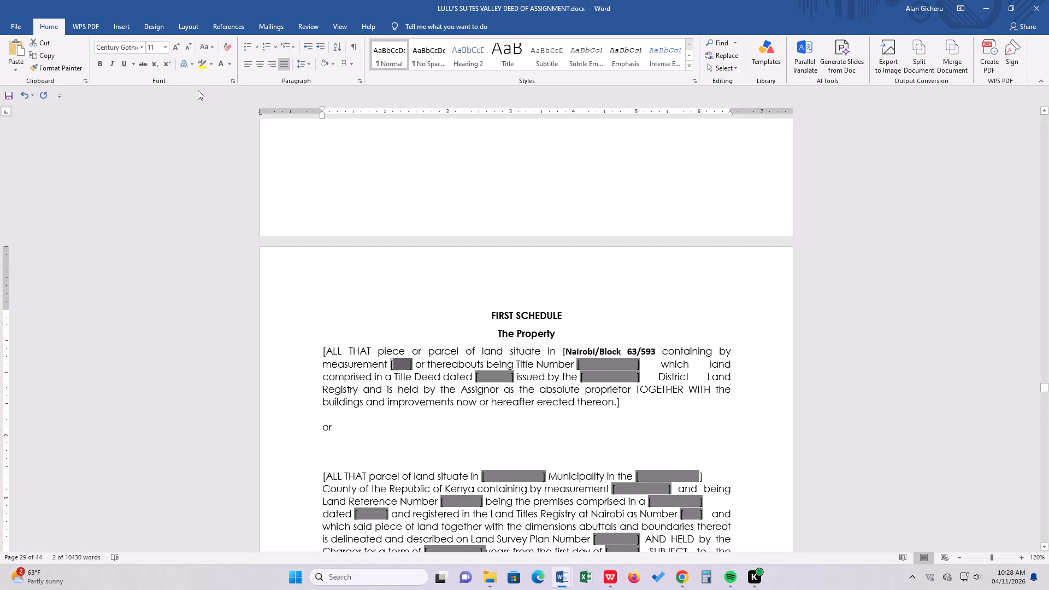
left_click(224, 50)
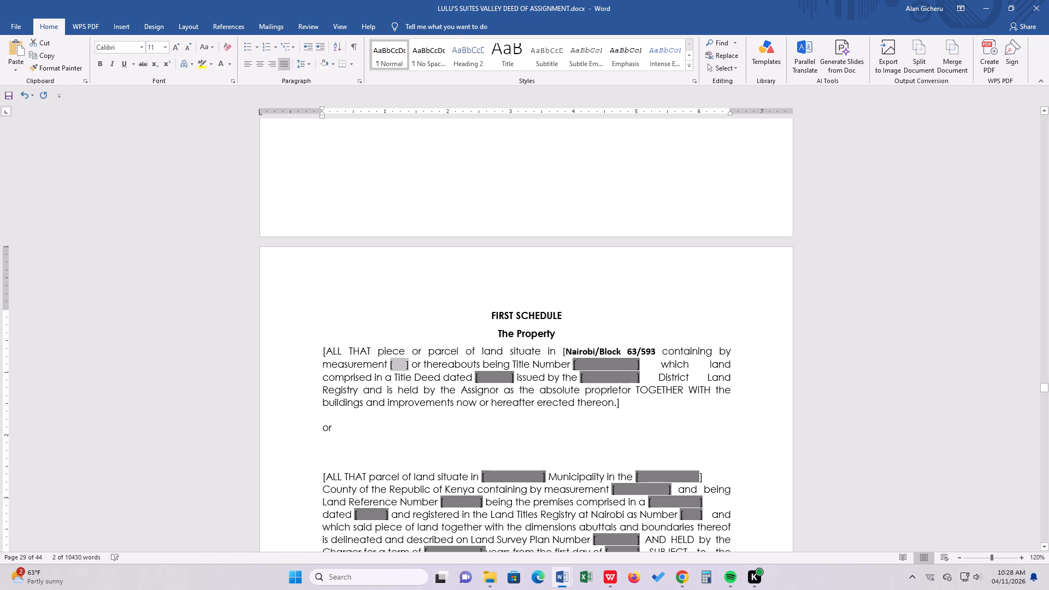
left_click_drag(474, 377, 508, 379)
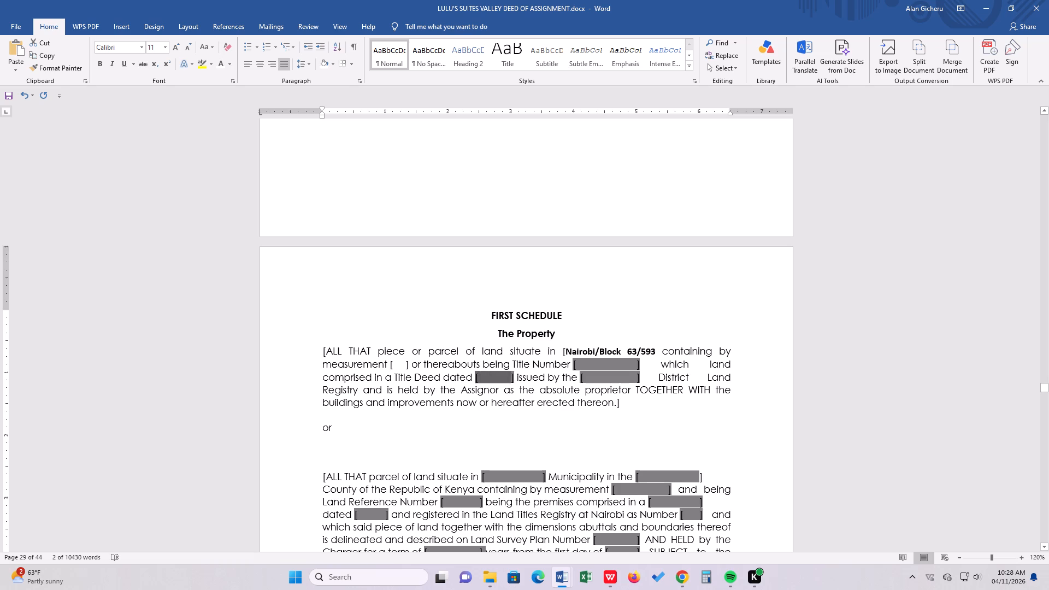
left_click_drag(508, 379, 512, 377)
left_click(227, 45)
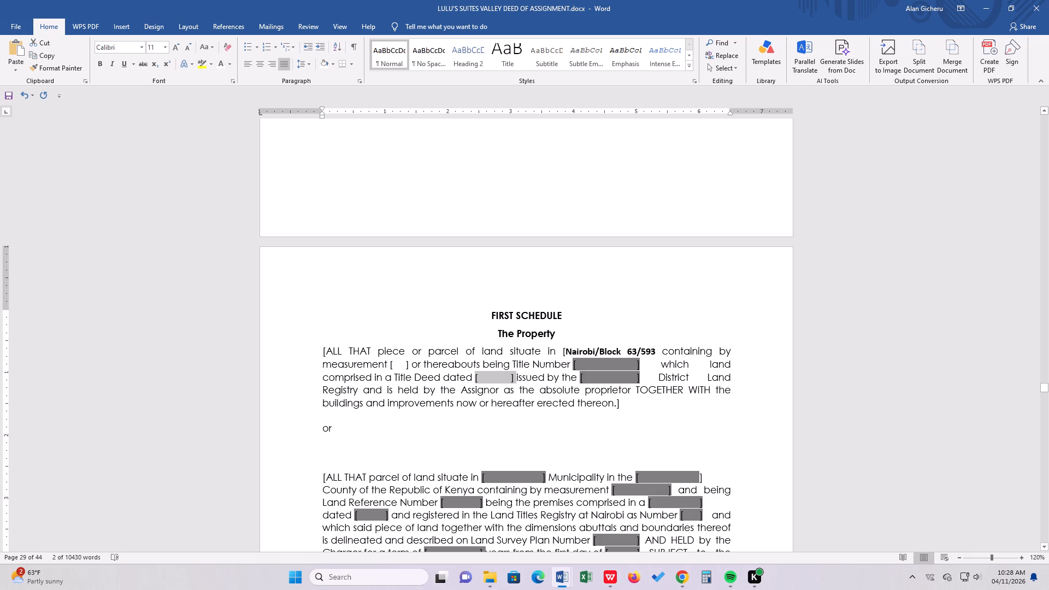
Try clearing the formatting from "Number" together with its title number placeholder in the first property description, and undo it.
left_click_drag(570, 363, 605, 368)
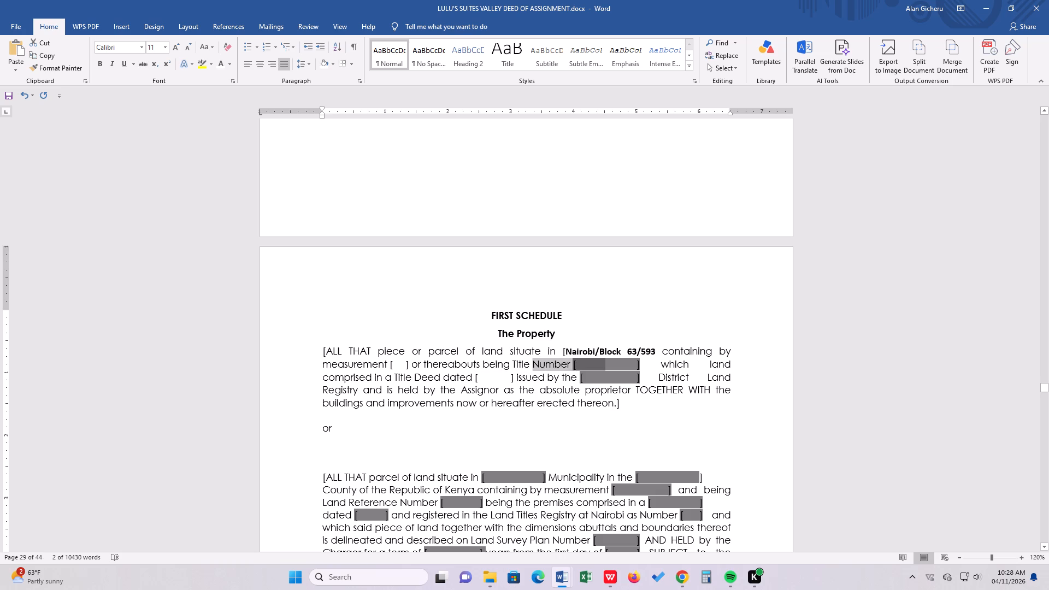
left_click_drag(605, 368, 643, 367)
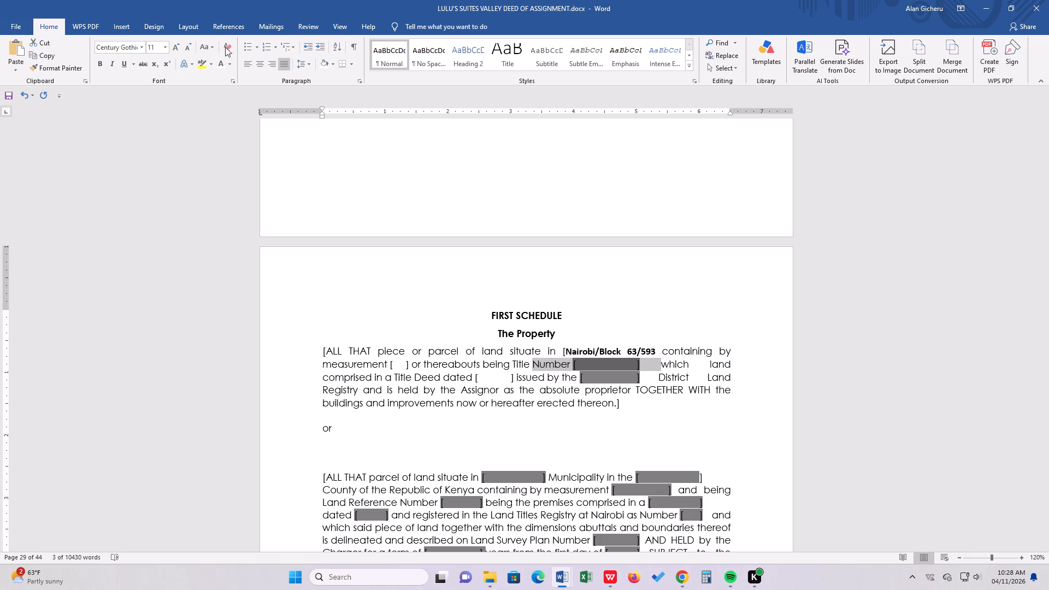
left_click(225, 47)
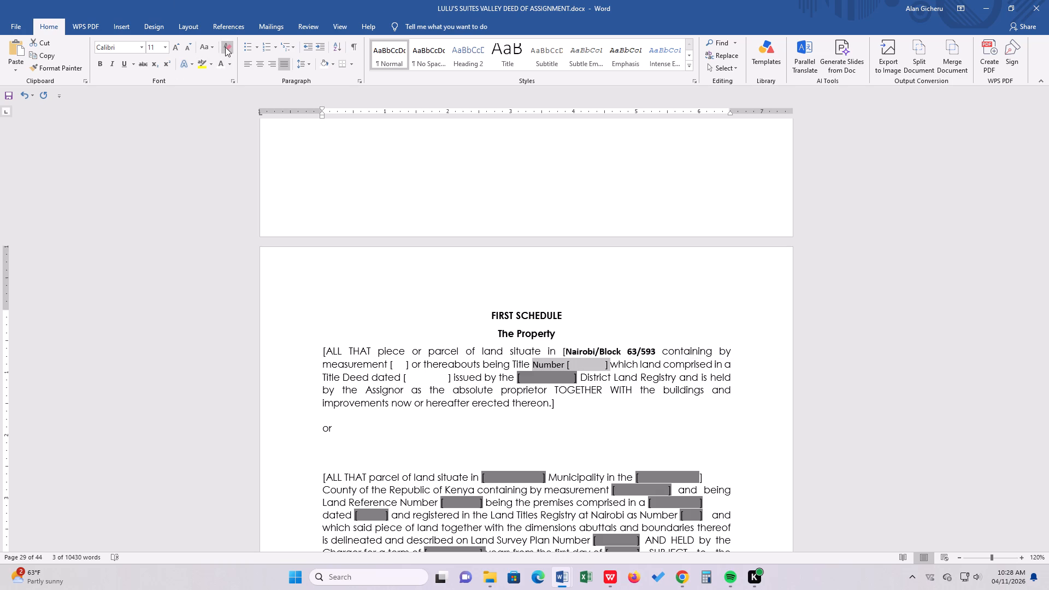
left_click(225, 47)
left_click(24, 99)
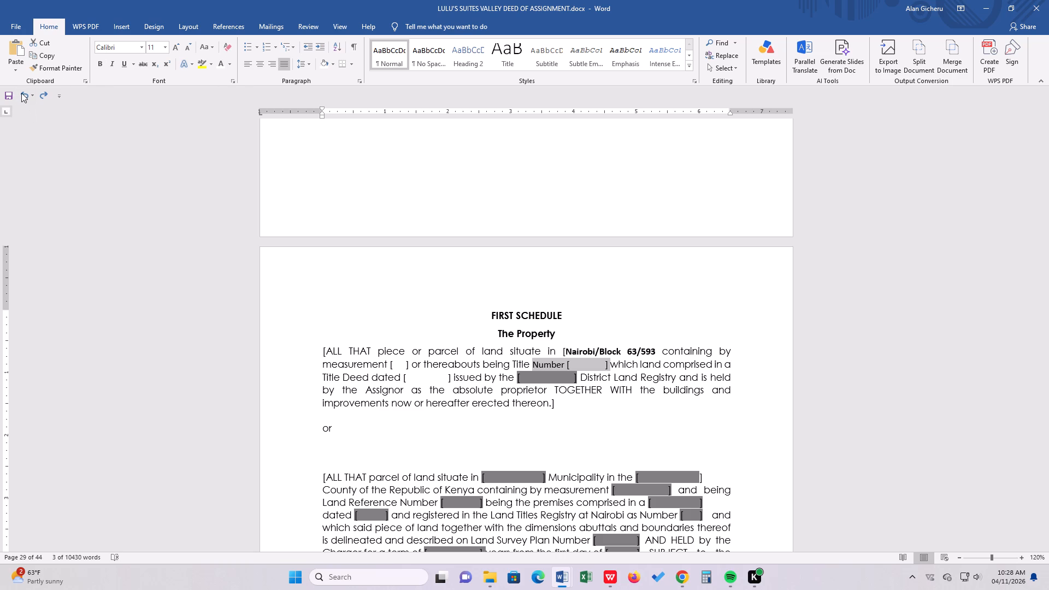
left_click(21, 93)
Clear the formatting from only the bracketed placeholder after "Title Number" in the first property description.
left_click(605, 391)
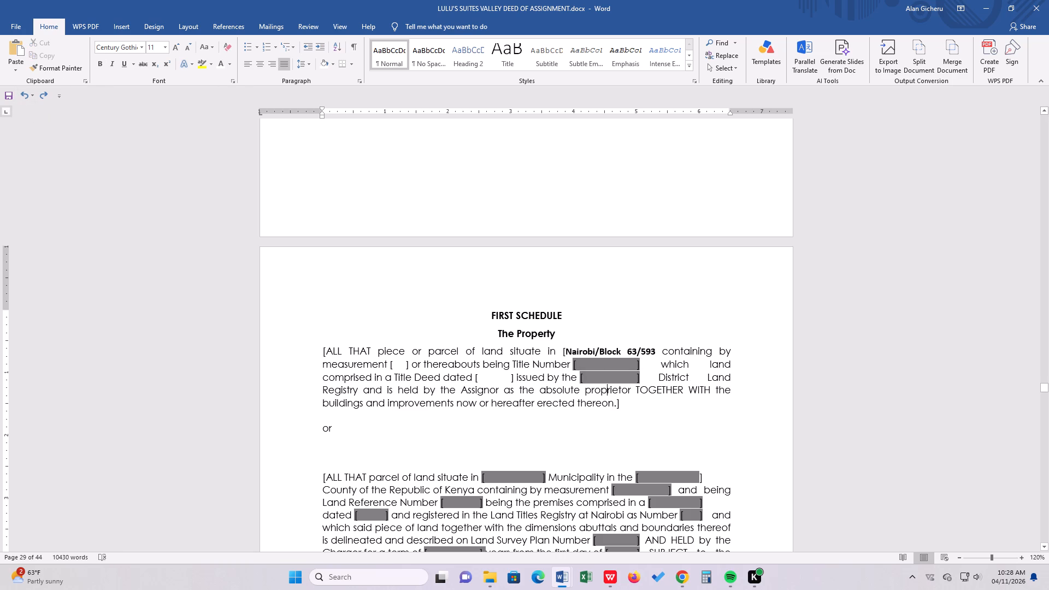
left_click_drag(571, 365, 609, 368)
left_click_drag(609, 368, 645, 368)
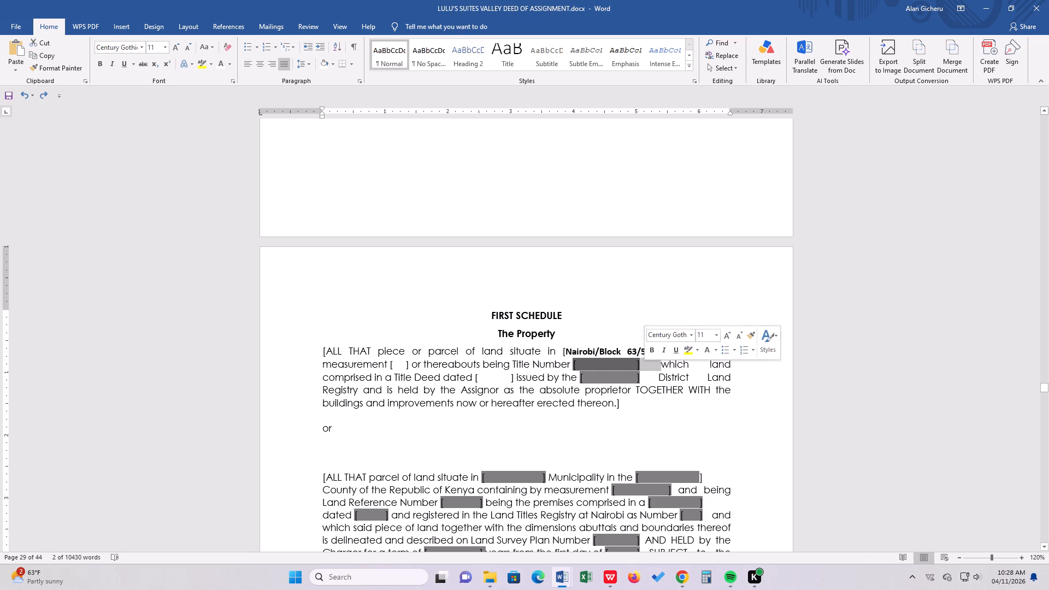
left_click(227, 43)
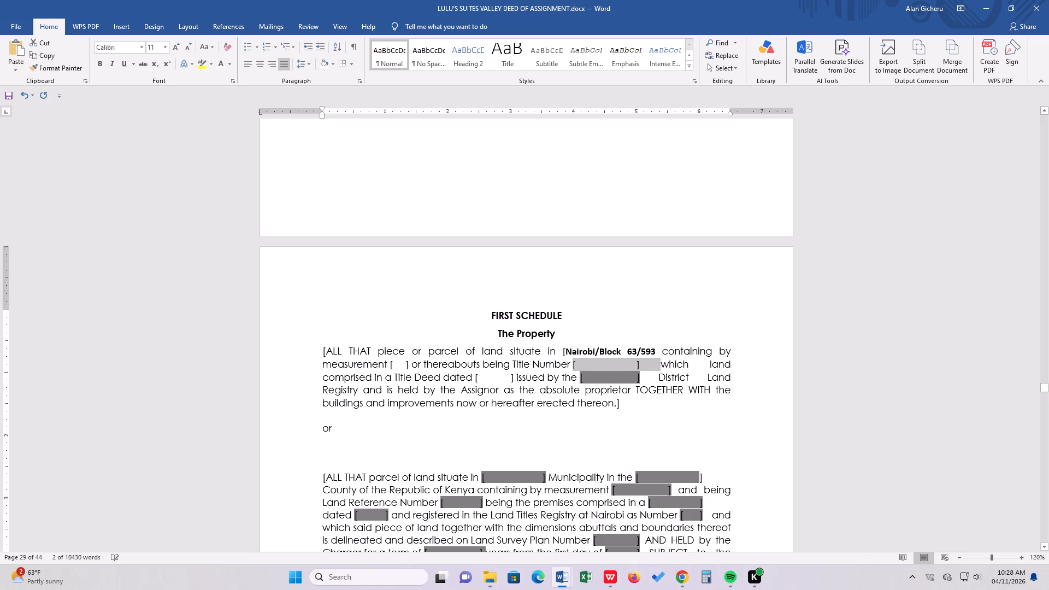
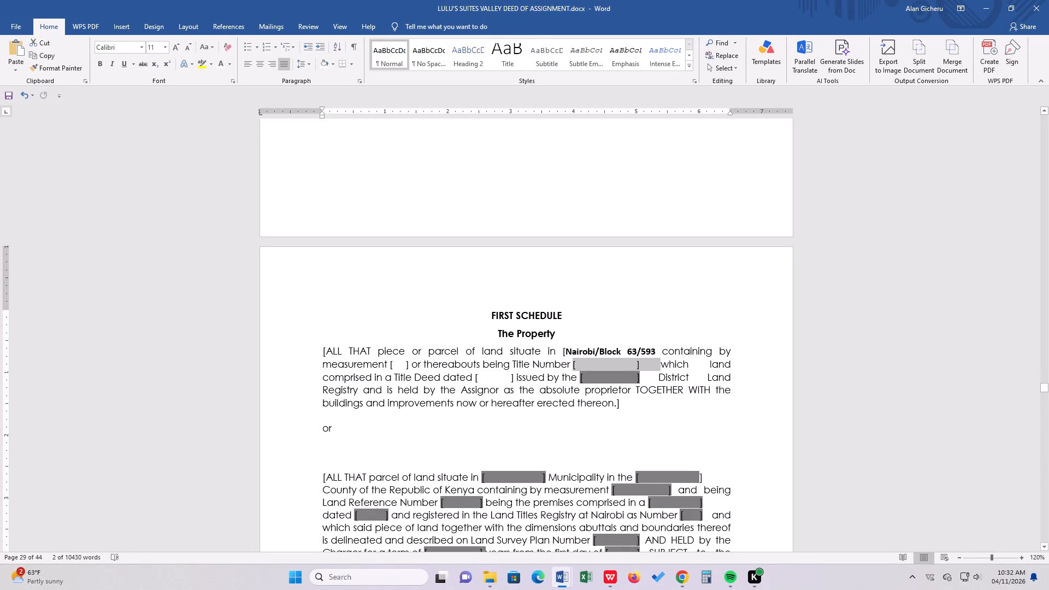
Clear the formatting from the bracketed District Land Registry placeholder after "issued by the" in the first property description.
left_click_drag(581, 380, 602, 379)
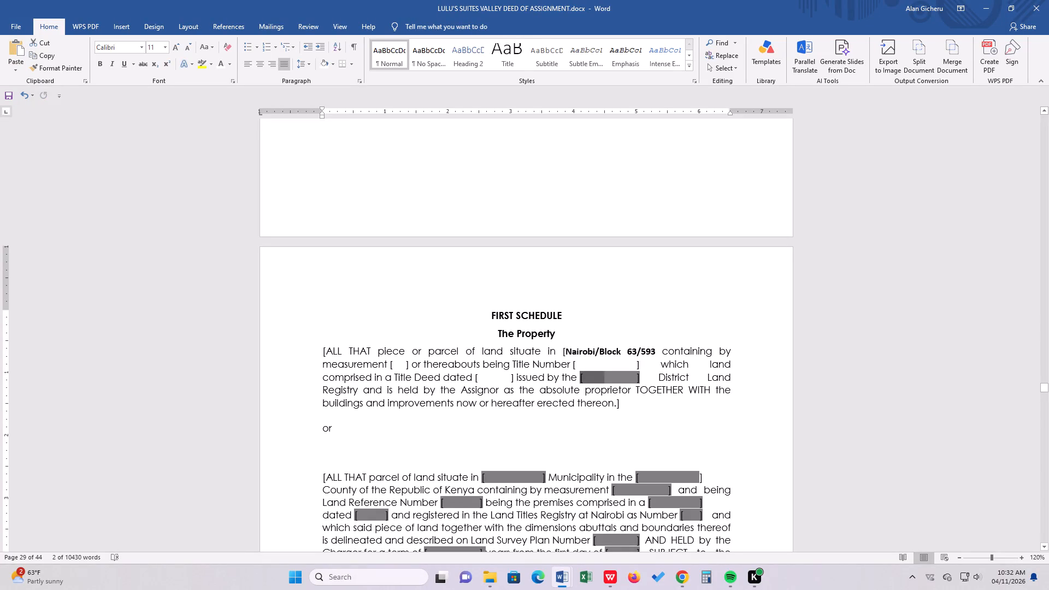
left_click_drag(602, 379, 647, 373)
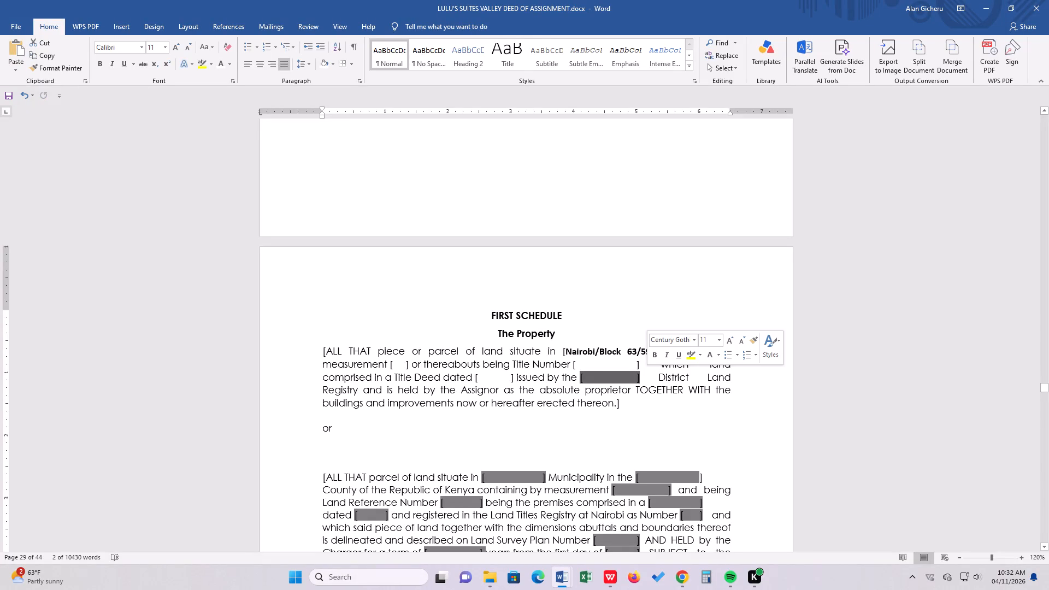
left_click(231, 44)
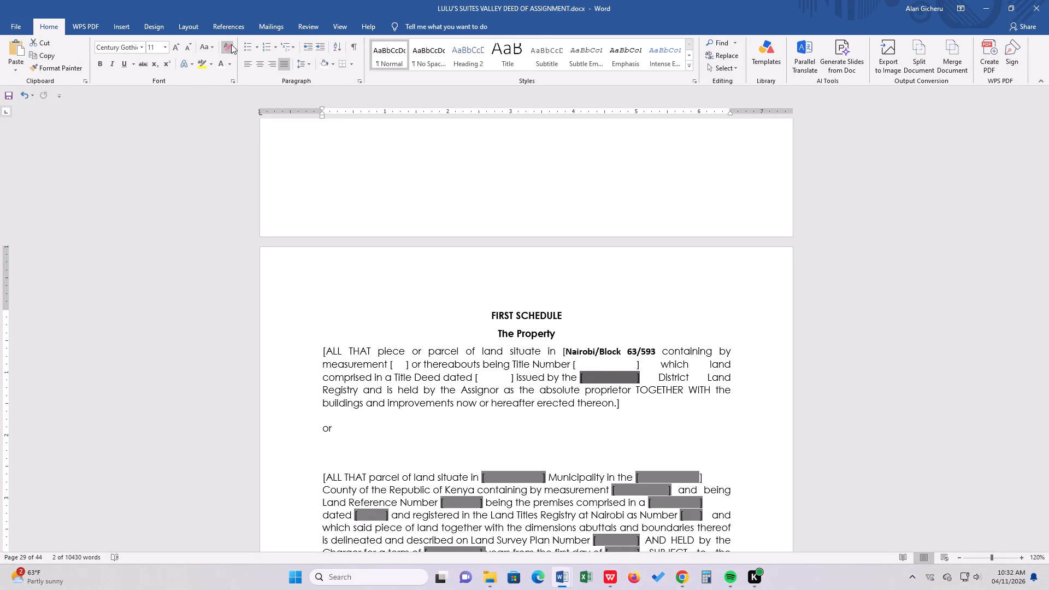
left_click(599, 373)
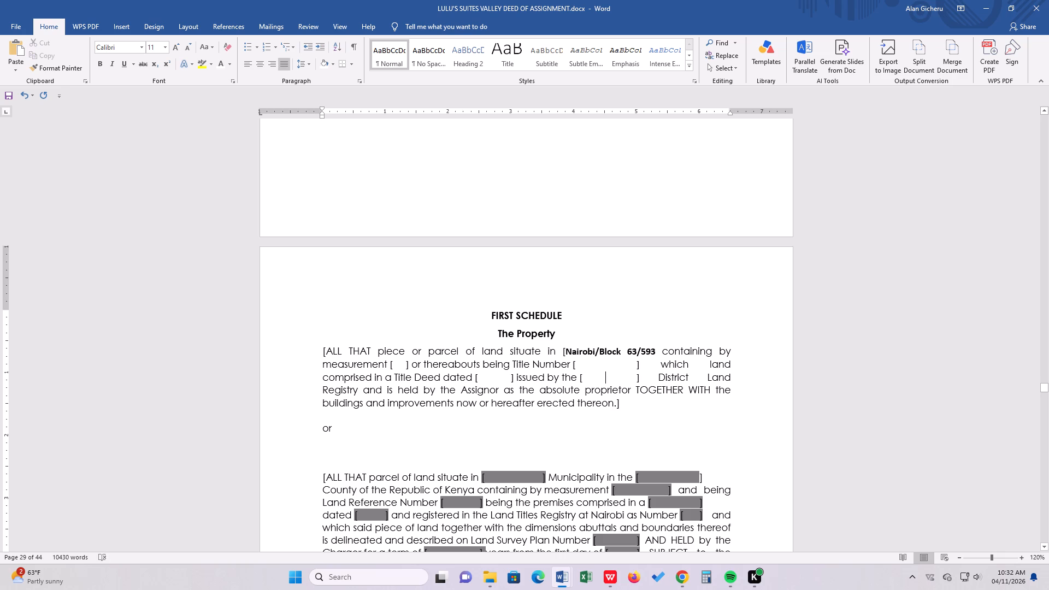
left_click(565, 351)
key("BackSpace")
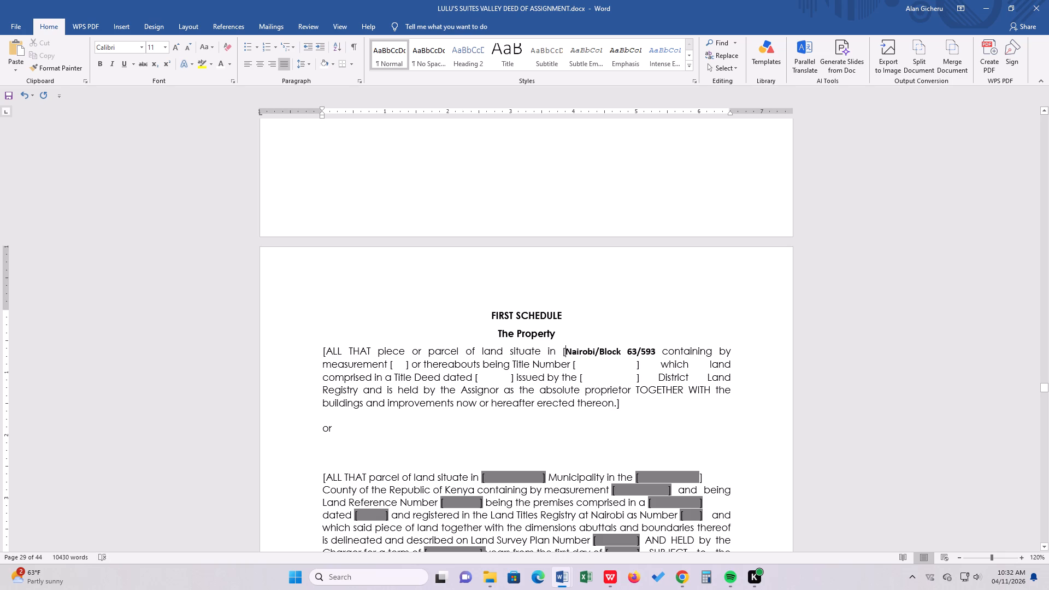